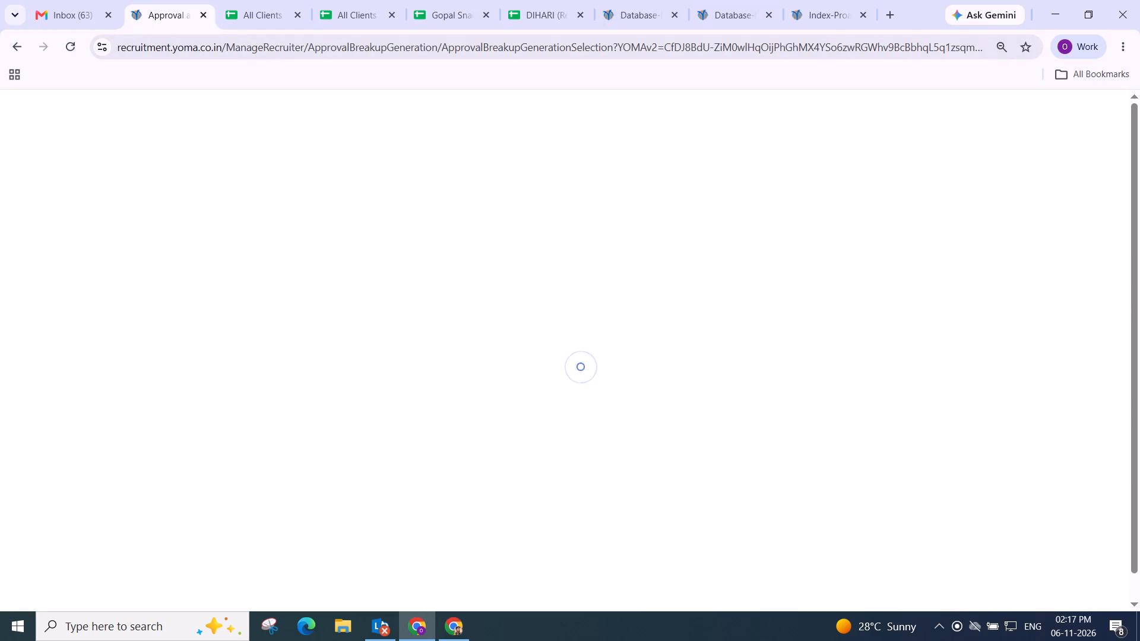
Open the pending-for-approval records for the Captain designation in Mumbai.
{"action": "scroll", "coordinate": [514, 349], "scroll_direction": "up", "scroll_amount": 2}
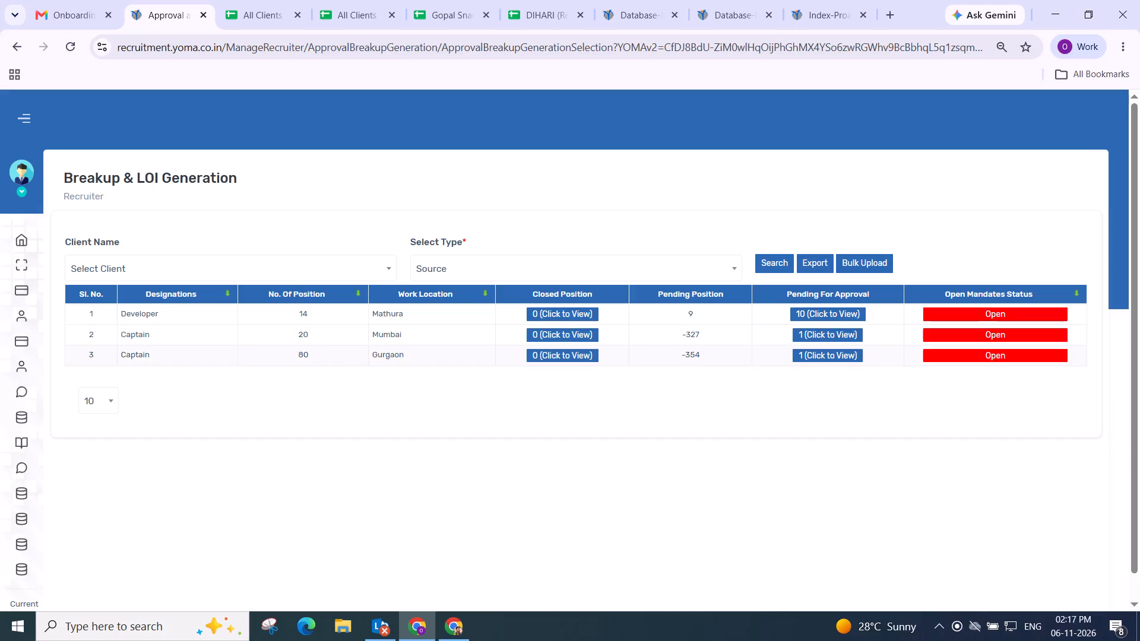
{"action": "left_click", "coordinate": [831, 335]}
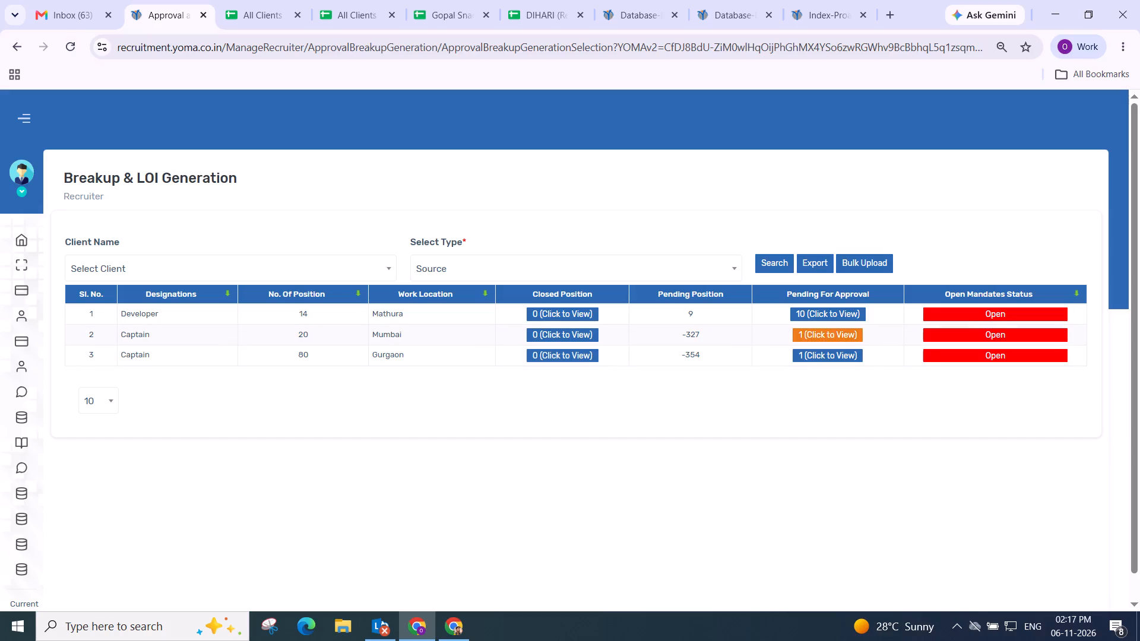
Review the salary settings of the Mumbai Captain pending approval and close the record.
{"action": "left_click_drag", "start_coordinate": [339, 218], "coordinate": [353, 219]}
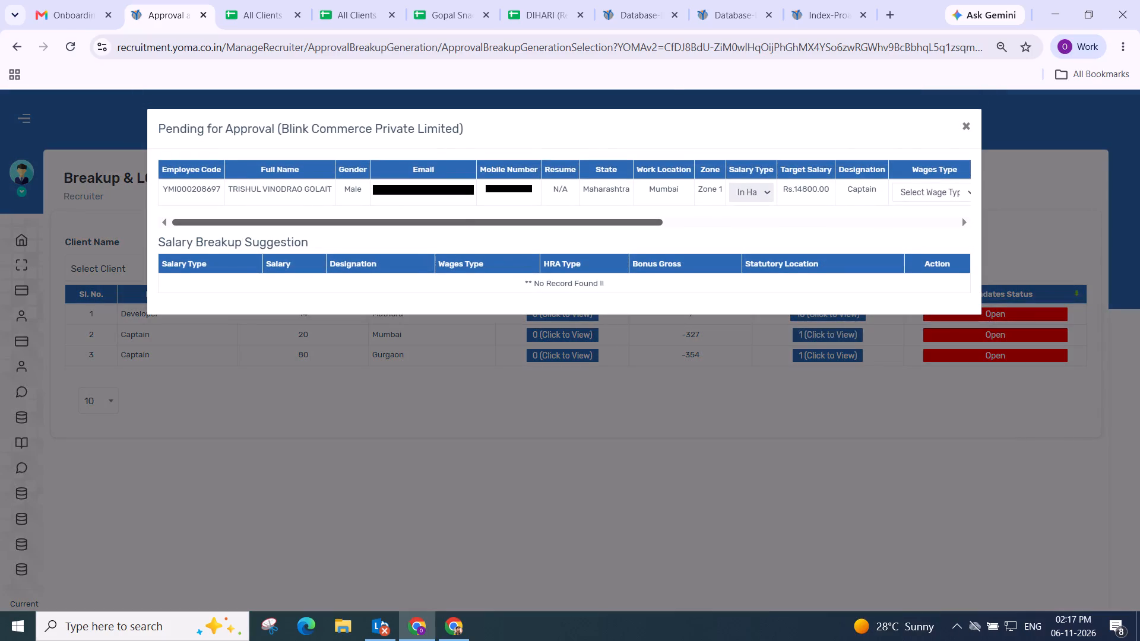
{"action": "left_click_drag", "start_coordinate": [353, 219], "coordinate": [772, 221]}
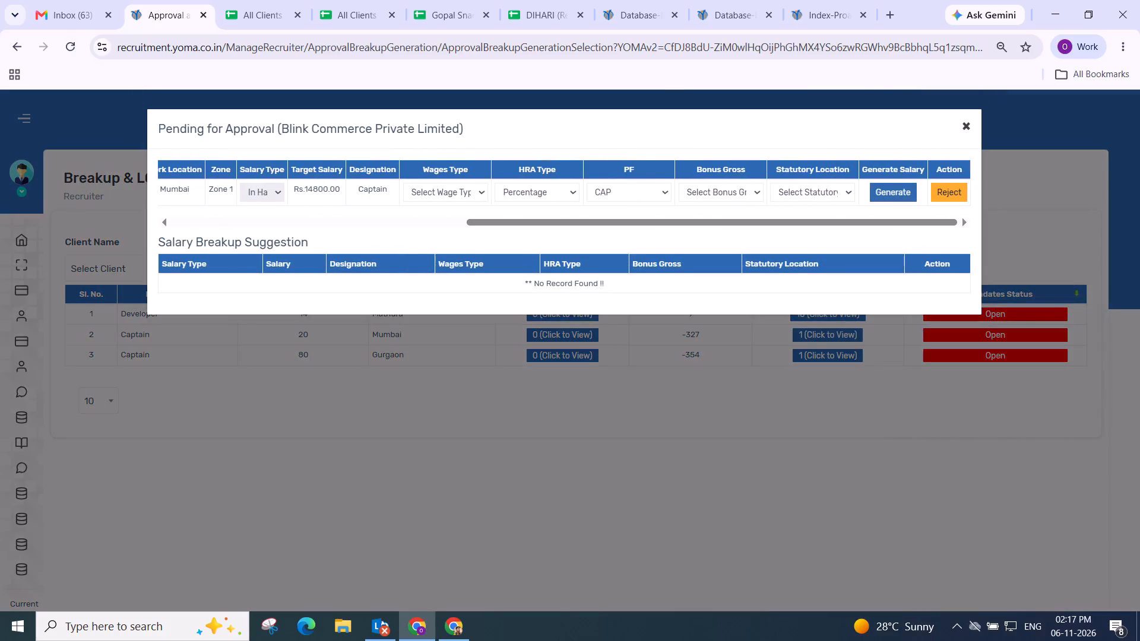
{"action": "left_click", "coordinate": [964, 129]}
For the Gurgaon Captain's pending approval, choose Semi-Skilled (Basic as Minimum Wages), Bonus 8.33% and statutory location Fatehabad, and generate the salary breakup.
{"action": "left_click", "coordinate": [844, 354]}
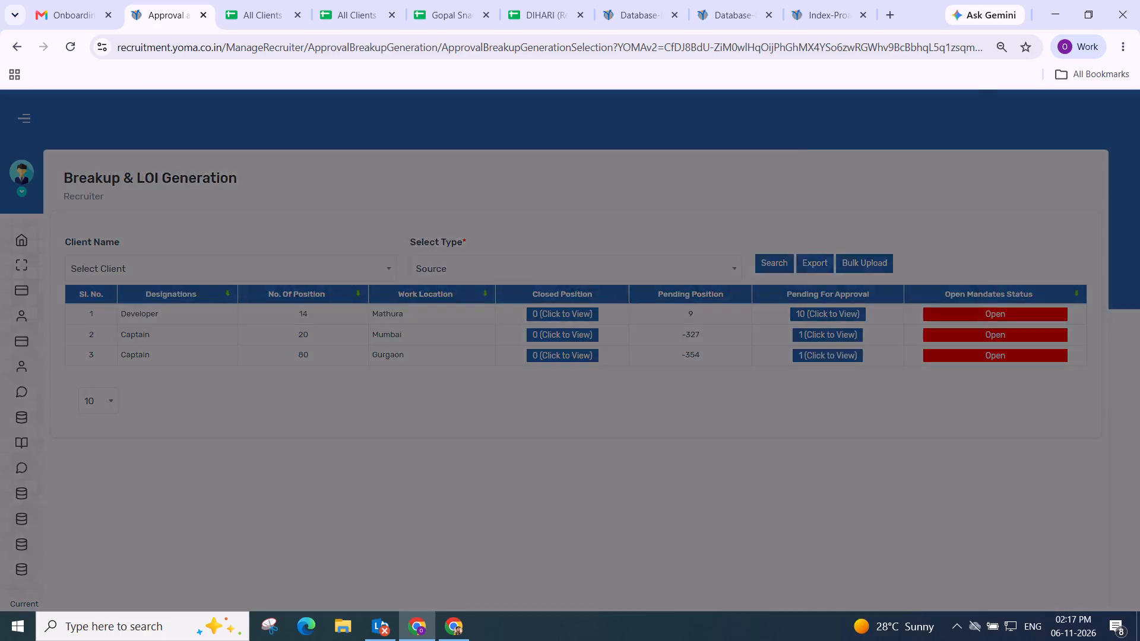
{"action": "left_click_drag", "start_coordinate": [376, 223], "coordinate": [811, 224]}
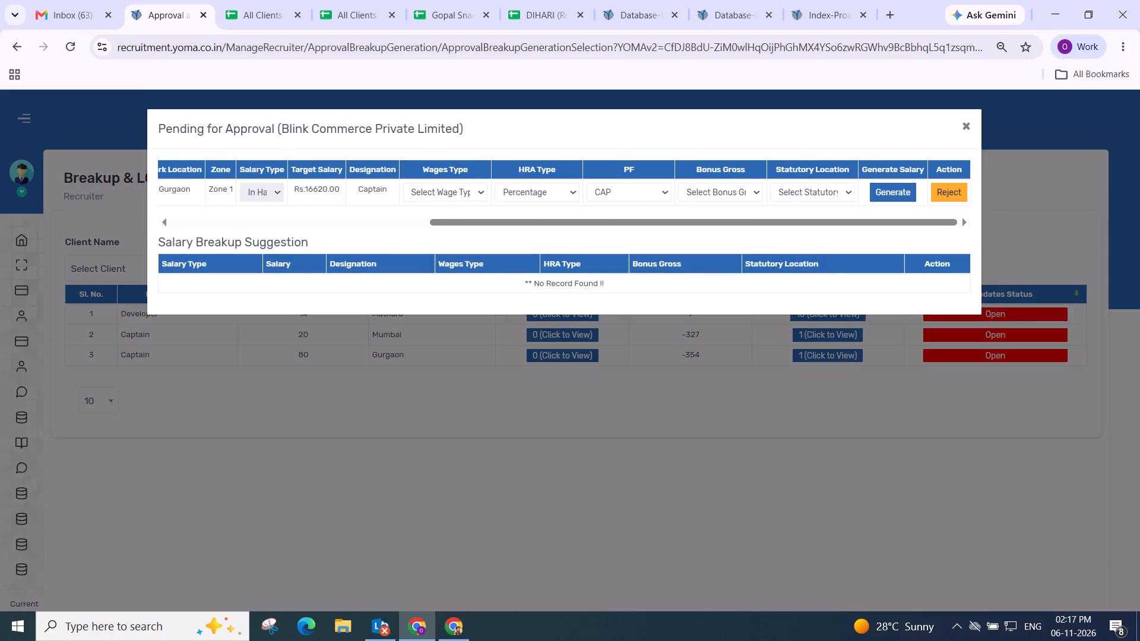
{"action": "left_click", "coordinate": [463, 195]}
{"action": "left_click", "coordinate": [462, 245]}
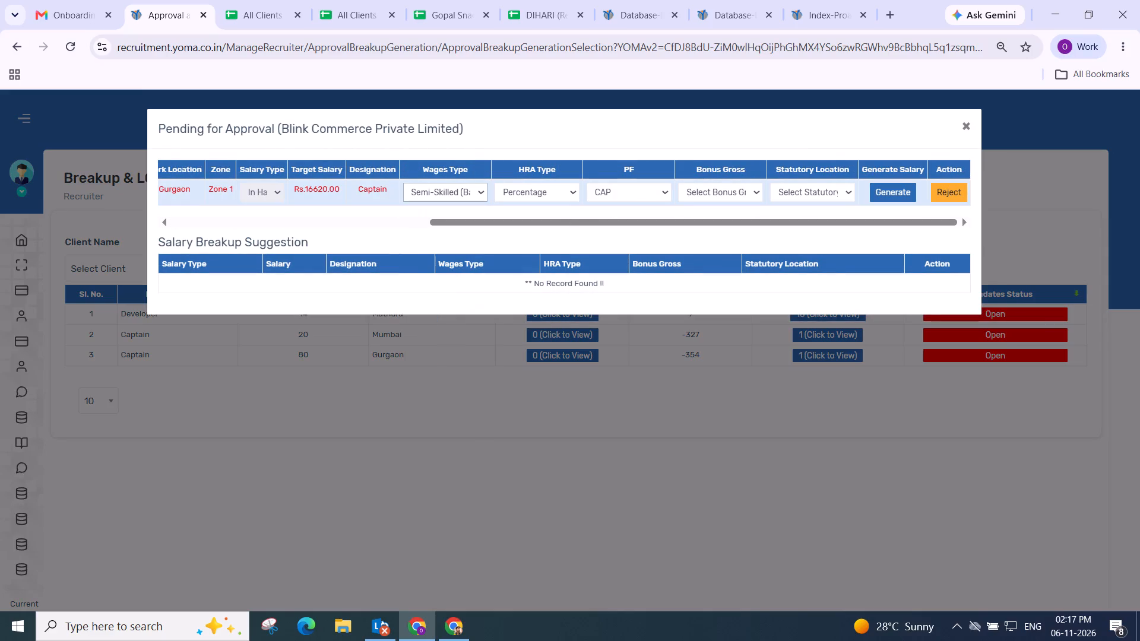
{"action": "left_click", "coordinate": [704, 188]}
{"action": "left_click", "coordinate": [702, 227]}
{"action": "left_click", "coordinate": [792, 190]}
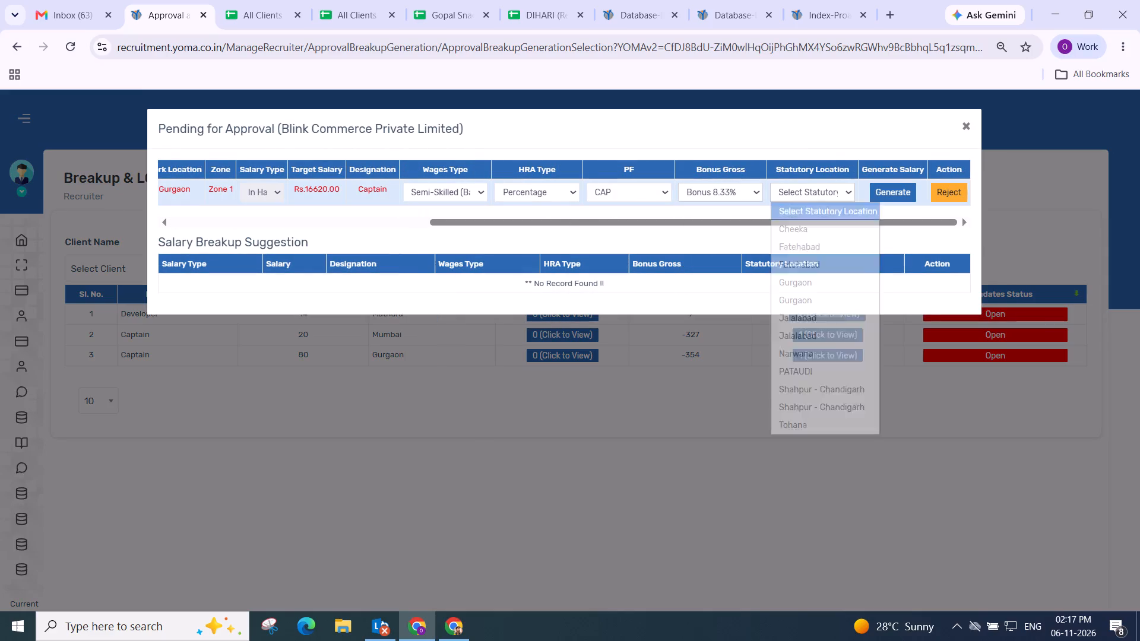
{"action": "left_click", "coordinate": [789, 250]}
{"action": "left_click_drag", "start_coordinate": [880, 189], "coordinate": [872, 181]}
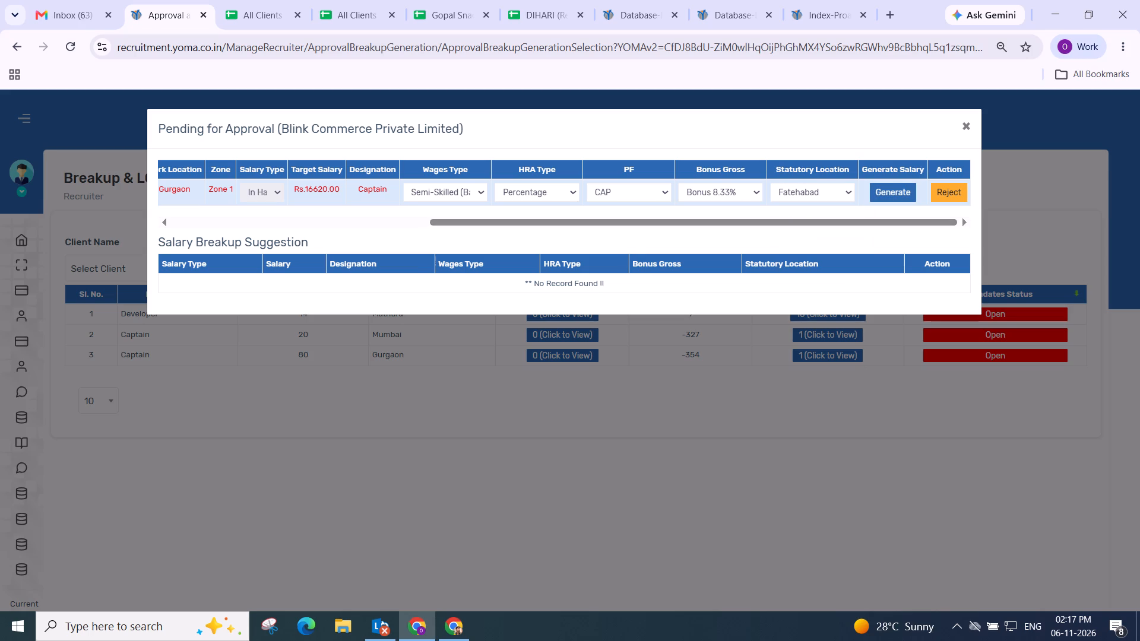
{"action": "left_click", "coordinate": [895, 195]}
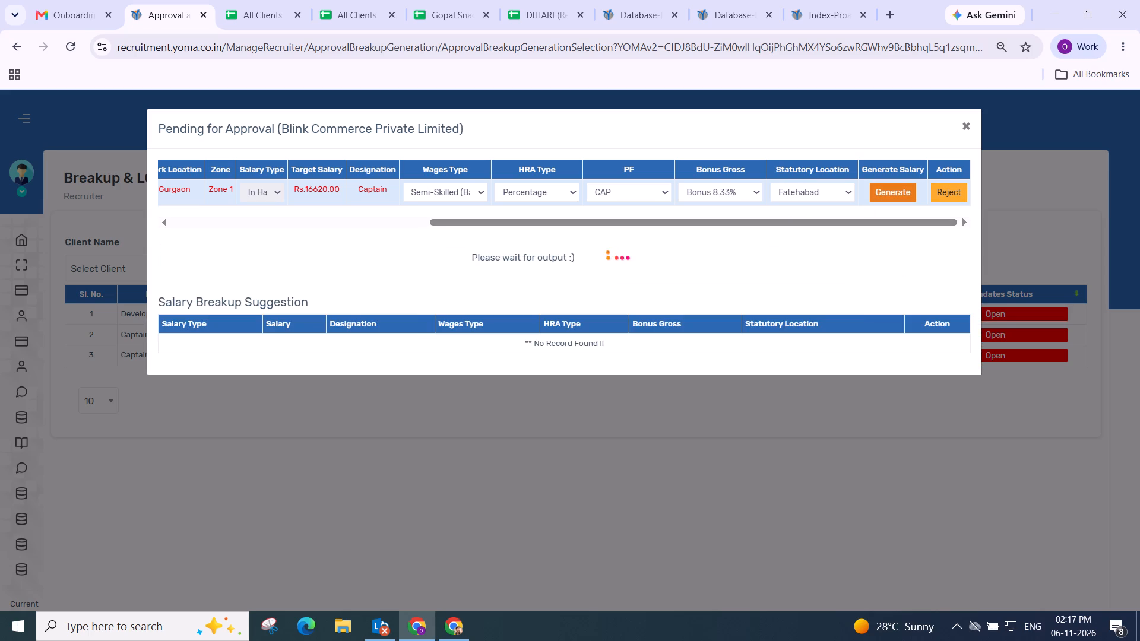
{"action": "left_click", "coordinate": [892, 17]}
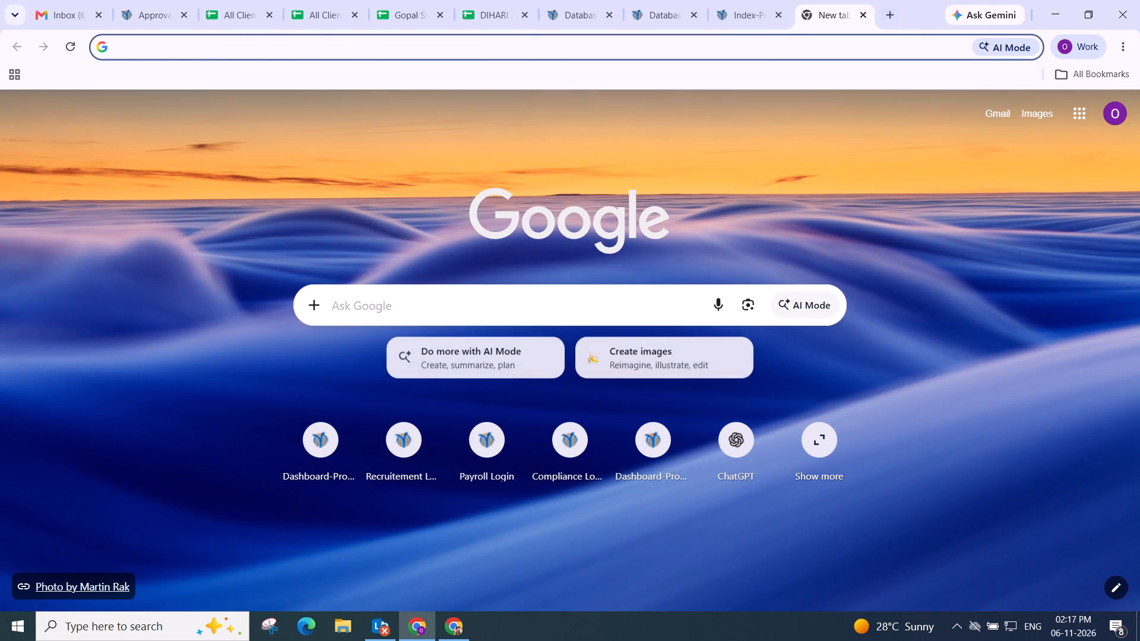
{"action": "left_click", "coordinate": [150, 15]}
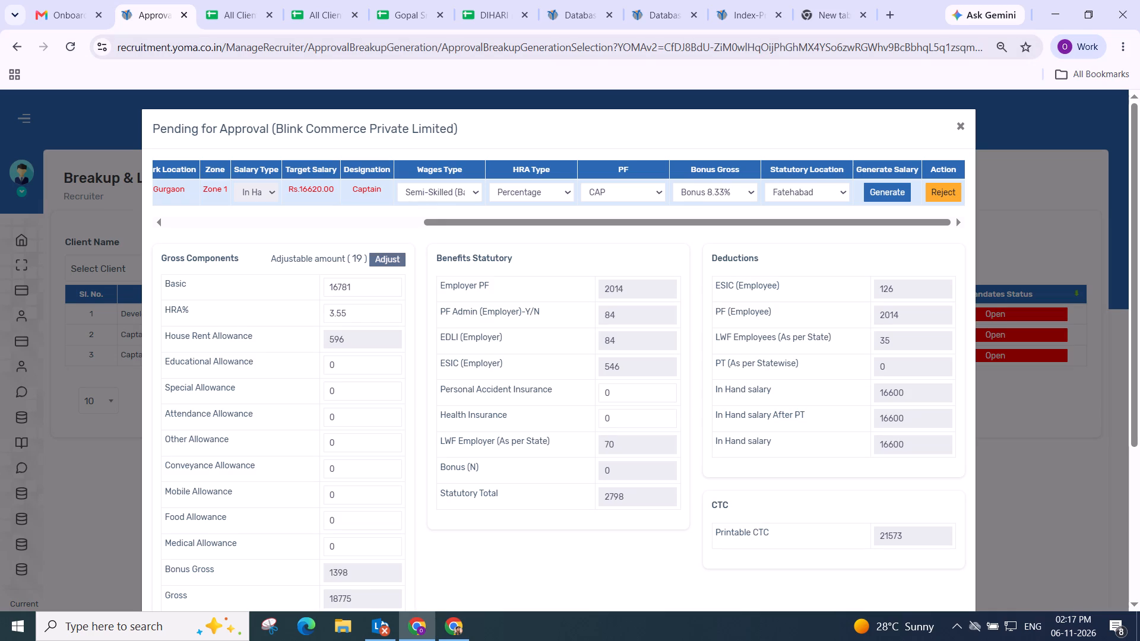
Apply the adjustable amount to the Gurgaon Captain's gross components and save the salary breakup.
{"action": "left_click", "coordinate": [379, 263]}
{"action": "scroll", "coordinate": [379, 262], "scroll_direction": "down", "scroll_amount": 2}
{"action": "left_click", "coordinate": [741, 411]}
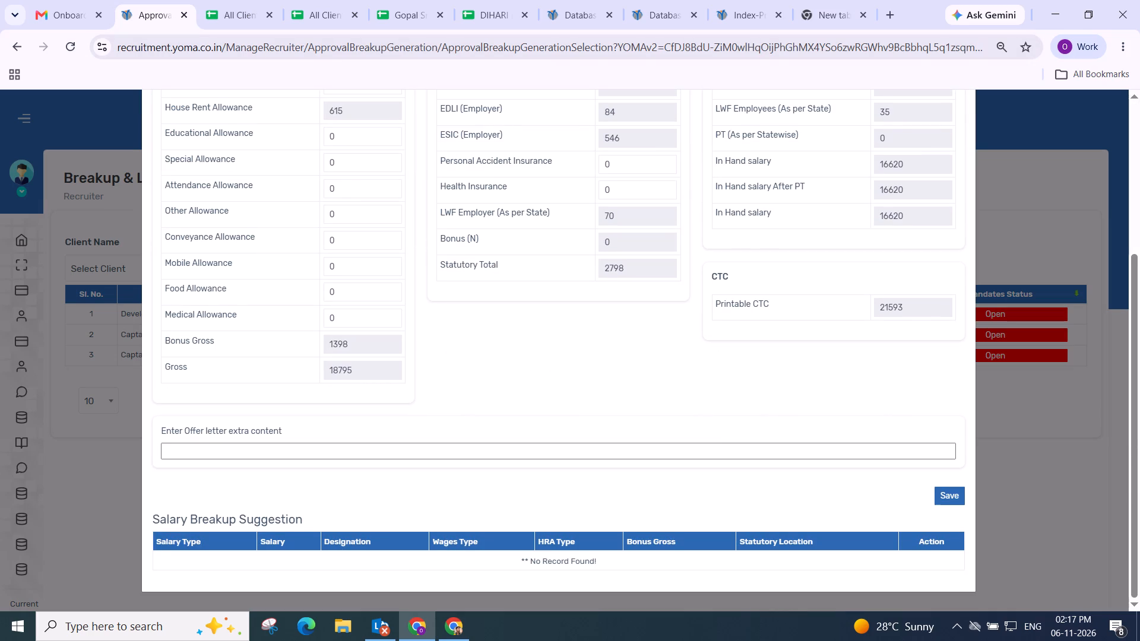
{"action": "left_click", "coordinate": [948, 493]}
{"action": "left_click", "coordinate": [572, 431]}
{"action": "scroll", "coordinate": [572, 431], "scroll_direction": "up", "scroll_amount": 3}
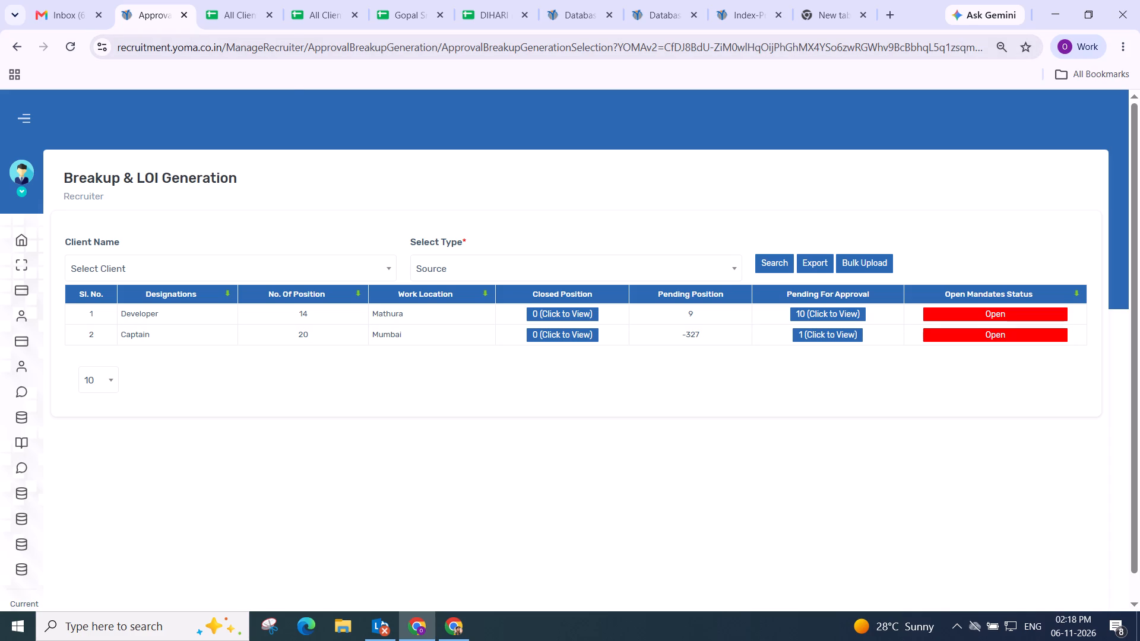
Search the Breakup & LOI Generation records with the type set to Transfer.
{"action": "left_click", "coordinate": [457, 275]}
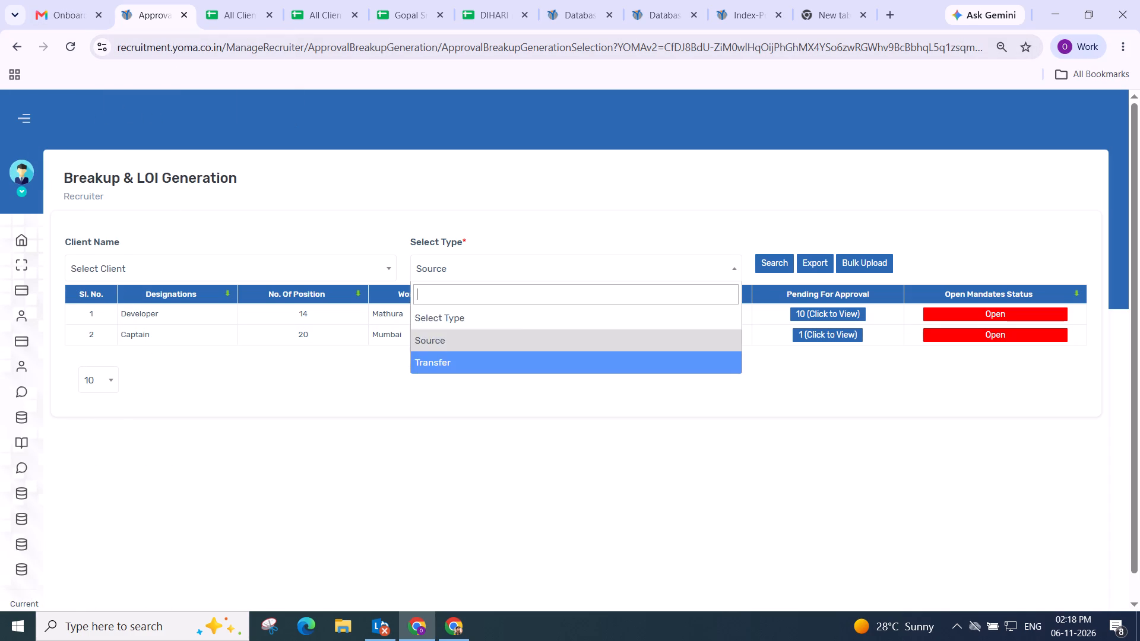
{"action": "left_click", "coordinate": [437, 361]}
{"action": "left_click", "coordinate": [773, 264]}
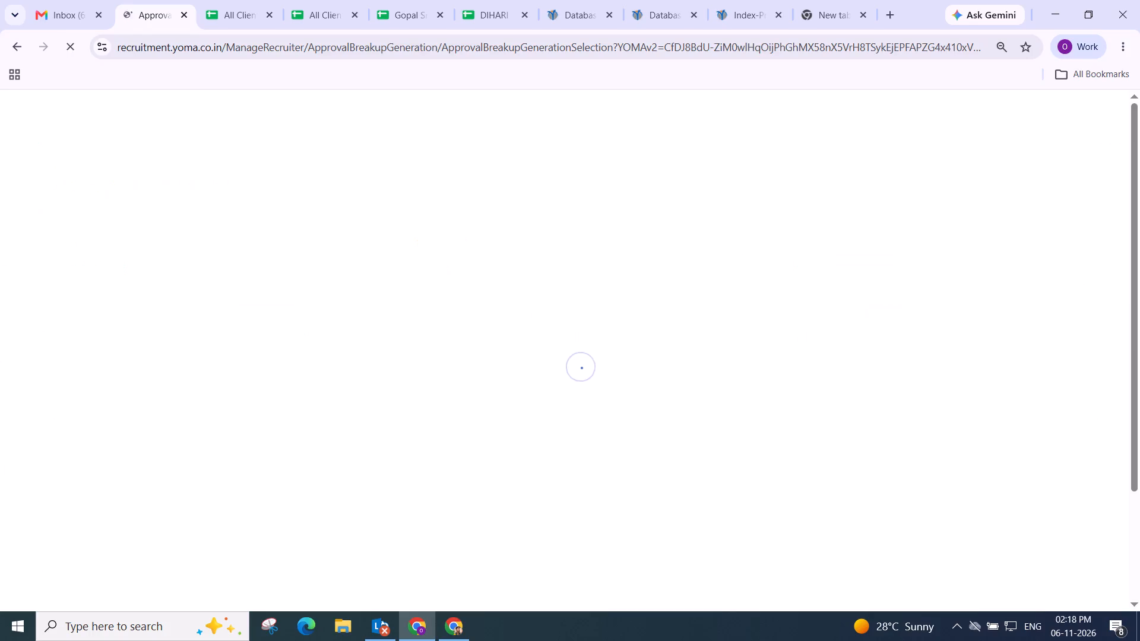
Generate the Kimberly-Clark Sales Experts salary breakup with Semi-Skilled (Manual) wages, Flat HRA, PF NO, Bonus Gross Not Applicable and statutory location Bardoli.
{"action": "scroll", "coordinate": [398, 314], "scroll_direction": "down", "scroll_amount": 2}
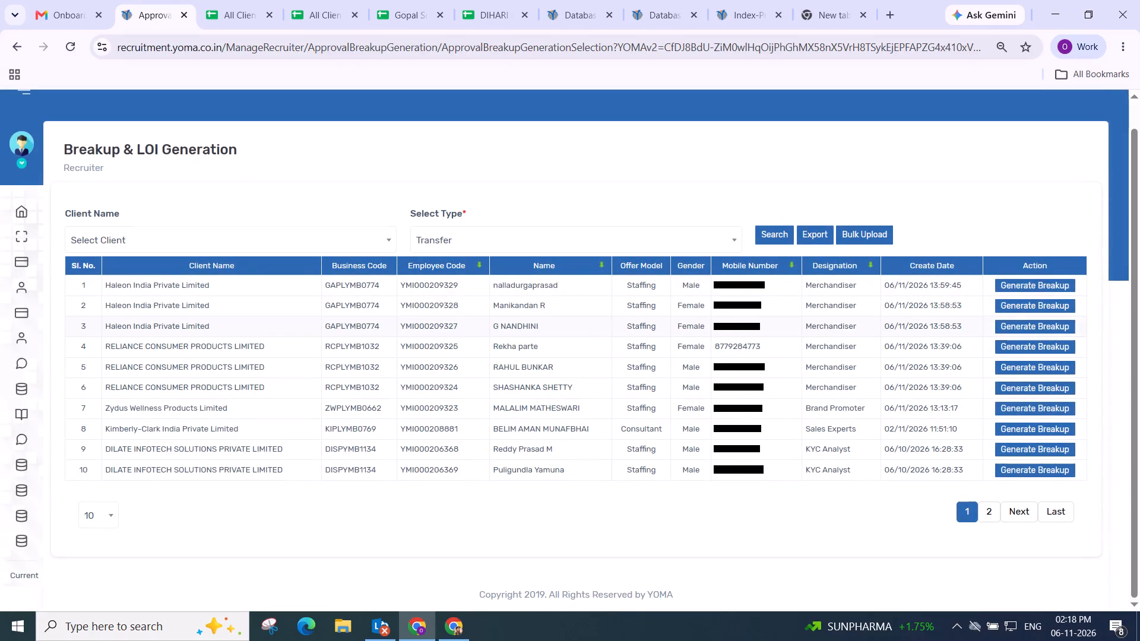
{"action": "scroll", "coordinate": [135, 359], "scroll_direction": "down", "scroll_amount": 2}
{"action": "left_click", "coordinate": [1031, 426]}
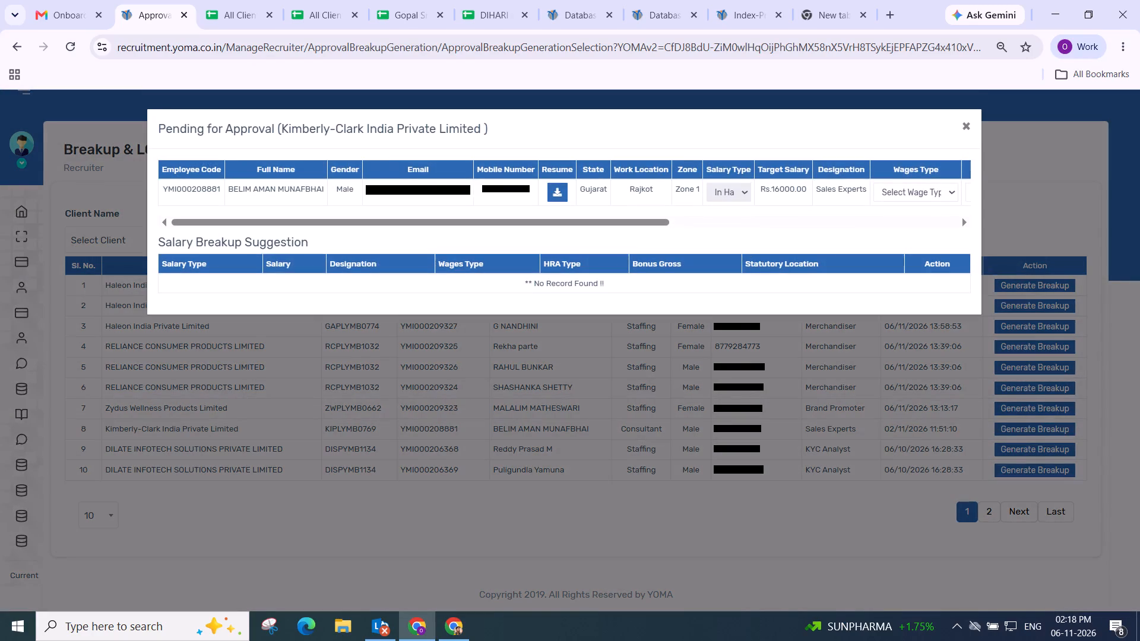
{"action": "left_click_drag", "start_coordinate": [305, 218], "coordinate": [1090, 191]}
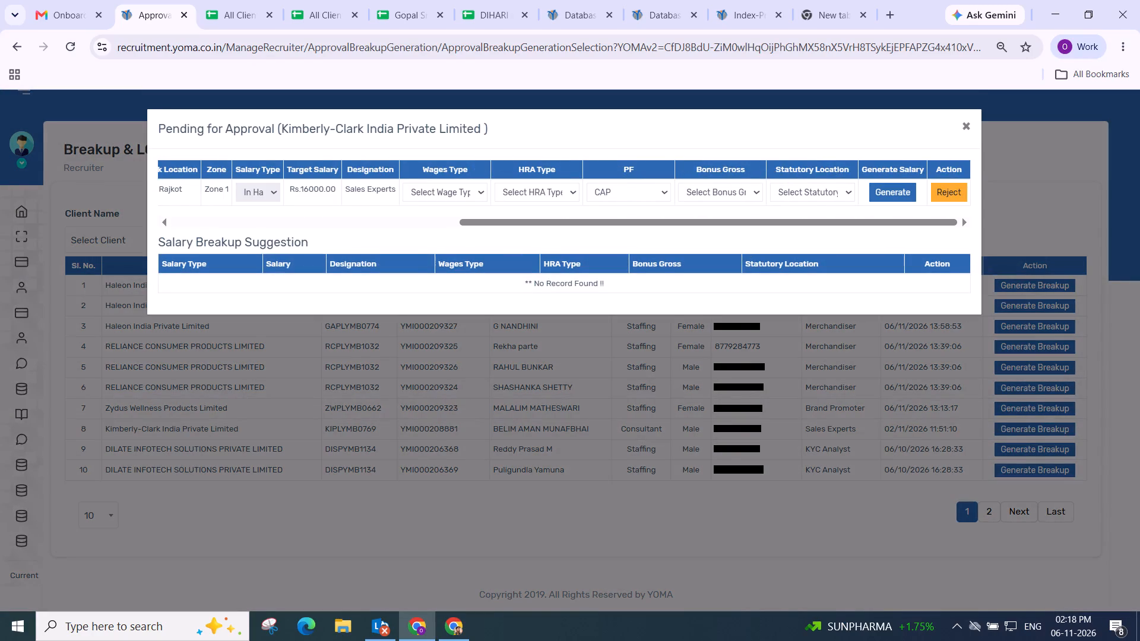
{"action": "left_click", "coordinate": [438, 191]}
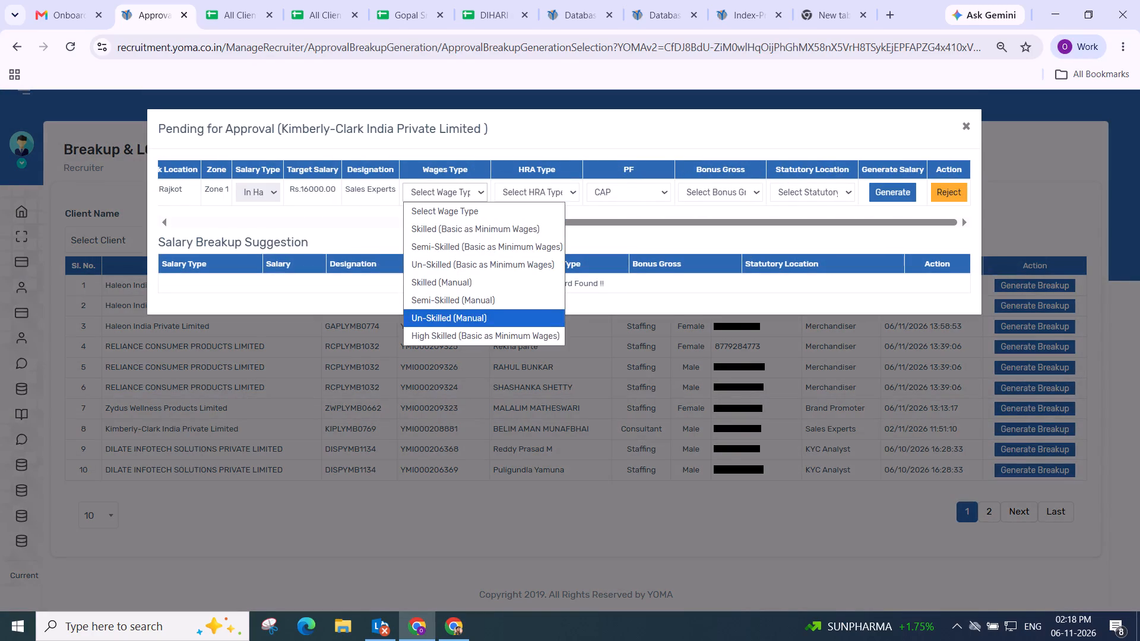
{"action": "left_click", "coordinate": [460, 304]}
{"action": "left_click", "coordinate": [531, 191]}
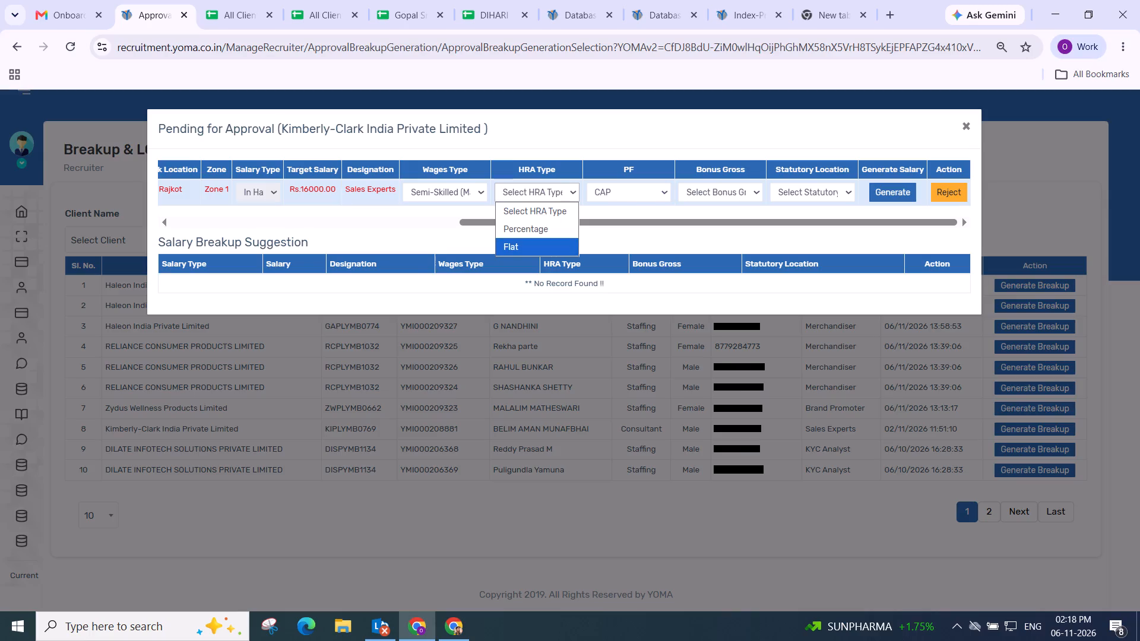
{"action": "left_click", "coordinate": [534, 242]}
{"action": "left_click", "coordinate": [645, 188]}
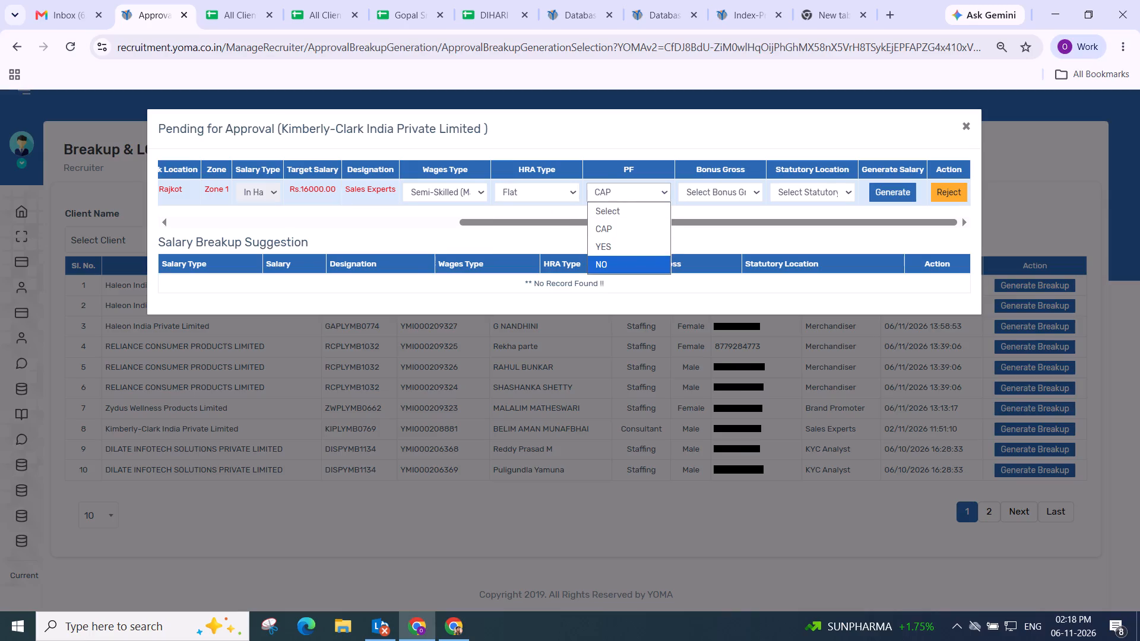
{"action": "left_click", "coordinate": [629, 262]}
{"action": "left_click", "coordinate": [718, 189]}
{"action": "left_click", "coordinate": [712, 266]}
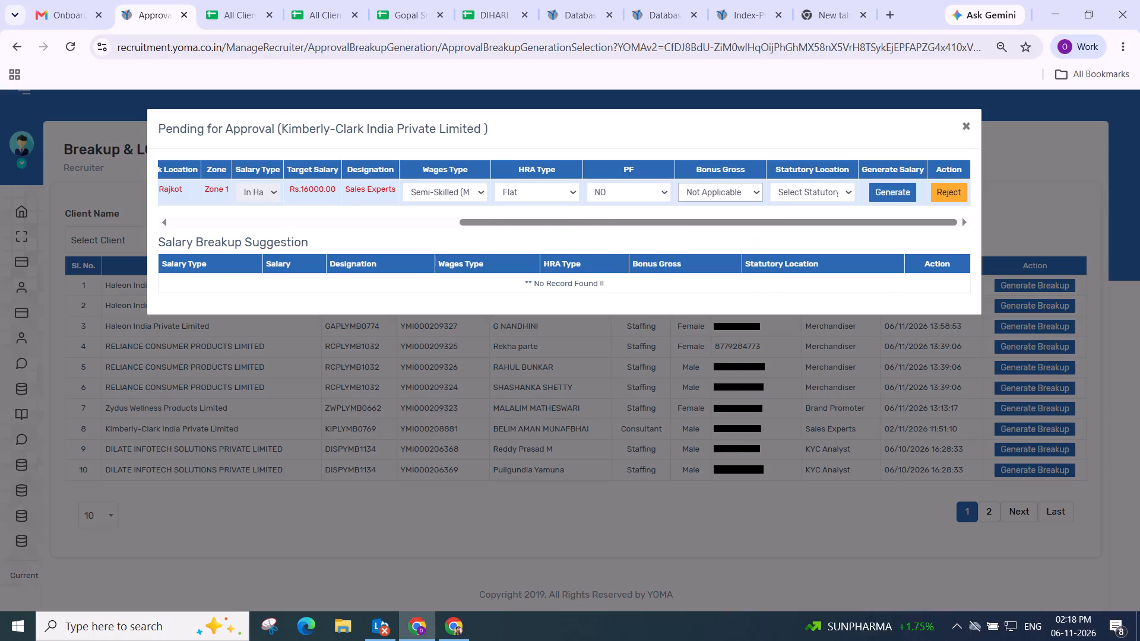
{"action": "left_click_drag", "start_coordinate": [772, 193], "coordinate": [777, 210]}
{"action": "left_click", "coordinate": [790, 270]}
{"action": "left_click", "coordinate": [883, 193]}
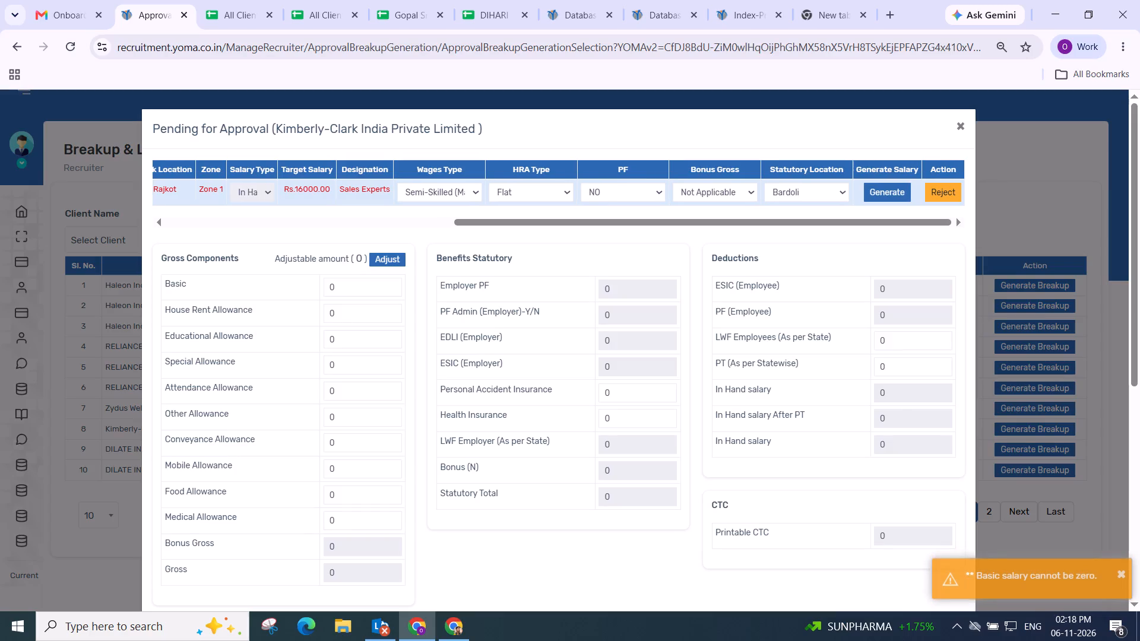
Adjust the Kimberly-Clark gross components and replace the Basic amount with the copied Gross value of 16000.
{"action": "left_click", "coordinate": [391, 256]}
{"action": "scroll", "coordinate": [391, 256], "scroll_direction": "down", "scroll_amount": 1}
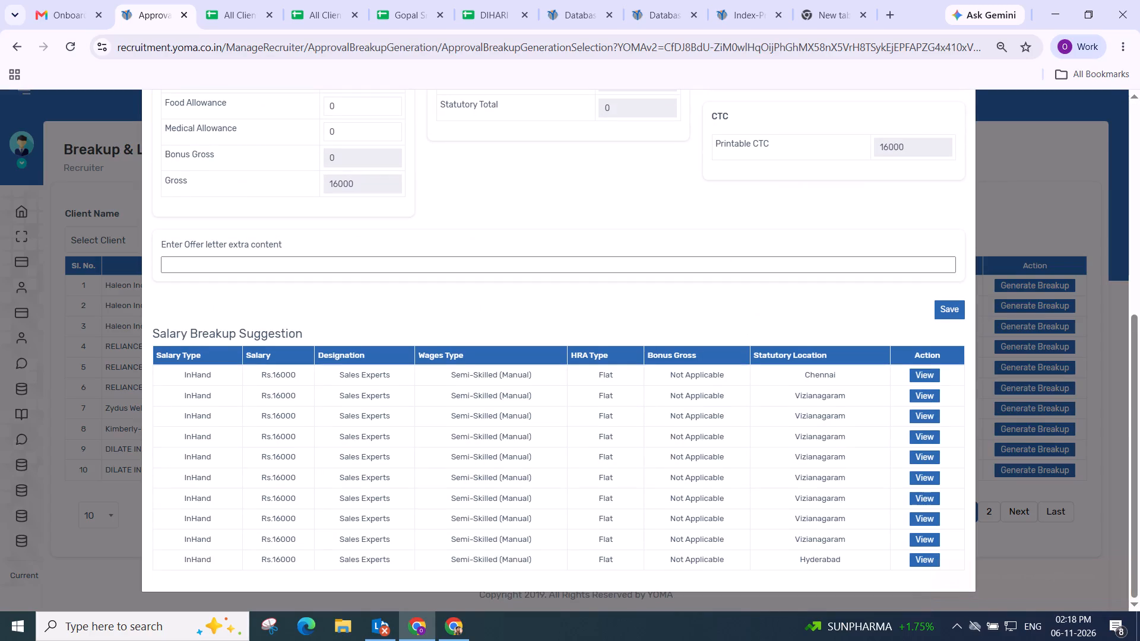
{"action": "double_click", "coordinate": [349, 186]}
{"action": "key", "text": "ctrl+c"}
{"action": "scroll", "coordinate": [355, 211], "scroll_direction": "up", "scroll_amount": 2}
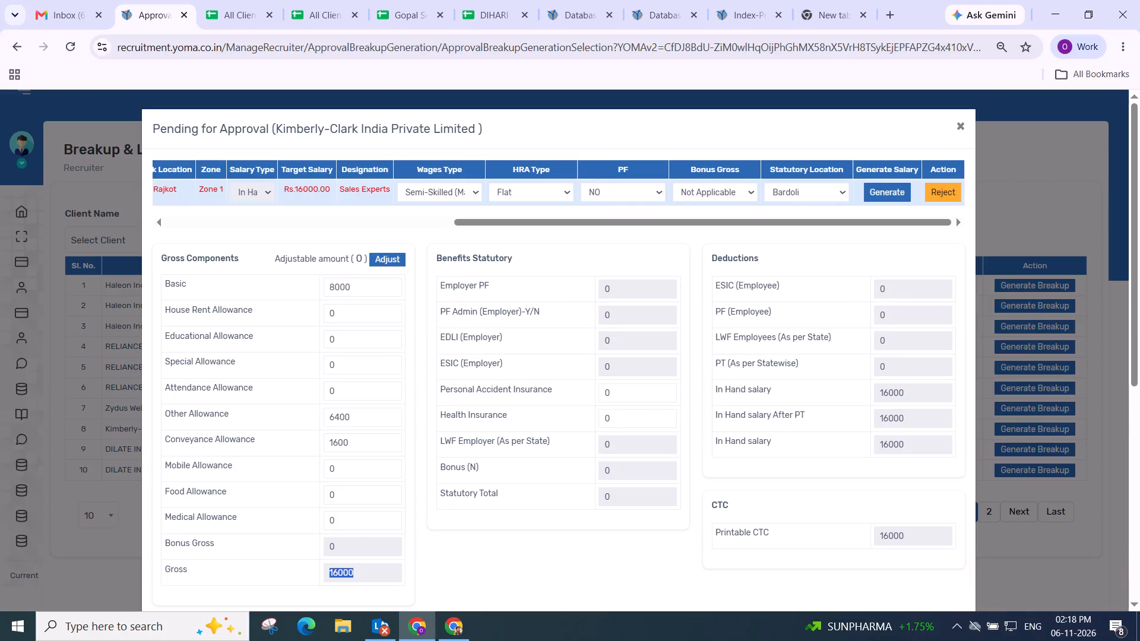
{"action": "left_click_drag", "start_coordinate": [356, 285], "coordinate": [308, 286]}
{"action": "key", "text": "ctrl+v"}
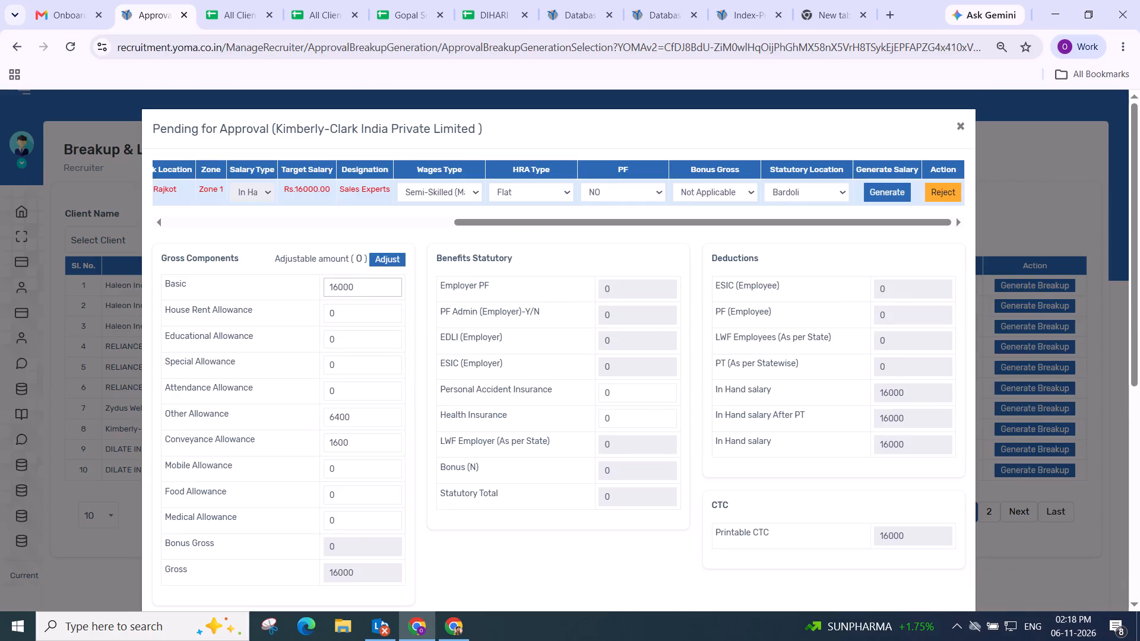
{"action": "left_click", "coordinate": [413, 222]}
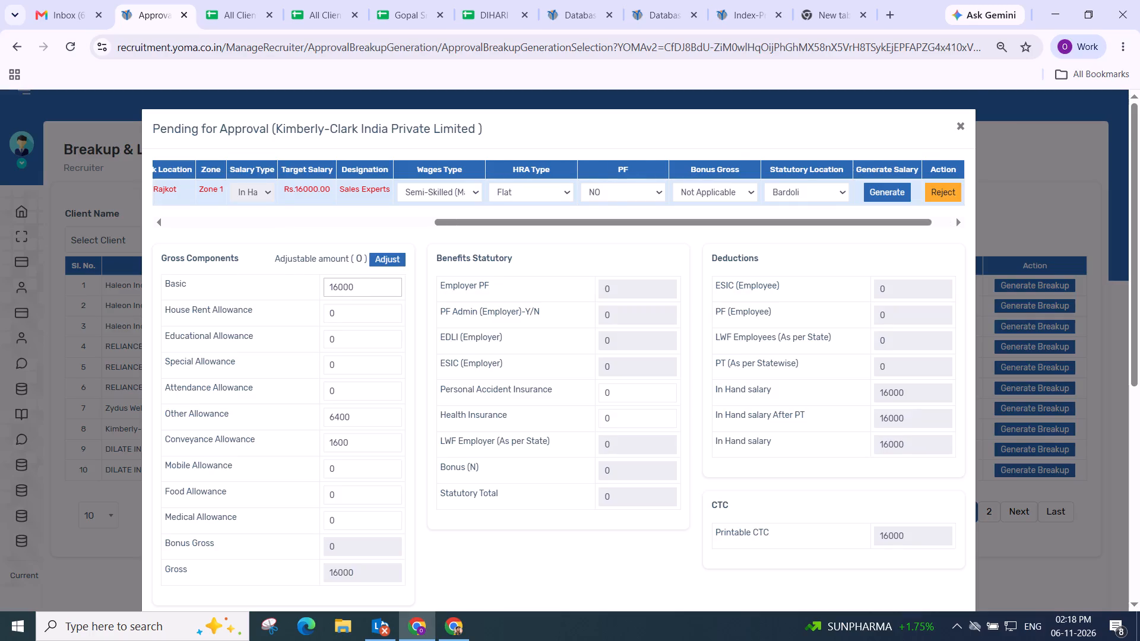
Save the Kimberly-Clark salary breakup and approve the save.
{"action": "scroll", "coordinate": [414, 221], "scroll_direction": "down", "scroll_amount": 2}
{"action": "scroll", "coordinate": [455, 254], "scroll_direction": "up", "scroll_amount": 3}
{"action": "scroll", "coordinate": [447, 344], "scroll_direction": "down", "scroll_amount": 2}
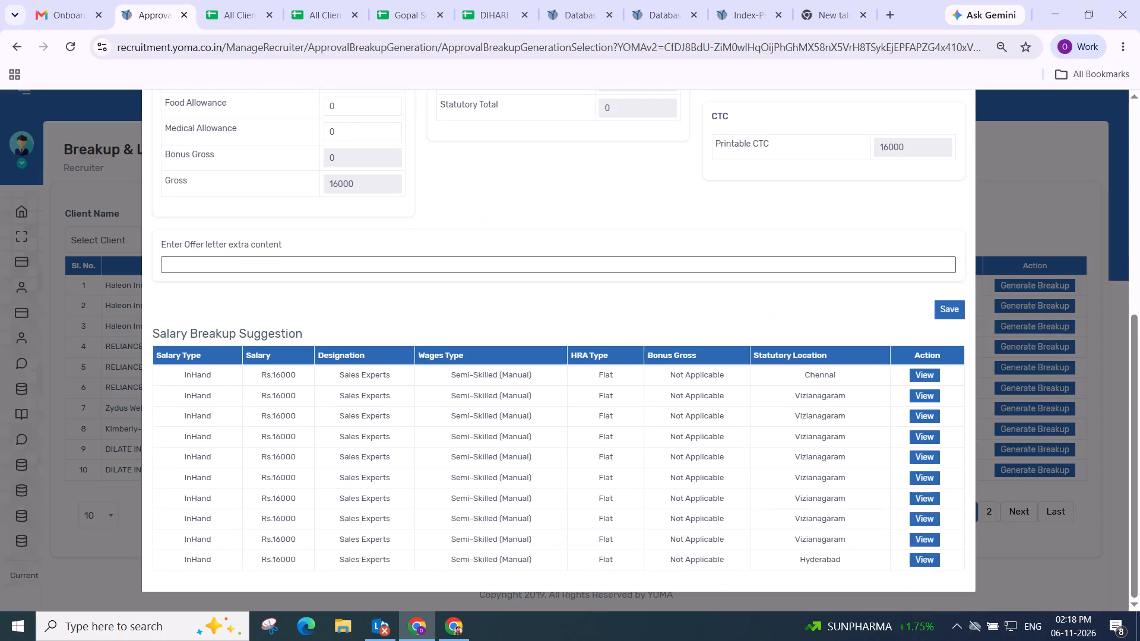
{"action": "left_click", "coordinate": [501, 207]}
{"action": "left_click", "coordinate": [954, 312]}
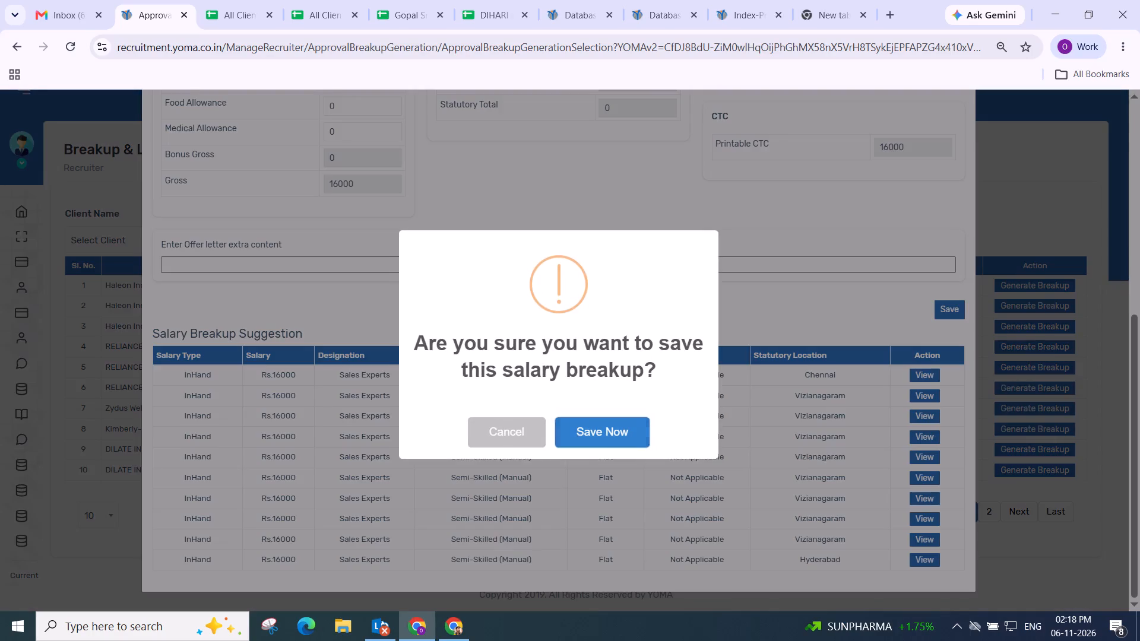
{"action": "left_click", "coordinate": [592, 431]}
{"action": "scroll", "coordinate": [592, 431], "scroll_direction": "up", "scroll_amount": 3}
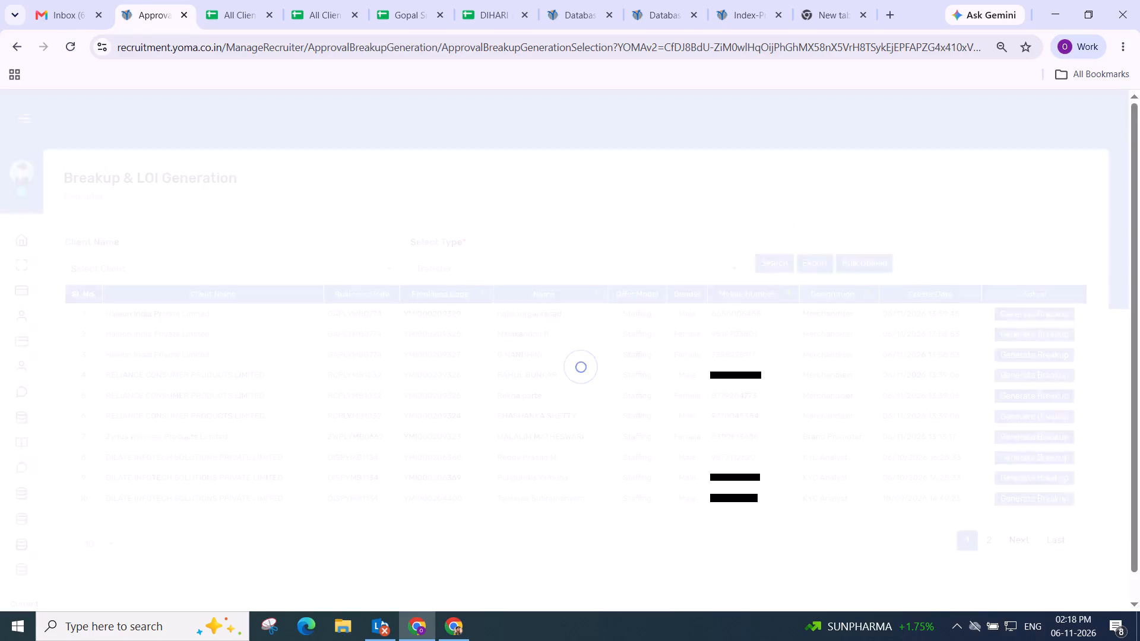
Examine the list of transfer employees whose salary breakups are still pending.
{"action": "scroll", "coordinate": [548, 363], "scroll_direction": "up", "scroll_amount": 1}
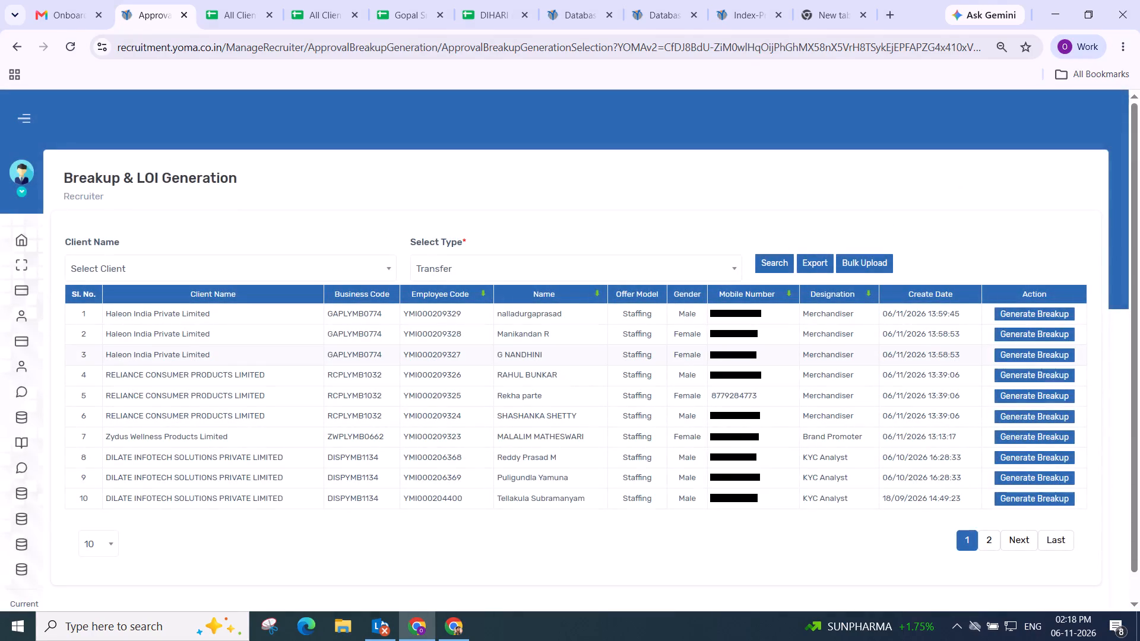
{"action": "scroll", "coordinate": [550, 347], "scroll_direction": "down", "scroll_amount": 4}
{"action": "scroll", "coordinate": [550, 347], "scroll_direction": "up", "scroll_amount": 4}
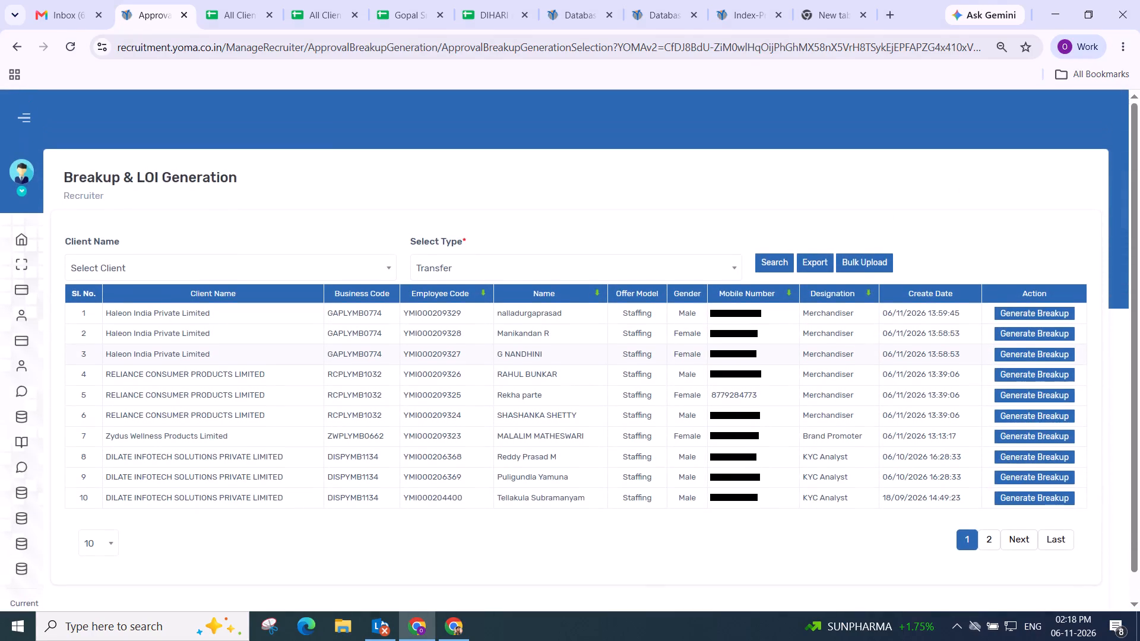
{"action": "scroll", "coordinate": [550, 356], "scroll_direction": "down", "scroll_amount": 5}
{"action": "scroll", "coordinate": [380, 339], "scroll_direction": "down", "scroll_amount": 3}
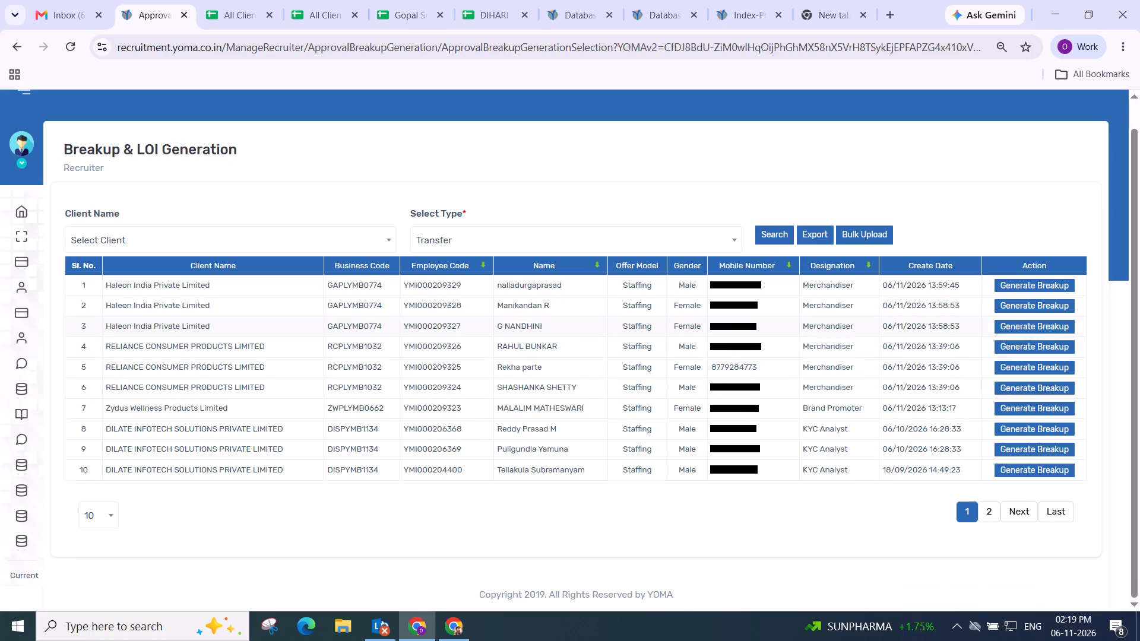
{"action": "scroll", "coordinate": [382, 364], "scroll_direction": "down", "scroll_amount": 4}
{"action": "scroll", "coordinate": [395, 380], "scroll_direction": "up", "scroll_amount": 4}
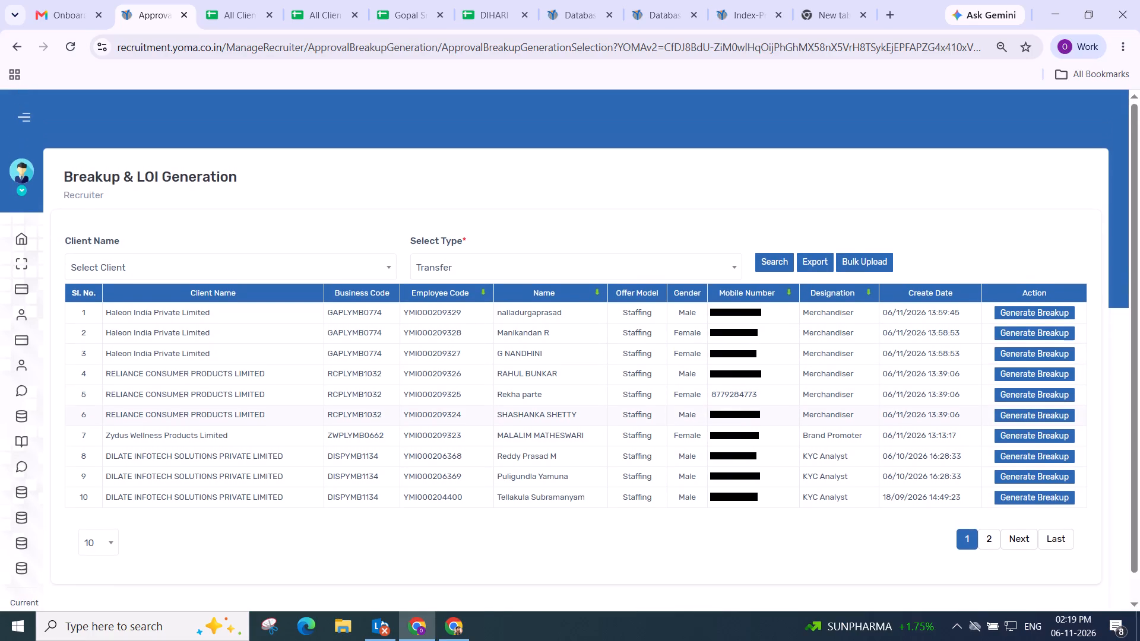
{"action": "scroll", "coordinate": [395, 380], "scroll_direction": "down", "scroll_amount": 4}
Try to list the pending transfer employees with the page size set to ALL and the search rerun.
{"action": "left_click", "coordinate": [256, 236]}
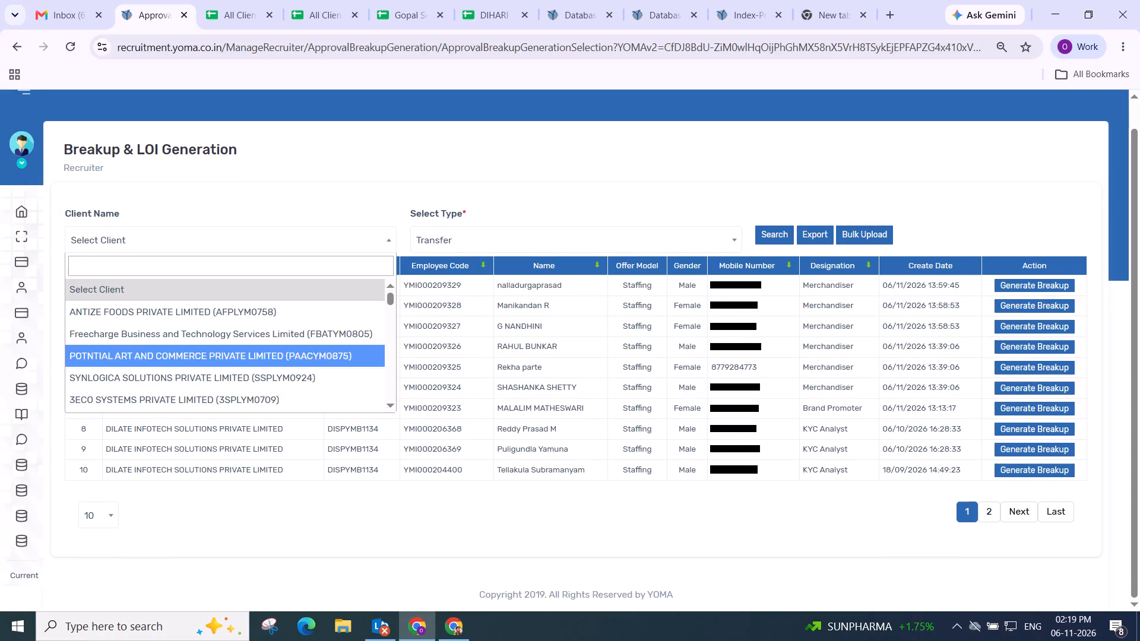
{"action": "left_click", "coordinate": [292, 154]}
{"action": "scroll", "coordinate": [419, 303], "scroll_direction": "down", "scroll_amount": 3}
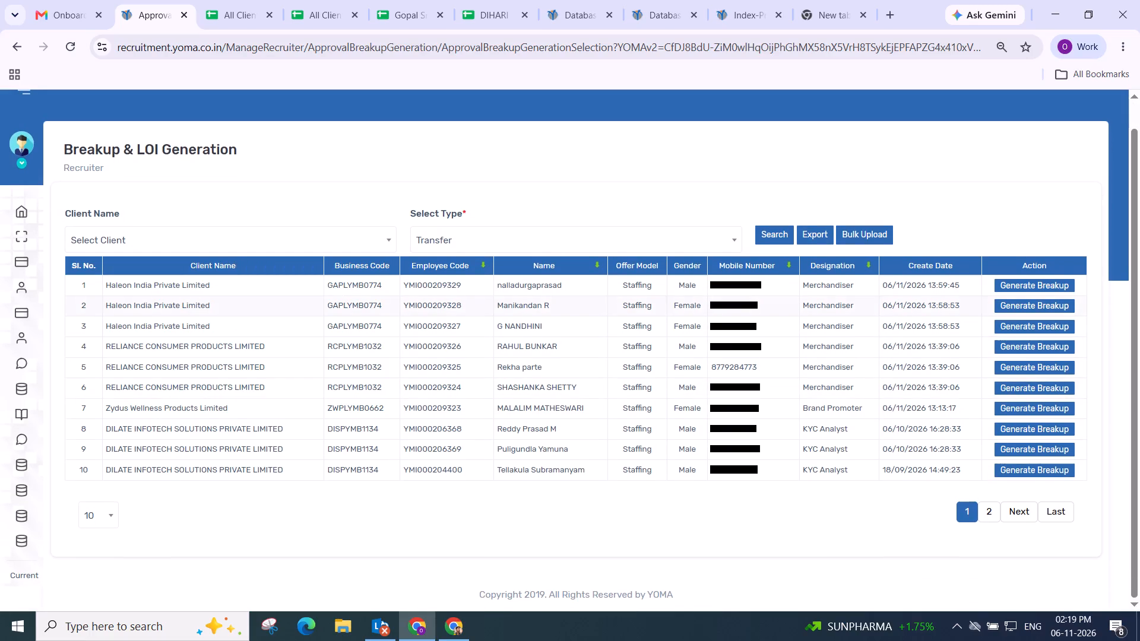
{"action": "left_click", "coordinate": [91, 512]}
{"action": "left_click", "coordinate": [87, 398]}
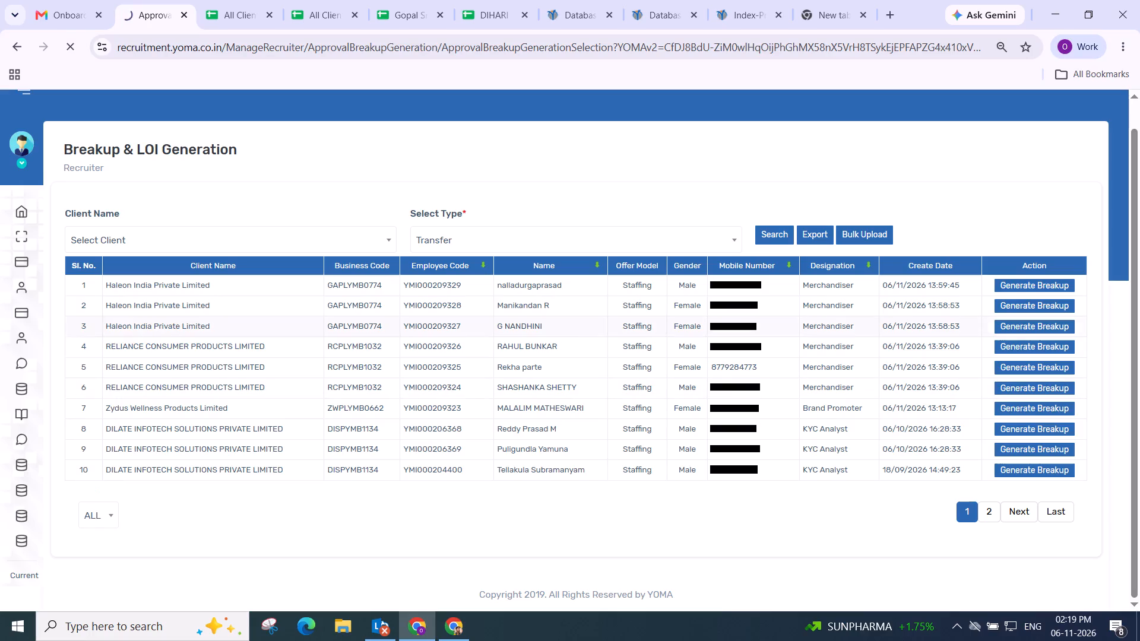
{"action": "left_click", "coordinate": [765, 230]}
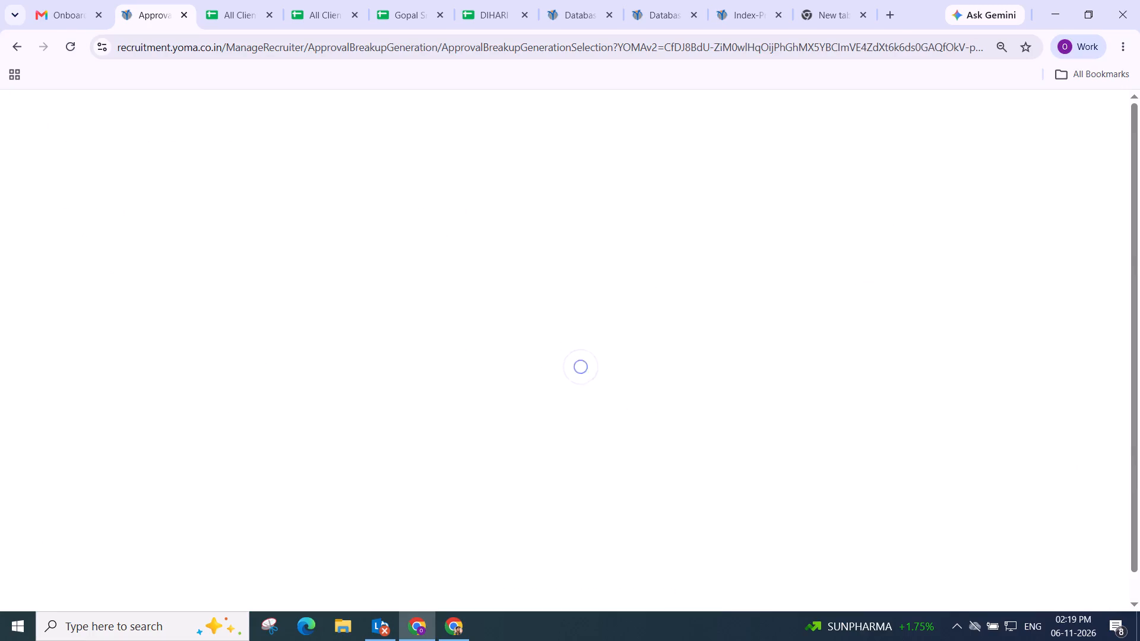
Set the transfer employee list's page size to ALL and examine the full list of pending salary breakups.
{"action": "scroll", "coordinate": [599, 443], "scroll_direction": "down", "scroll_amount": 7}
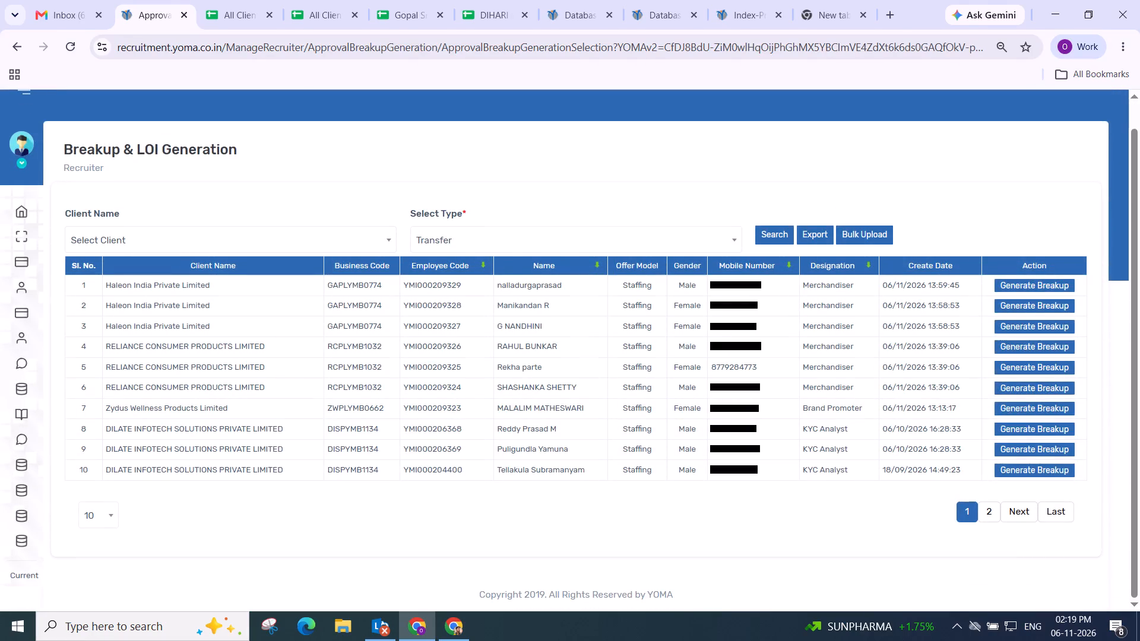
{"action": "left_click", "coordinate": [90, 511]}
{"action": "left_click", "coordinate": [100, 403]}
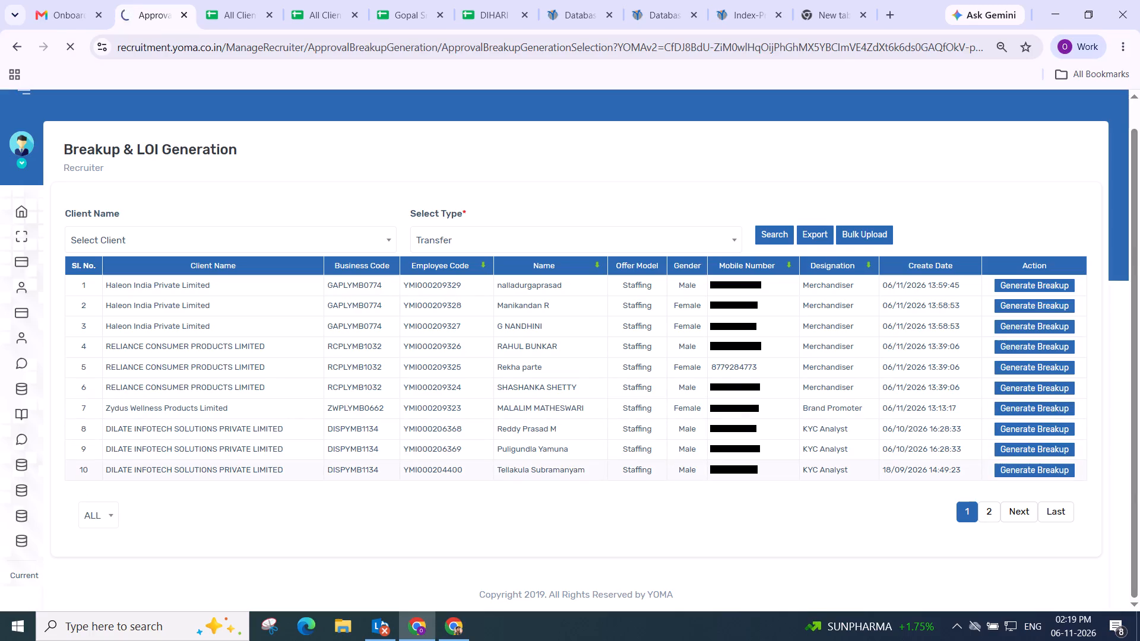
{"action": "scroll", "coordinate": [445, 407], "scroll_direction": "down", "scroll_amount": 5}
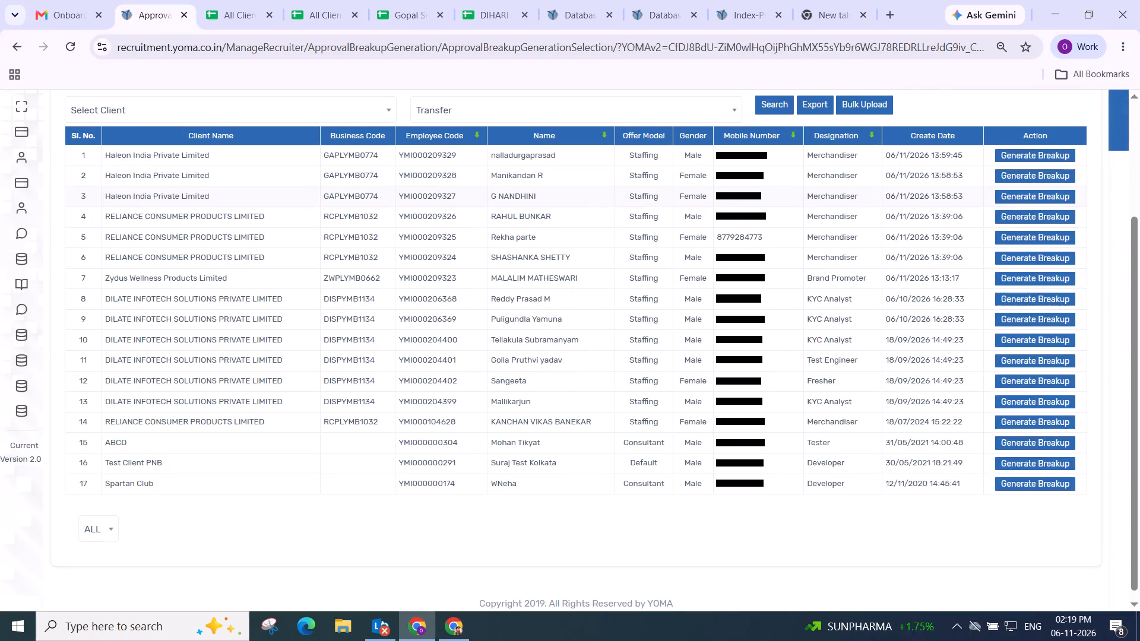
Copy the client name Haleon from the pending transfer list and look it up in the All Clients Salary Breakup sheet.
{"action": "triple_click", "coordinate": [120, 154]}
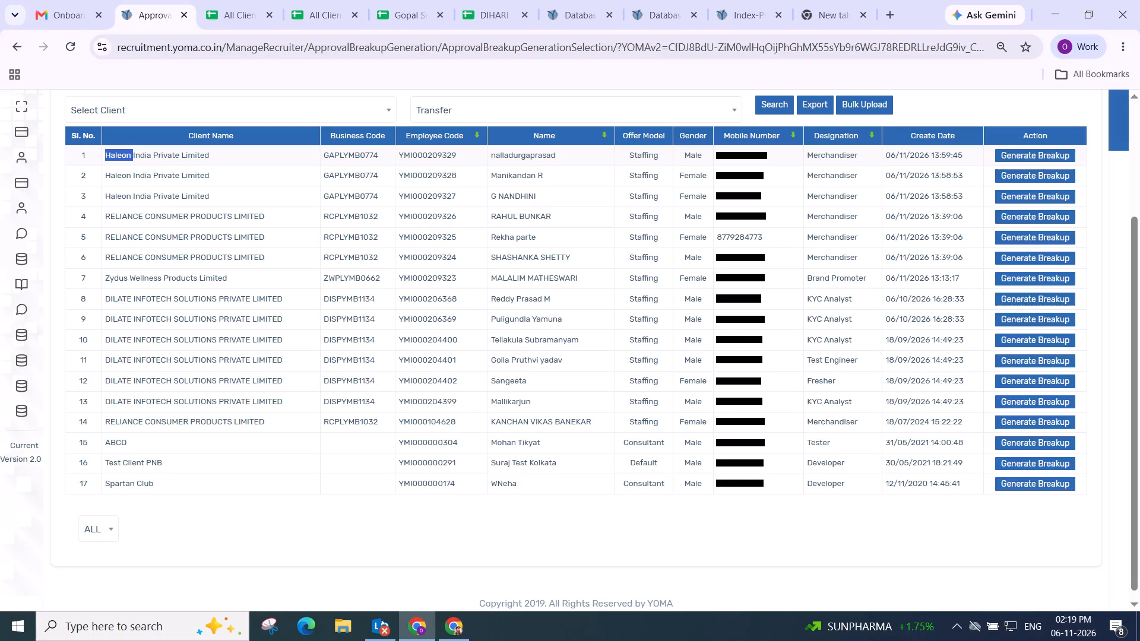
{"action": "key", "text": "ctrl+c"}
{"action": "left_click", "coordinate": [220, 14]}
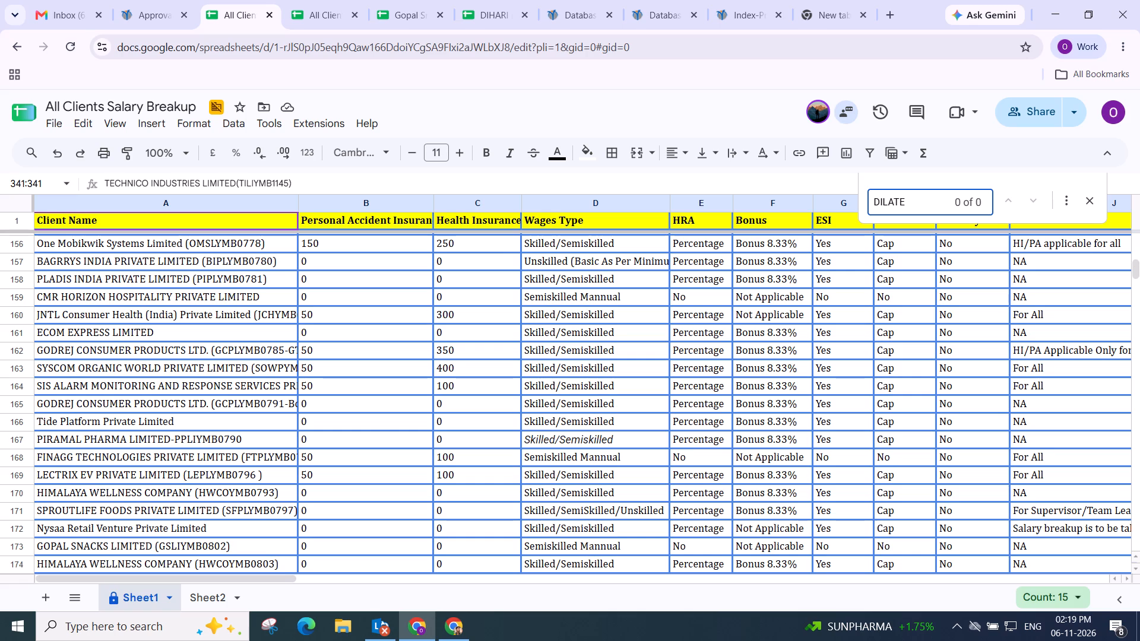
{"action": "key", "text": "ctrl+f"}
{"action": "key", "text": "ctrl+v"}
{"action": "key", "text": "BackSpace"}
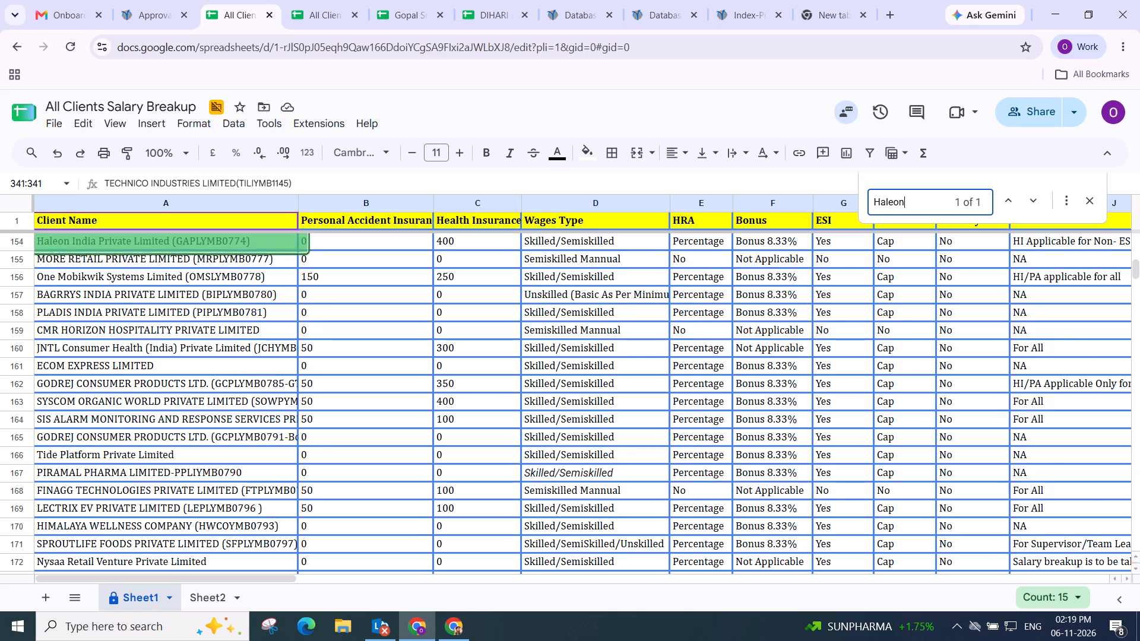
{"action": "key", "text": "Return"}
{"action": "key", "text": "Return"}
{"action": "scroll", "coordinate": [313, 264], "scroll_direction": "up", "scroll_amount": 1}
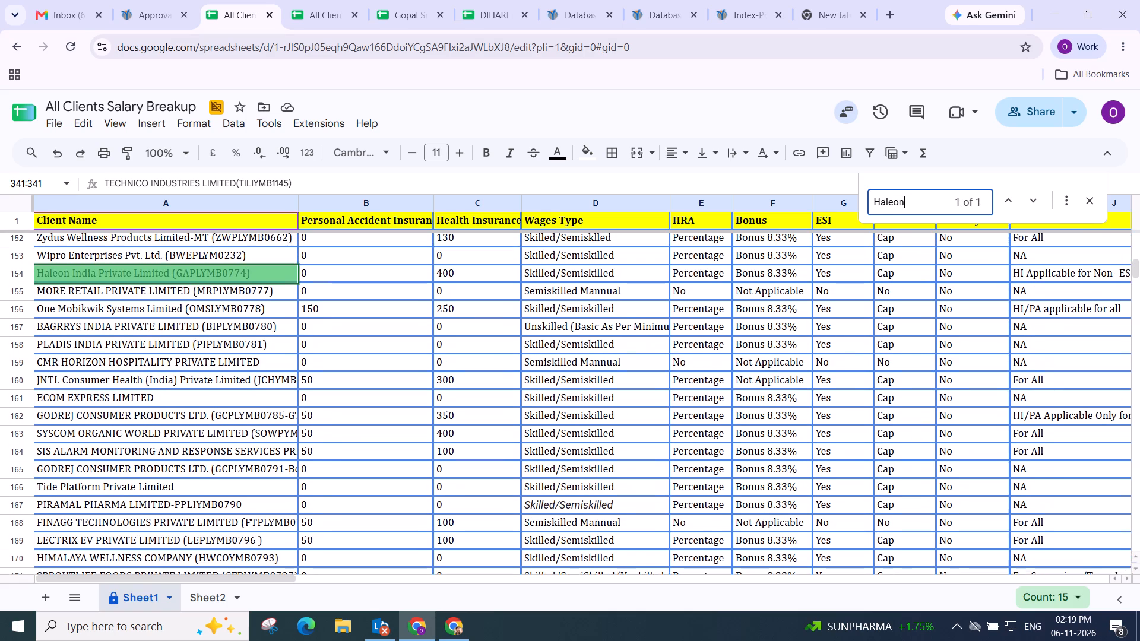
{"action": "scroll", "coordinate": [309, 279], "scroll_direction": "up", "scroll_amount": 1}
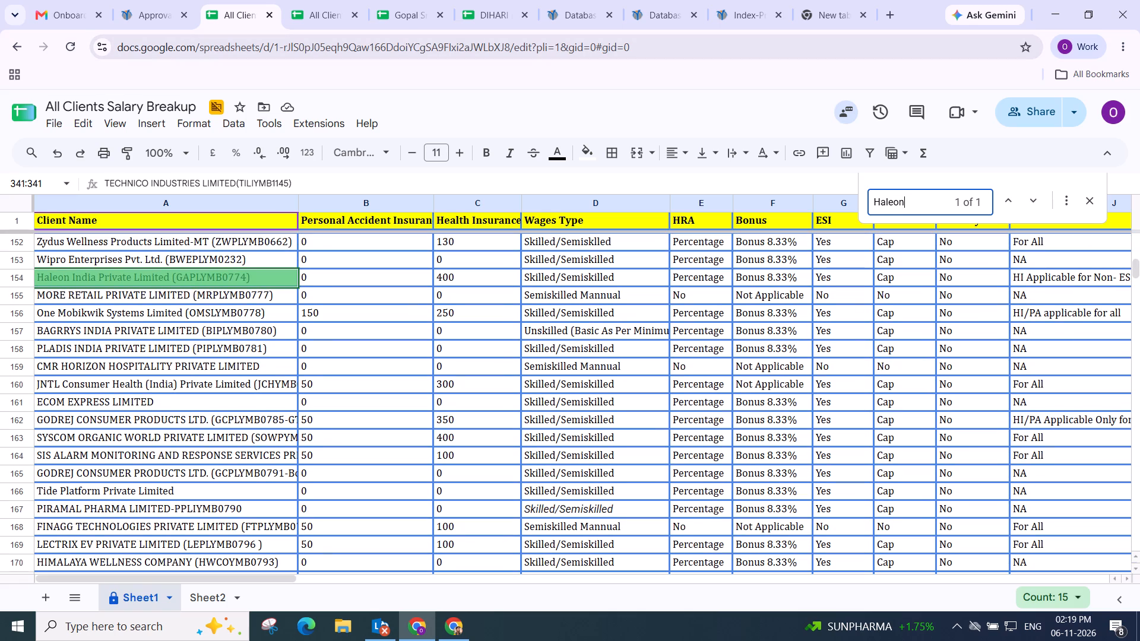
Search the All YBS Client sheet of the All Clients Requisition (Onboarding) Tracker for Haleon.
{"action": "left_click", "coordinate": [305, 12]}
{"action": "key", "text": "ctrl+f"}
{"action": "key", "text": "ctrl+v"}
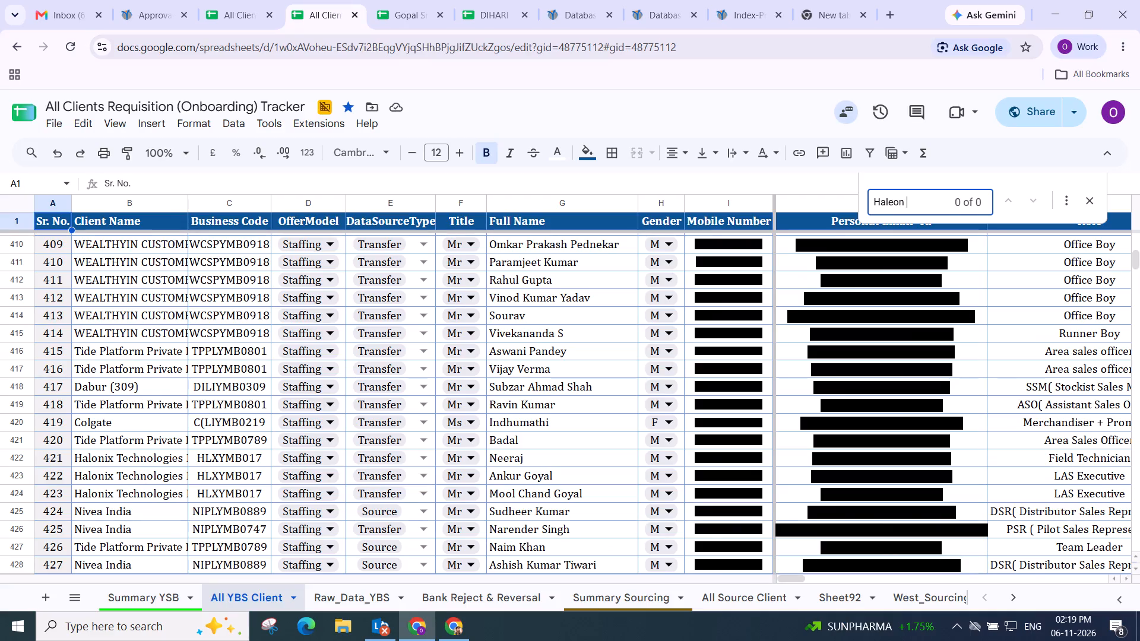
{"action": "key", "text": "BackSpace"}
{"action": "key", "text": "Return"}
{"action": "key", "text": "Return"}
{"action": "key", "text": "Return"}
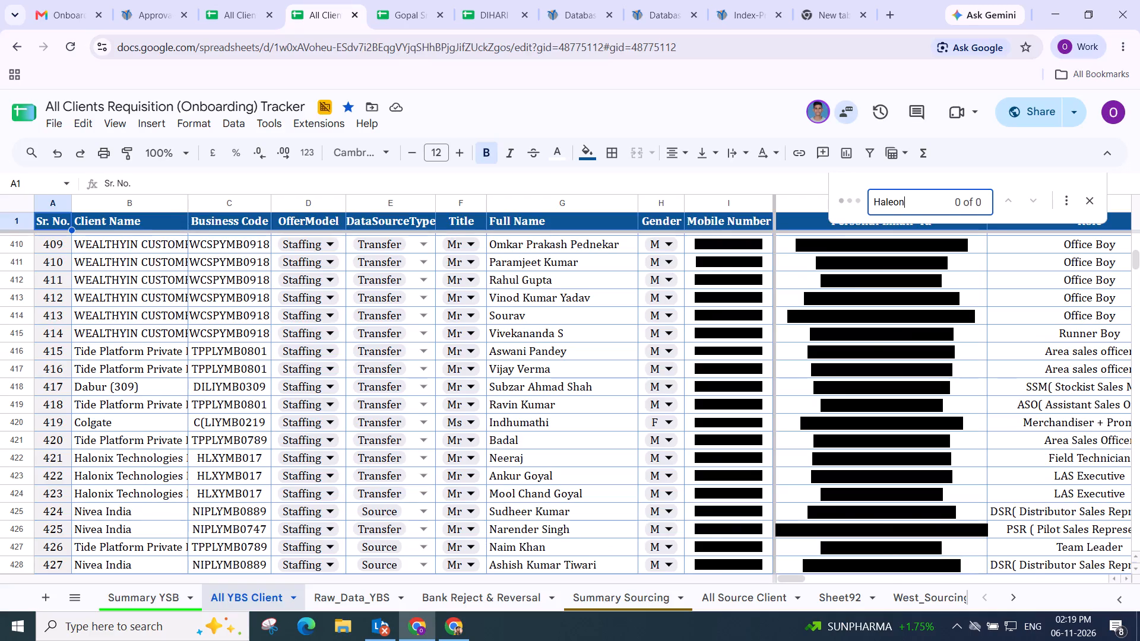
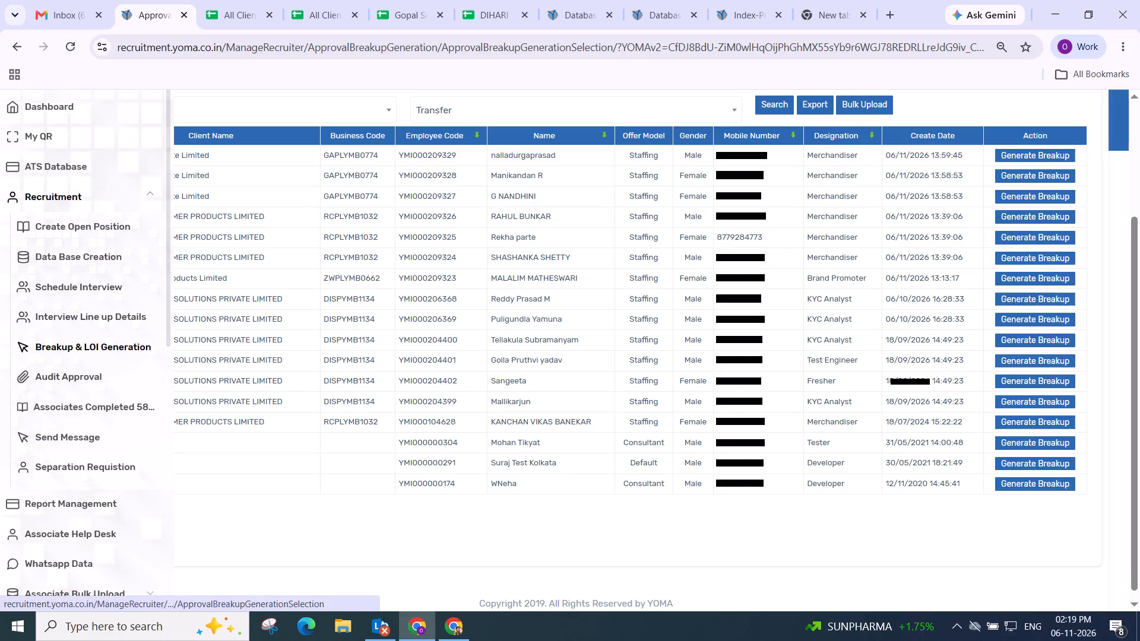
Reload the Breakup & LOI Generation page with its client and type filters cleared.
{"action": "left_click", "coordinate": [87, 342]}
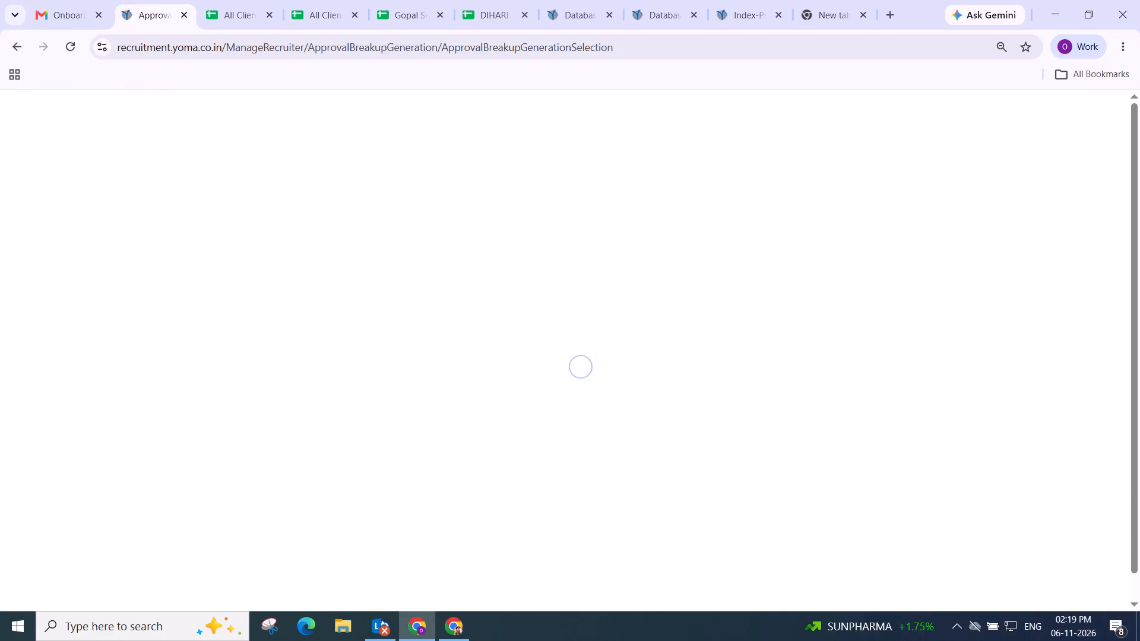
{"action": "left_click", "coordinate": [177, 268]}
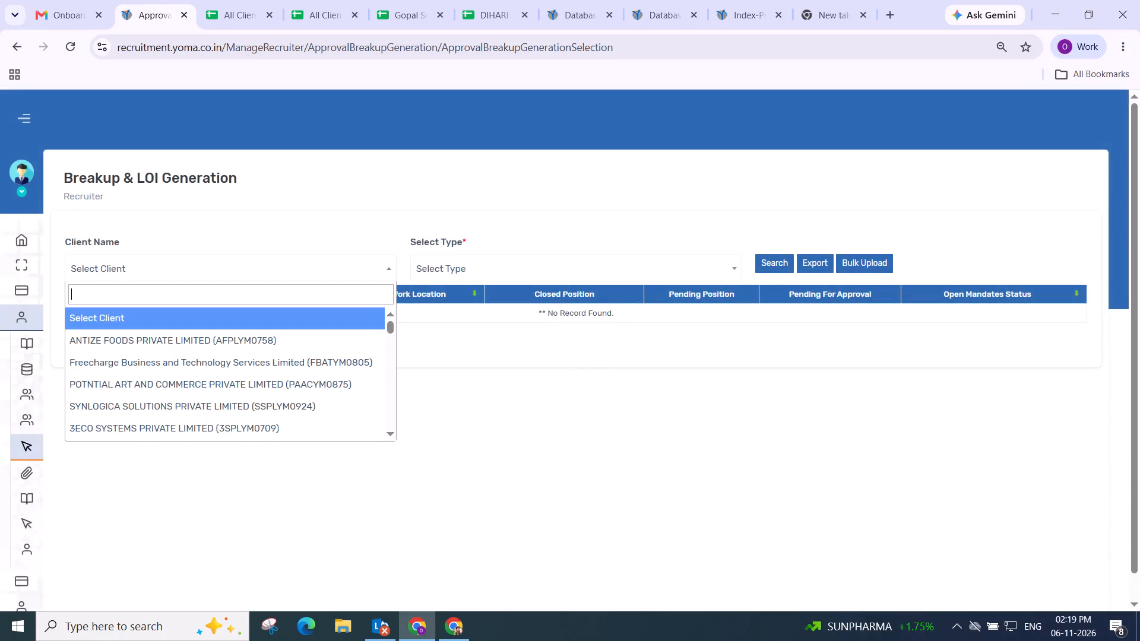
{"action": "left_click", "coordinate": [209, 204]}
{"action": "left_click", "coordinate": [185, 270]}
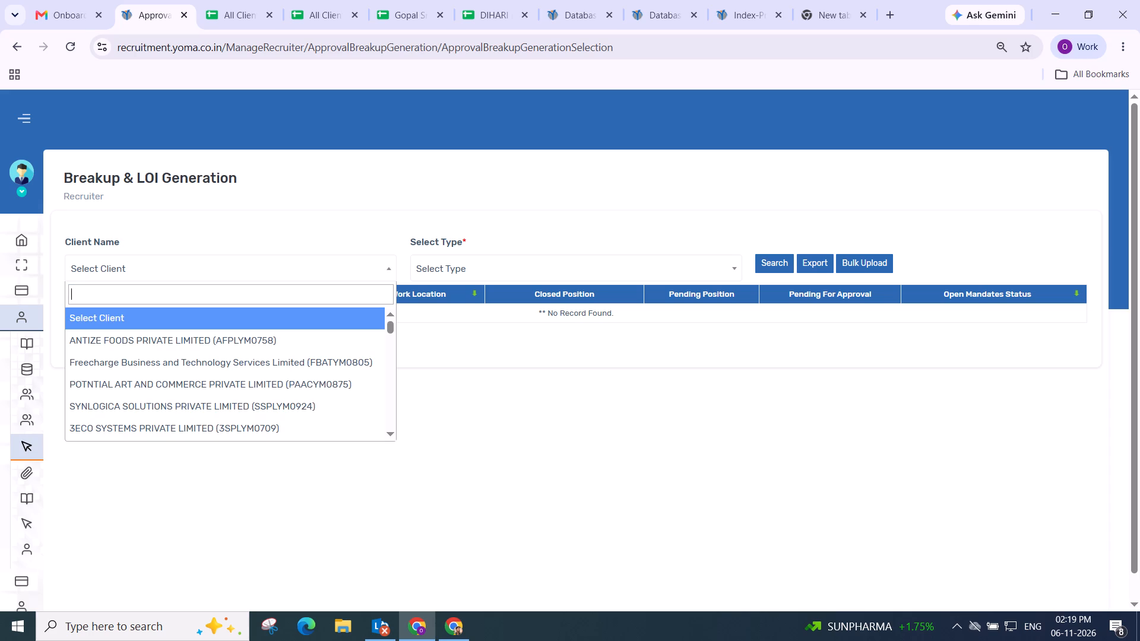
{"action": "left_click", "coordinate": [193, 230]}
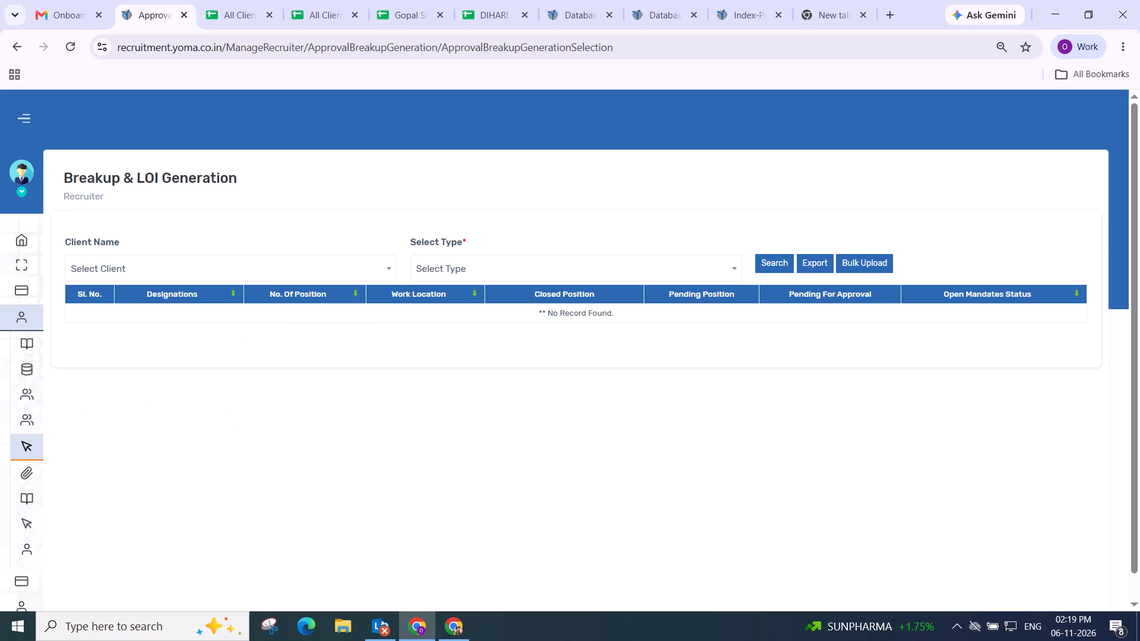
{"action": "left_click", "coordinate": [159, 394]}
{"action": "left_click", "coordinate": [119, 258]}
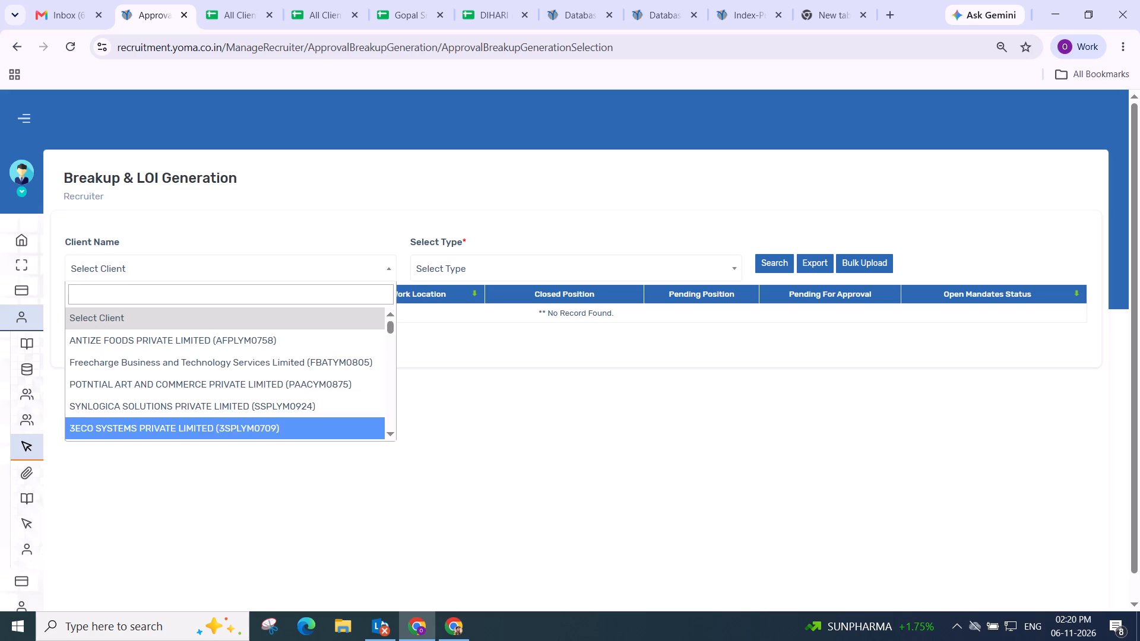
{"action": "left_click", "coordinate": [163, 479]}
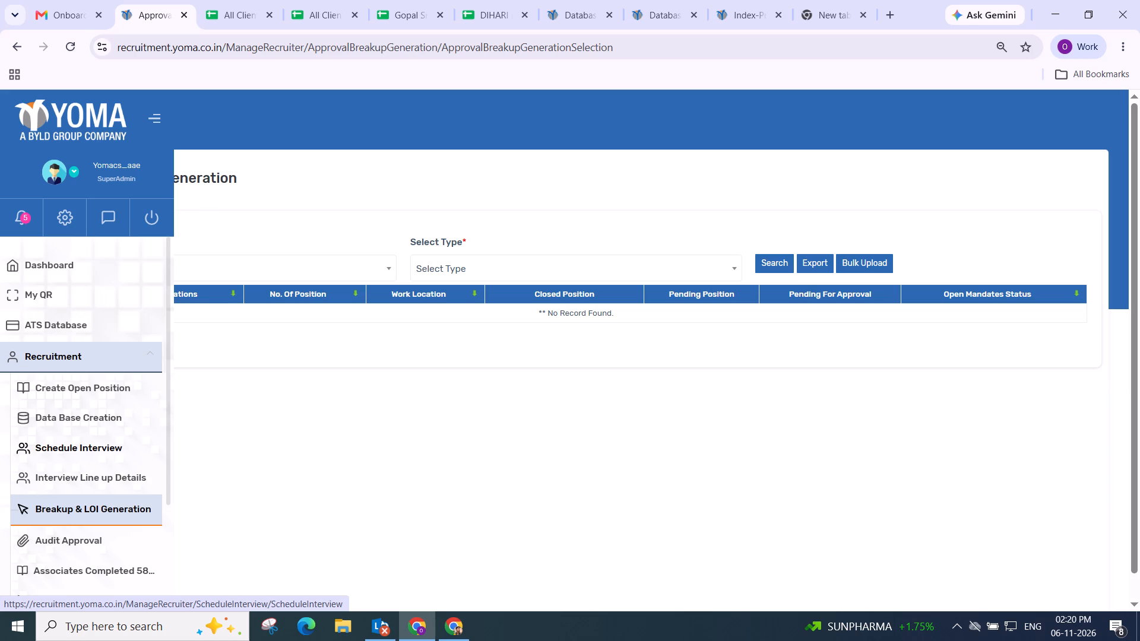
Open the interview line-up details for the open Blink Commerce Private Limited Captain position in Tumkur.
{"action": "left_click", "coordinate": [79, 480]}
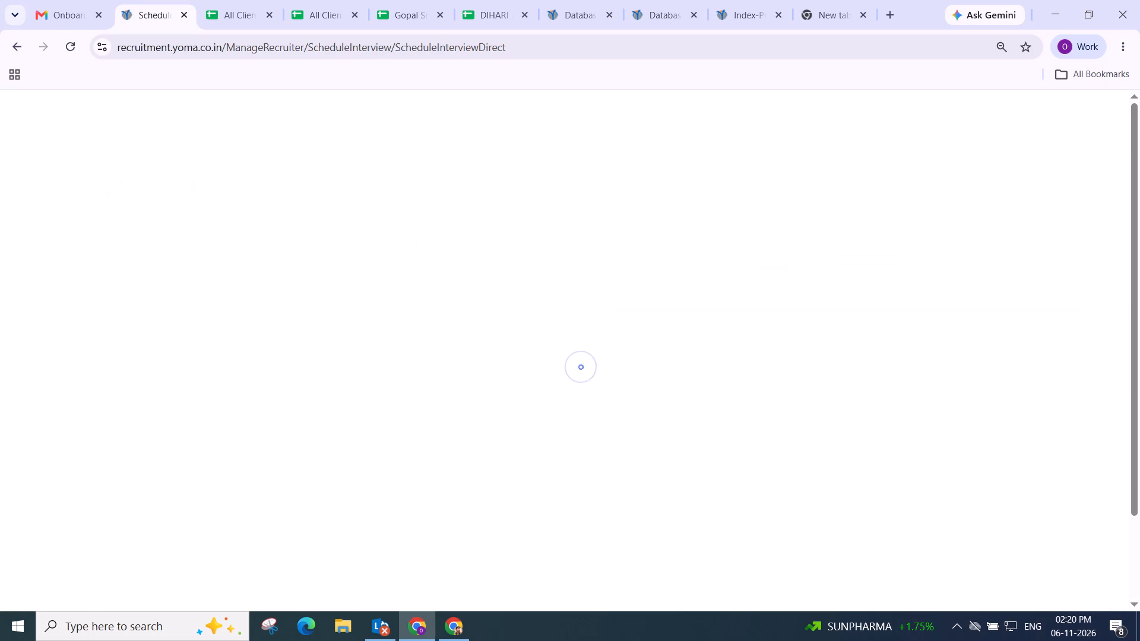
{"action": "scroll", "coordinate": [302, 319], "scroll_direction": "down", "scroll_amount": 3}
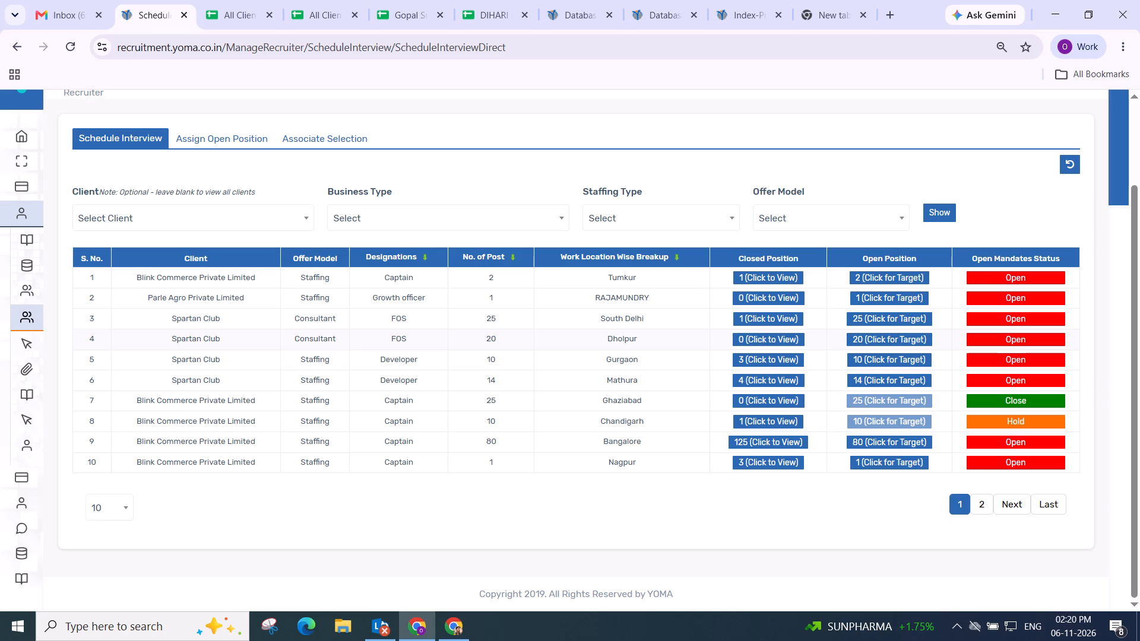
{"action": "scroll", "coordinate": [377, 358], "scroll_direction": "down", "scroll_amount": 4}
{"action": "scroll", "coordinate": [365, 362], "scroll_direction": "up", "scroll_amount": 4}
{"action": "scroll", "coordinate": [438, 358], "scroll_direction": "down", "scroll_amount": 4}
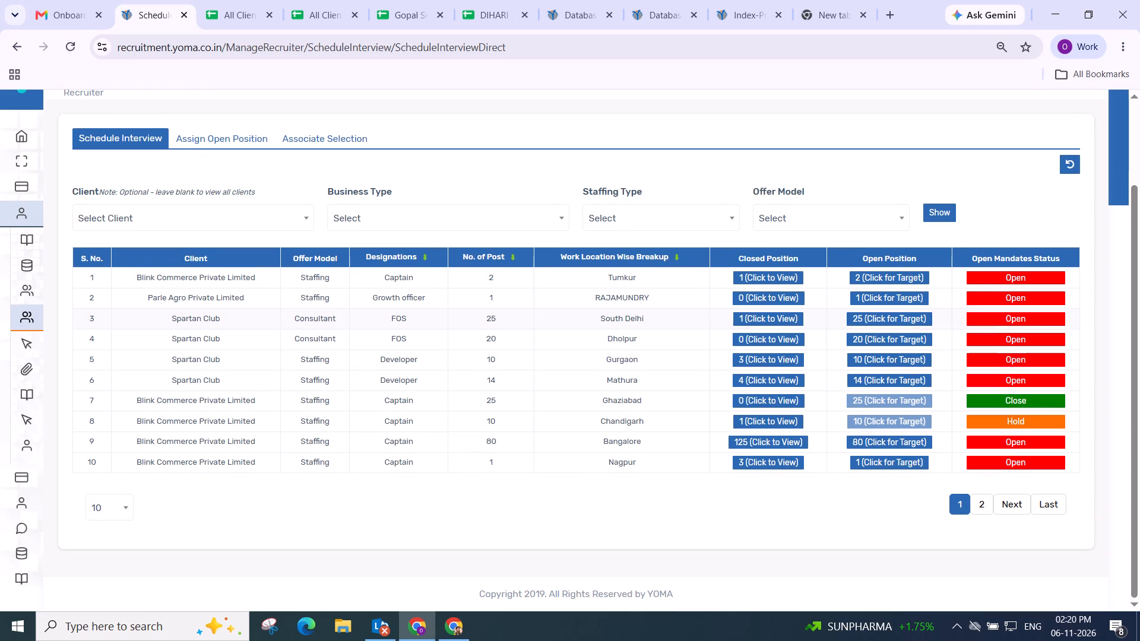
{"action": "left_click", "coordinate": [890, 280]}
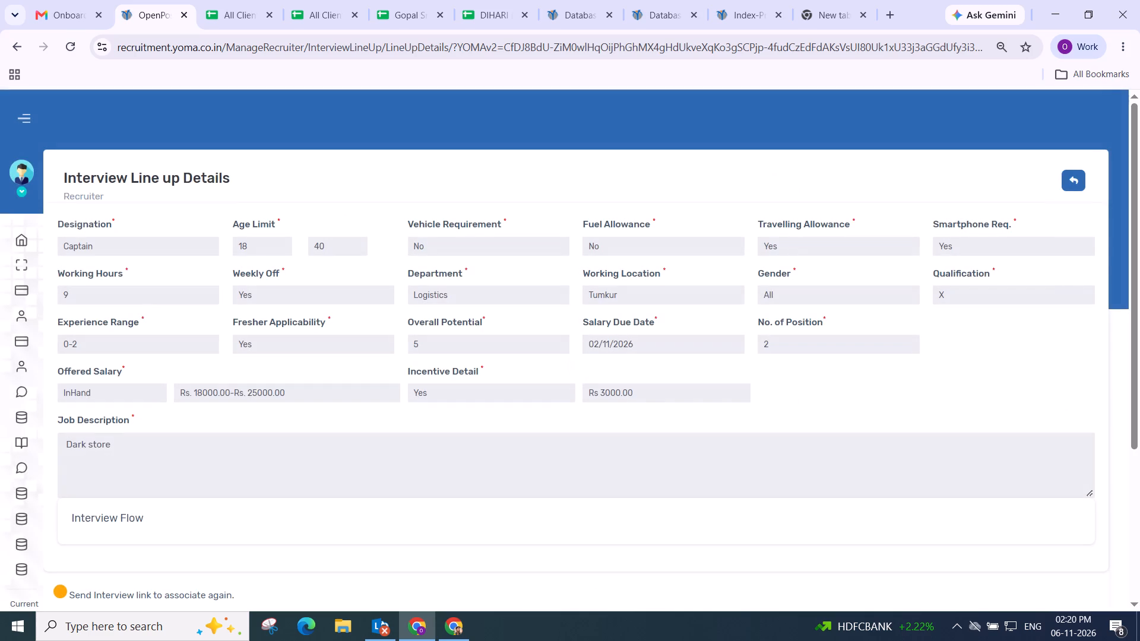
Set the shortlisted Captain candidate's next round of interview to Send For LOI and open the LOI details form.
{"action": "scroll", "coordinate": [415, 274], "scroll_direction": "down", "scroll_amount": 8}
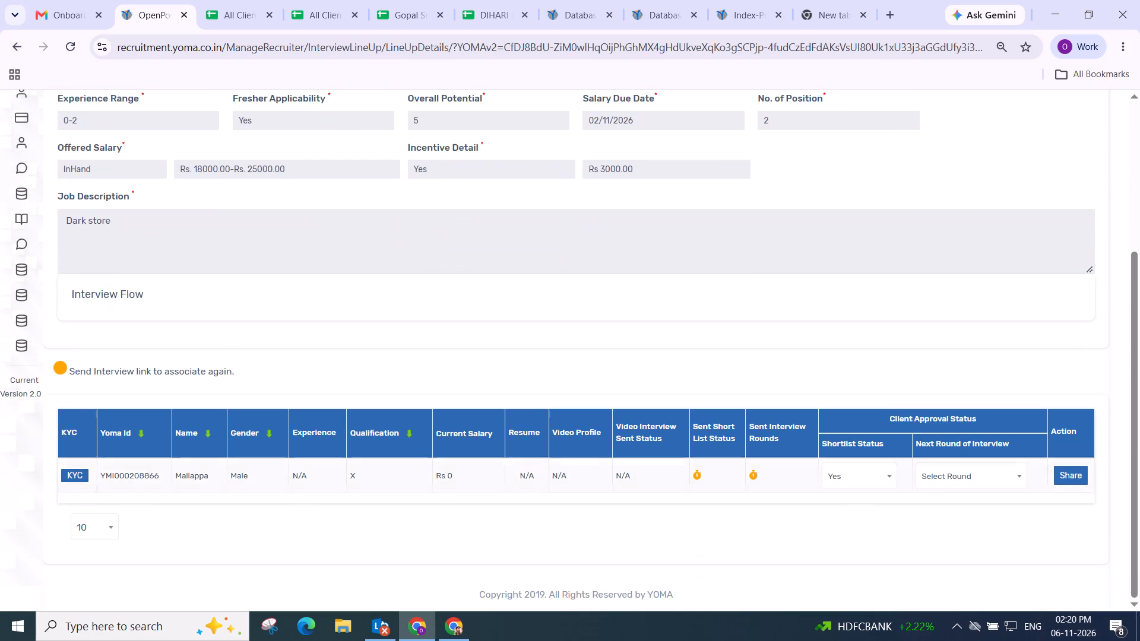
{"action": "left_click", "coordinate": [940, 476]}
{"action": "left_click", "coordinate": [954, 551]}
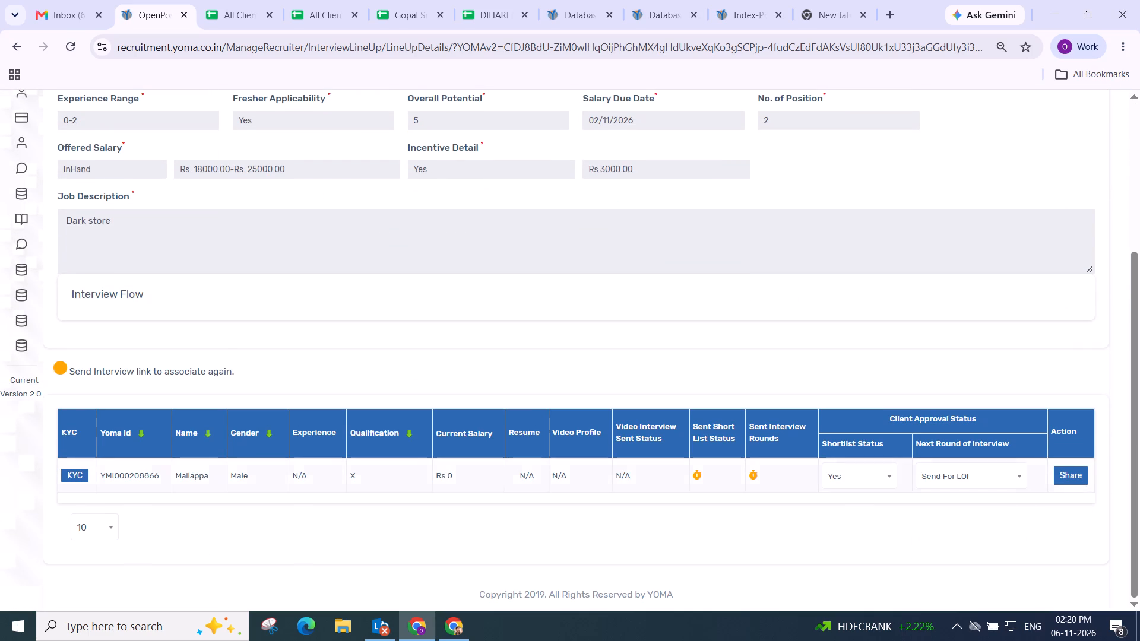
{"action": "left_click", "coordinate": [1061, 478]}
Examine the candidate's LOI details, including target salary, expected joining date, supporting documents and joining contact fields.
{"action": "scroll", "coordinate": [475, 282], "scroll_direction": "down", "scroll_amount": 2}
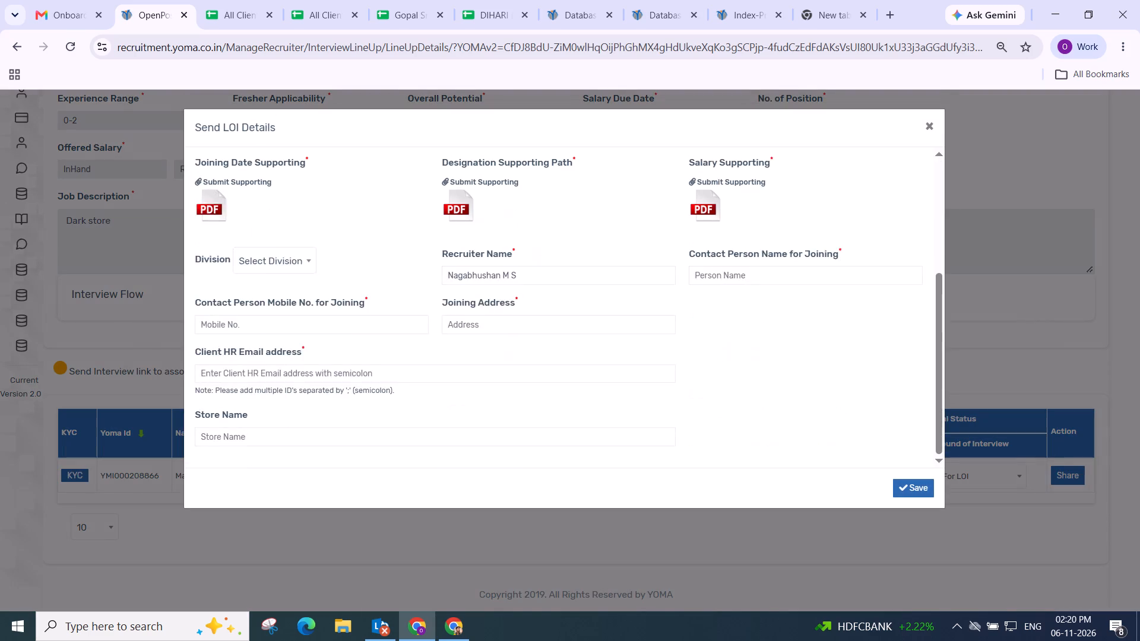
{"action": "scroll", "coordinate": [489, 289], "scroll_direction": "up", "scroll_amount": 2}
{"action": "scroll", "coordinate": [489, 289], "scroll_direction": "down", "scroll_amount": 1}
{"action": "scroll", "coordinate": [489, 289], "scroll_direction": "up", "scroll_amount": 2}
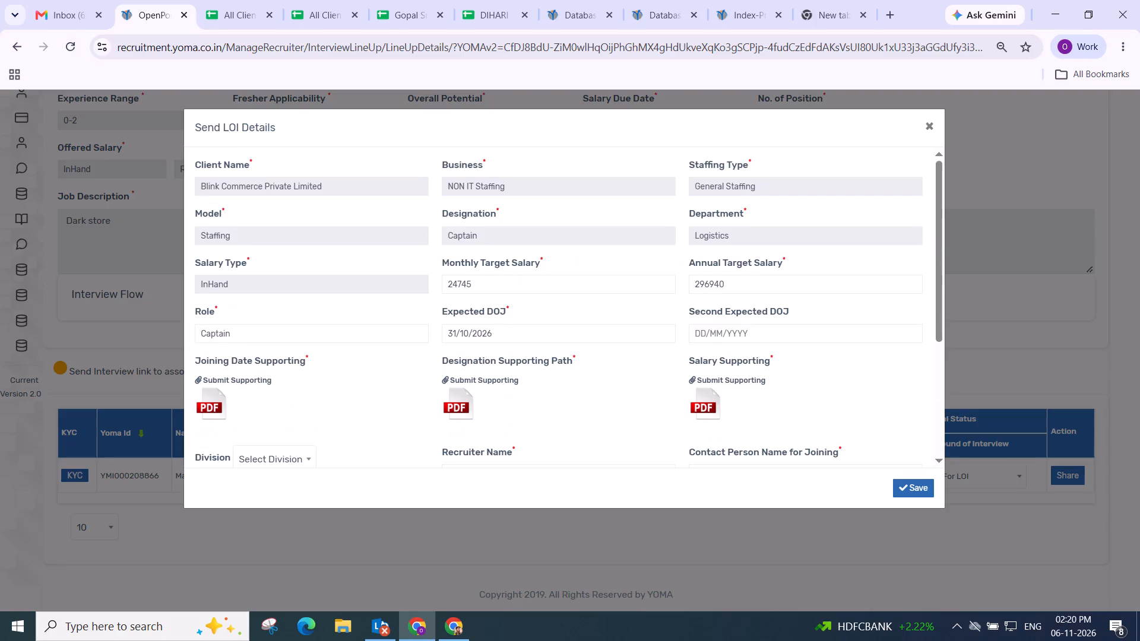
{"action": "scroll", "coordinate": [475, 318], "scroll_direction": "down", "scroll_amount": 1}
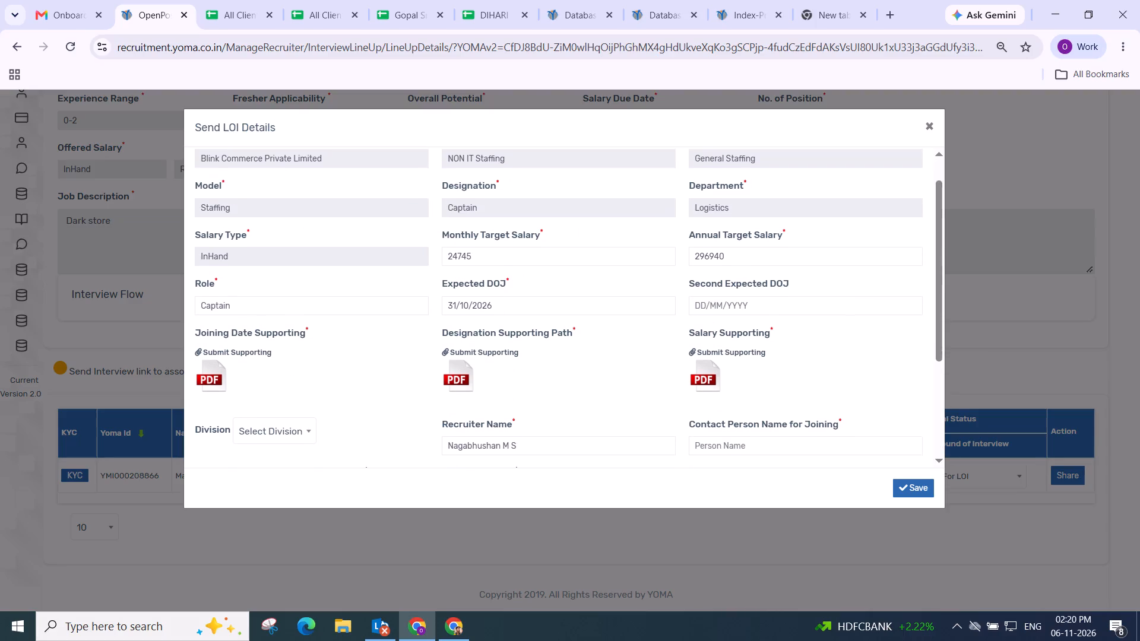
{"action": "scroll", "coordinate": [463, 322], "scroll_direction": "down", "scroll_amount": 1}
{"action": "scroll", "coordinate": [454, 350], "scroll_direction": "up", "scroll_amount": 1}
{"action": "scroll", "coordinate": [472, 342], "scroll_direction": "down", "scroll_amount": 3}
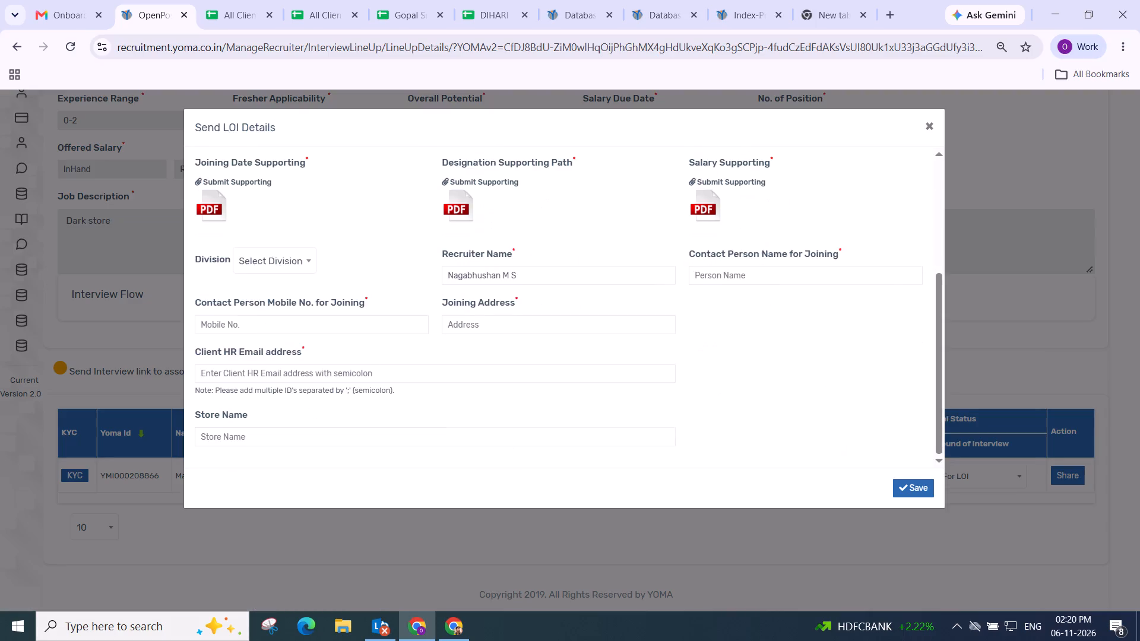
{"action": "scroll", "coordinate": [472, 342], "scroll_direction": "up", "scroll_amount": 3}
{"action": "scroll", "coordinate": [472, 342], "scroll_direction": "down", "scroll_amount": 3}
Check the designation supporting PDF for the offered salary, joining date and location, and close the LOI details without saving.
{"action": "left_click", "coordinate": [451, 207]}
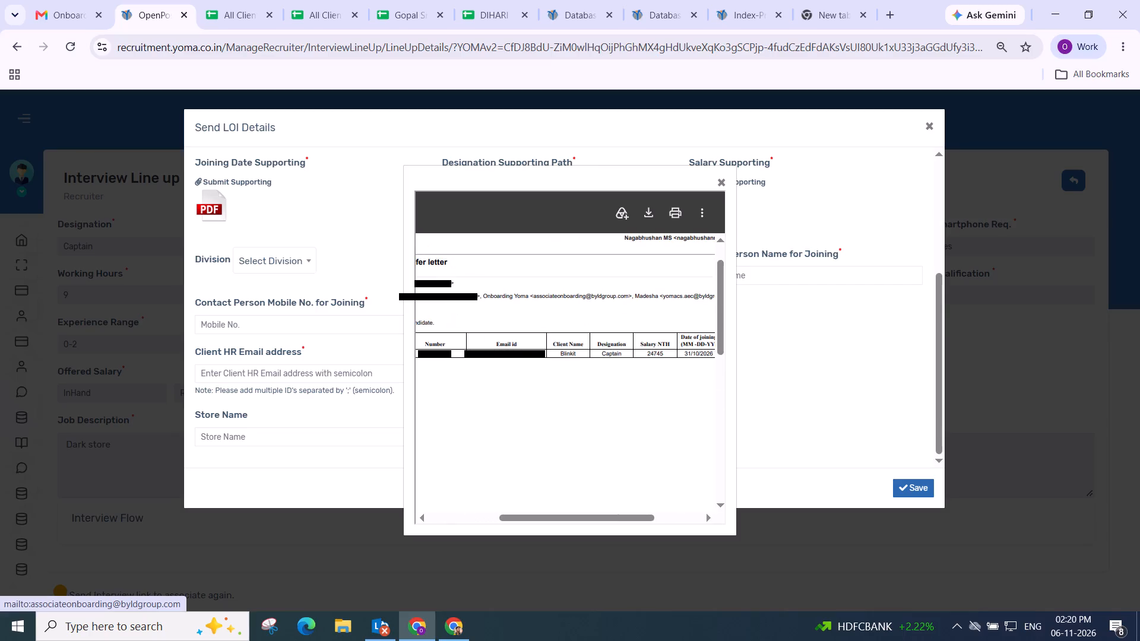
{"action": "scroll", "coordinate": [558, 332], "scroll_direction": "right", "scroll_amount": 3}
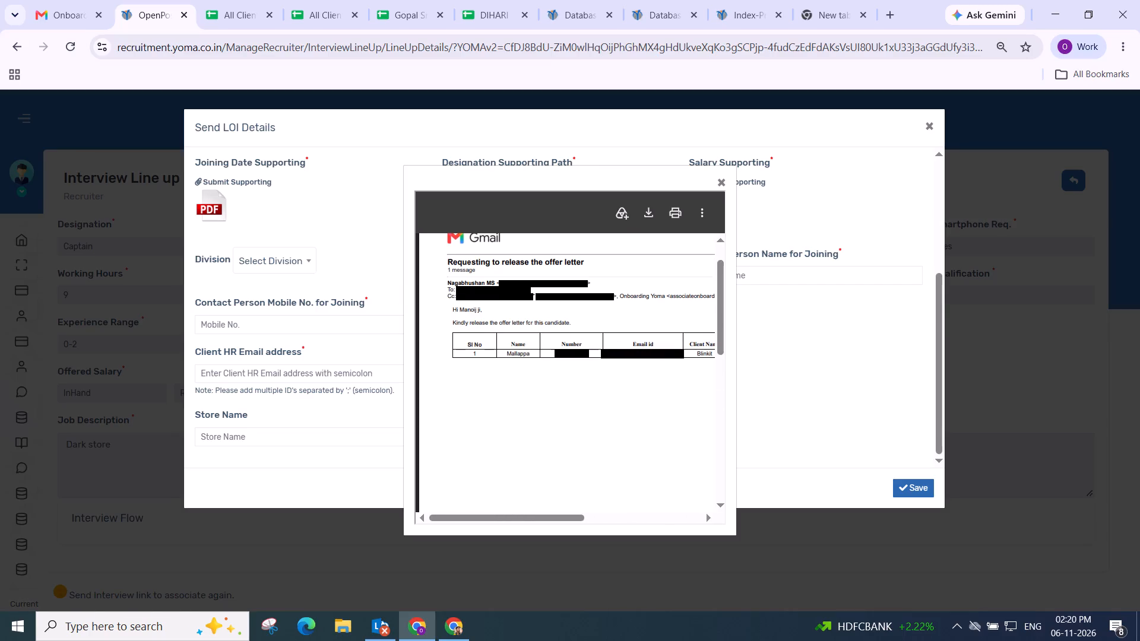
{"action": "scroll", "coordinate": [558, 350], "scroll_direction": "left", "scroll_amount": 4}
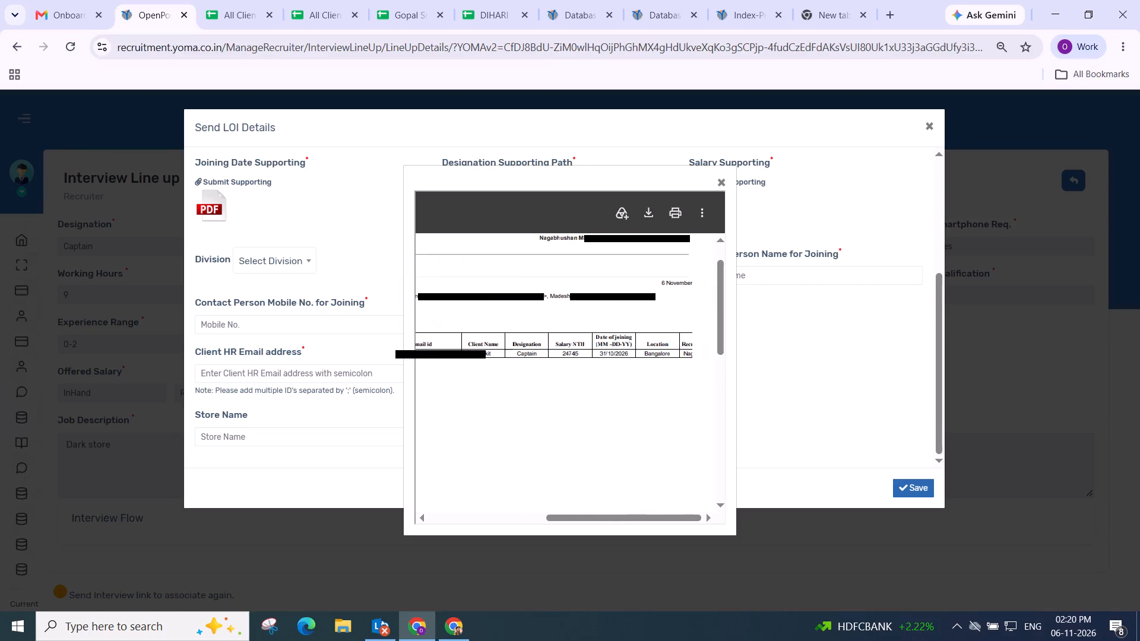
{"action": "scroll", "coordinate": [570, 350], "scroll_direction": "left", "scroll_amount": 2}
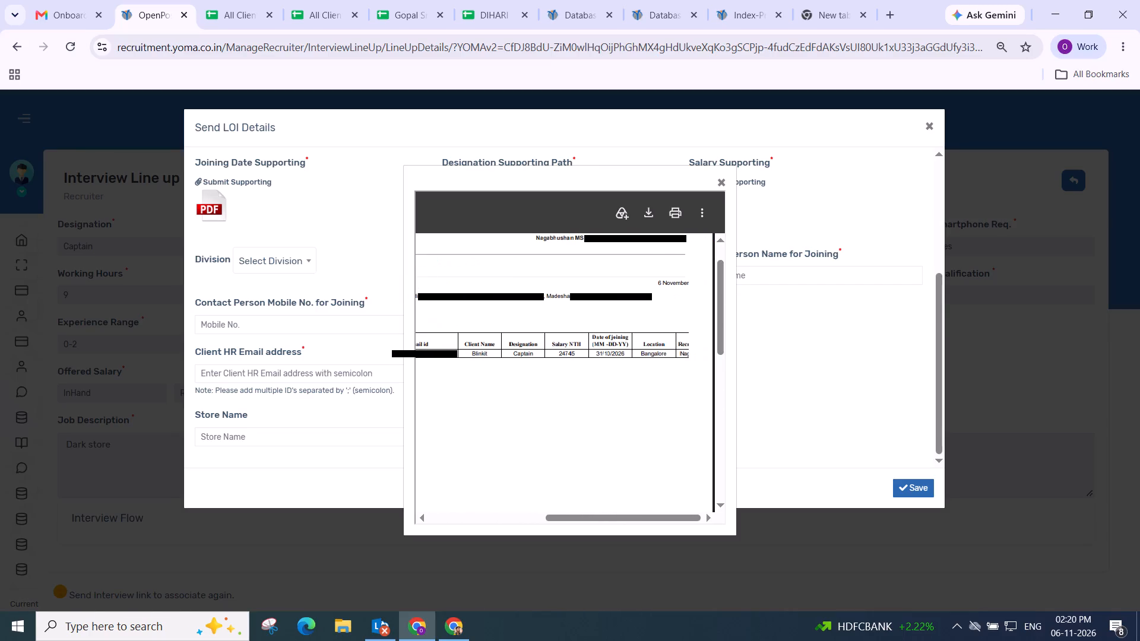
{"action": "scroll", "coordinate": [626, 358], "scroll_direction": "left", "scroll_amount": 1}
{"action": "left_click", "coordinate": [720, 187]}
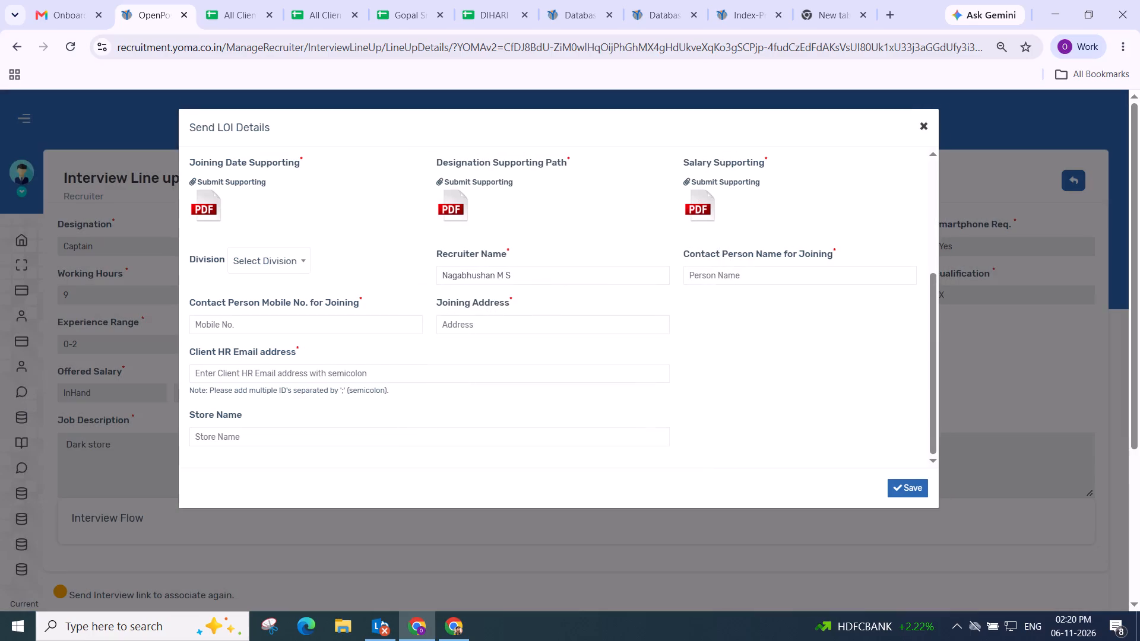
{"action": "left_click", "coordinate": [923, 126]}
{"action": "scroll", "coordinate": [731, 304], "scroll_direction": "down", "scroll_amount": 4}
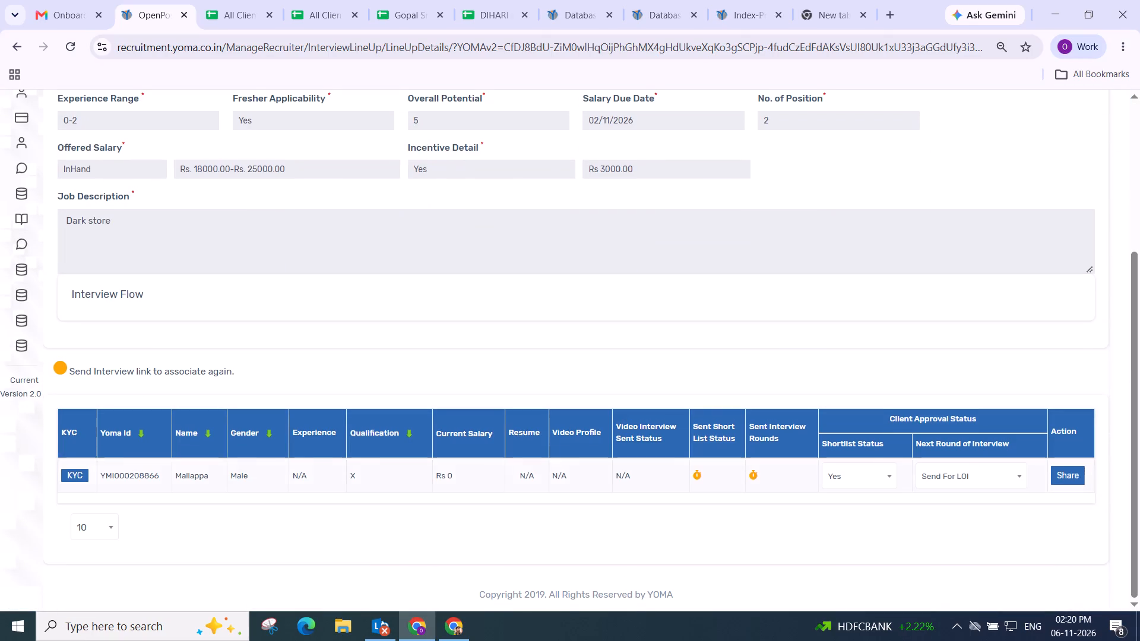
Choose Send For LOI as the candidate's next interview round and open the LOI details form for sharing.
{"action": "left_click", "coordinate": [954, 473]}
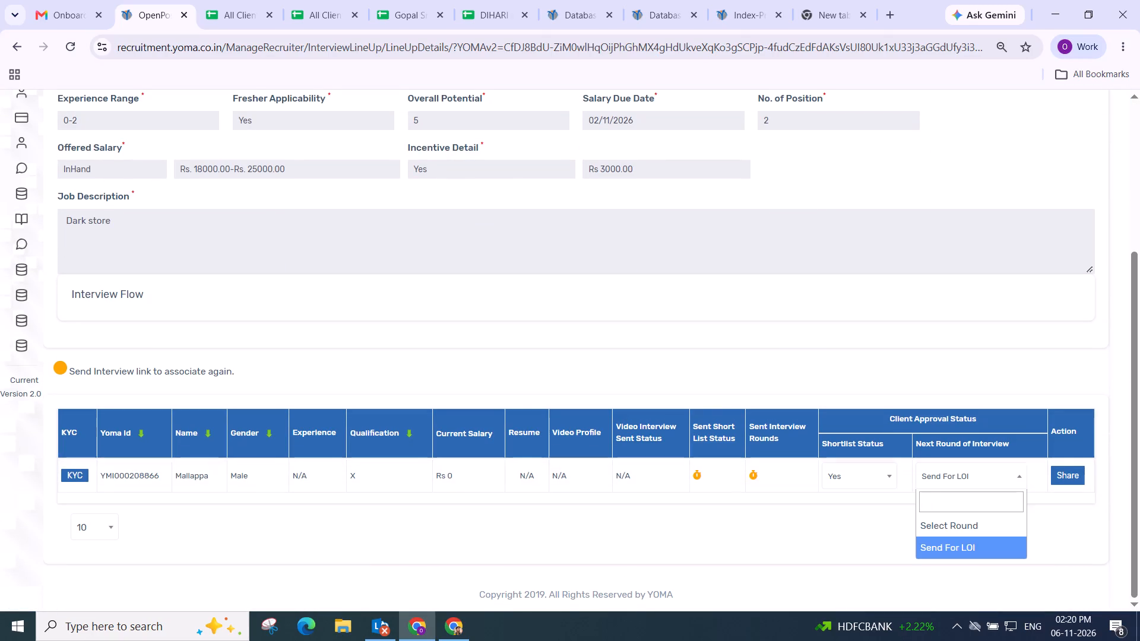
{"action": "left_click", "coordinate": [946, 543]}
{"action": "left_click", "coordinate": [1060, 476]}
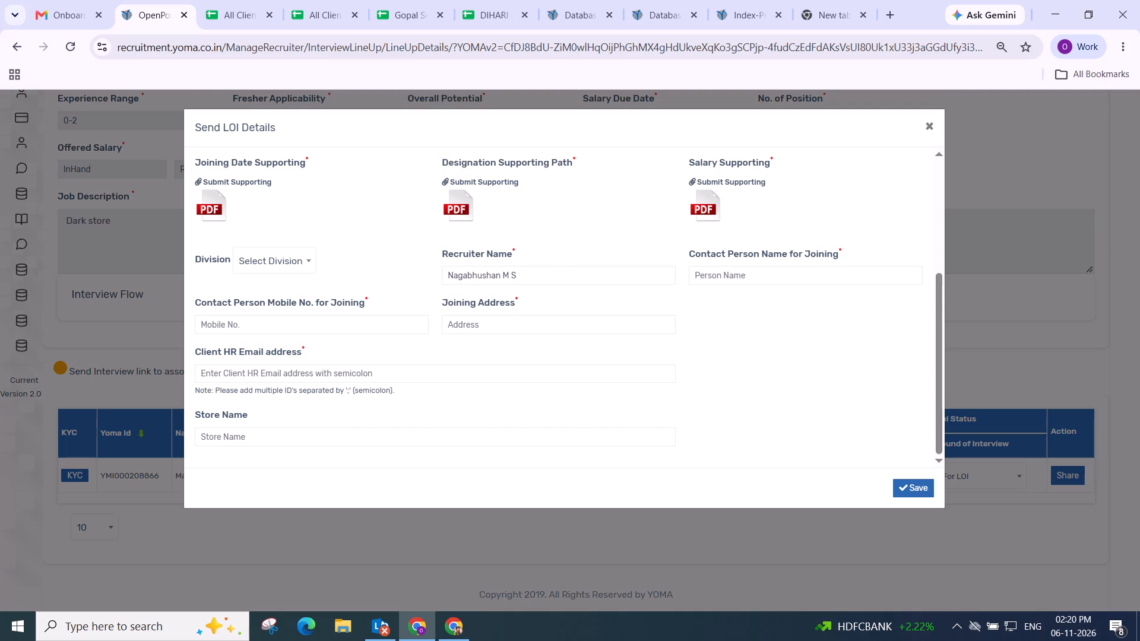
Copy the location Bangalore from the designation supporting document into the Joining Address.
{"action": "scroll", "coordinate": [561, 288], "scroll_direction": "down", "scroll_amount": 3}
{"action": "scroll", "coordinate": [565, 289], "scroll_direction": "up", "scroll_amount": 4}
{"action": "scroll", "coordinate": [565, 289], "scroll_direction": "down", "scroll_amount": 4}
{"action": "scroll", "coordinate": [577, 317], "scroll_direction": "up", "scroll_amount": 3}
{"action": "scroll", "coordinate": [622, 328], "scroll_direction": "down", "scroll_amount": 5}
{"action": "scroll", "coordinate": [473, 281], "scroll_direction": "up", "scroll_amount": 2}
{"action": "scroll", "coordinate": [482, 350], "scroll_direction": "down", "scroll_amount": 2}
{"action": "left_click", "coordinate": [457, 202]}
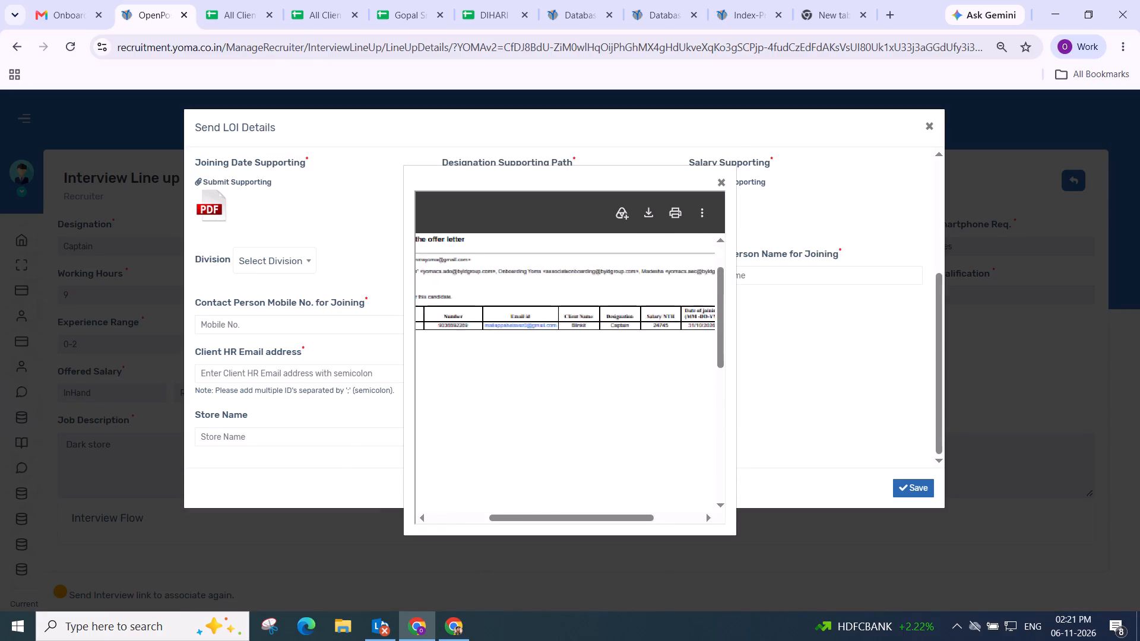
{"action": "scroll", "coordinate": [603, 325], "scroll_direction": "left", "scroll_amount": 2}
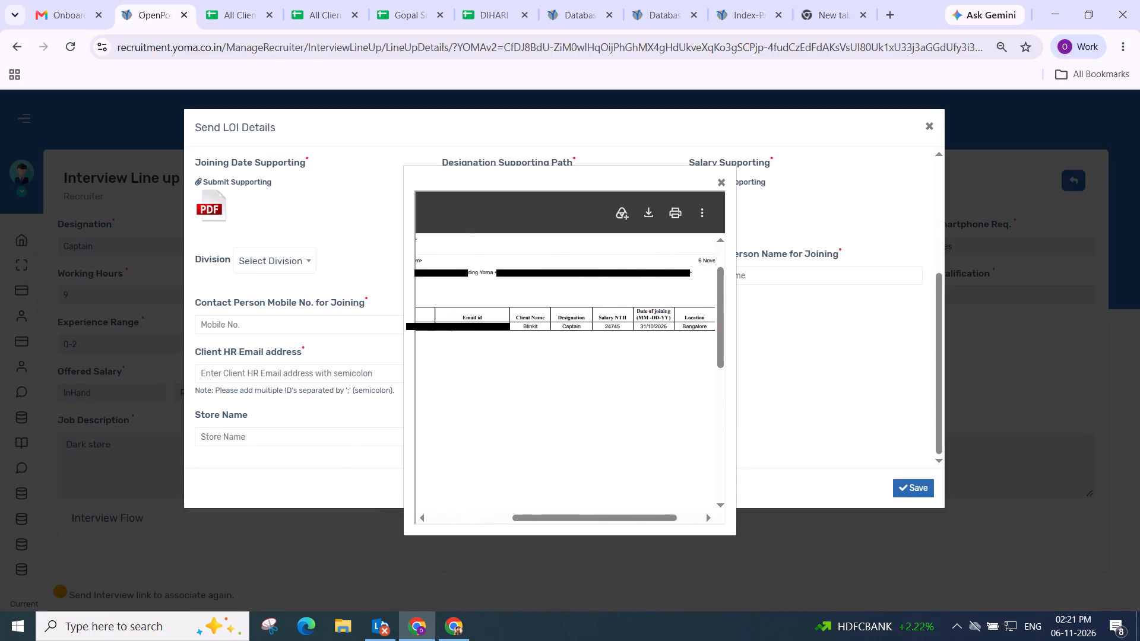
{"action": "scroll", "coordinate": [533, 332], "scroll_direction": "left", "scroll_amount": 1}
{"action": "scroll", "coordinate": [653, 329], "scroll_direction": "left", "scroll_amount": 1}
{"action": "double_click", "coordinate": [653, 329]}
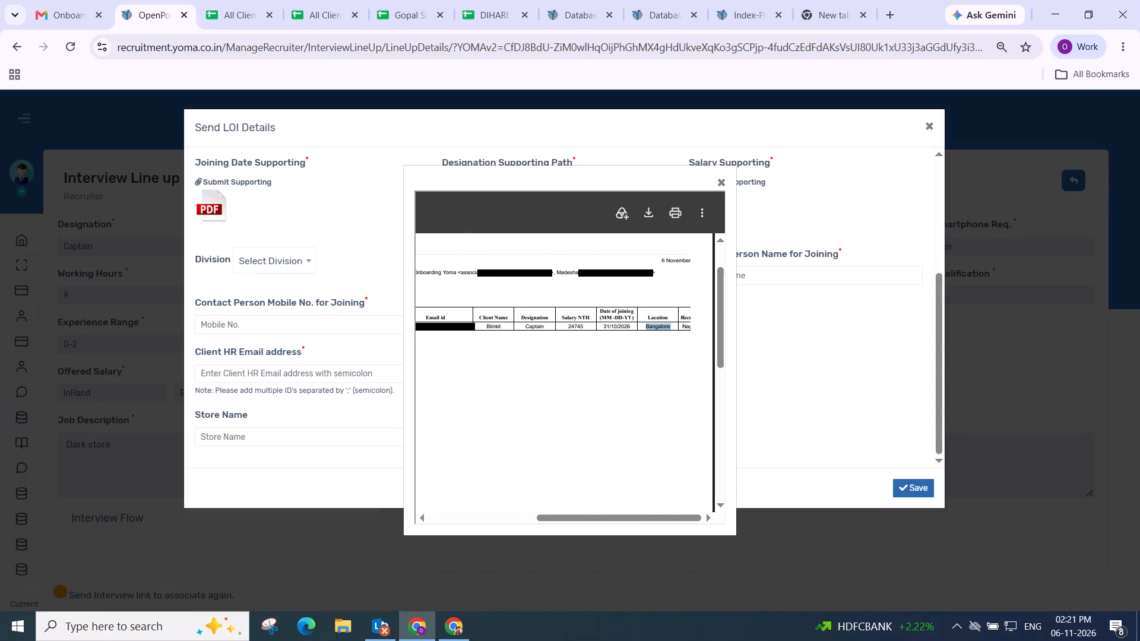
{"action": "key", "text": "ctrl+c"}
{"action": "scroll", "coordinate": [609, 330], "scroll_direction": "right", "scroll_amount": 4}
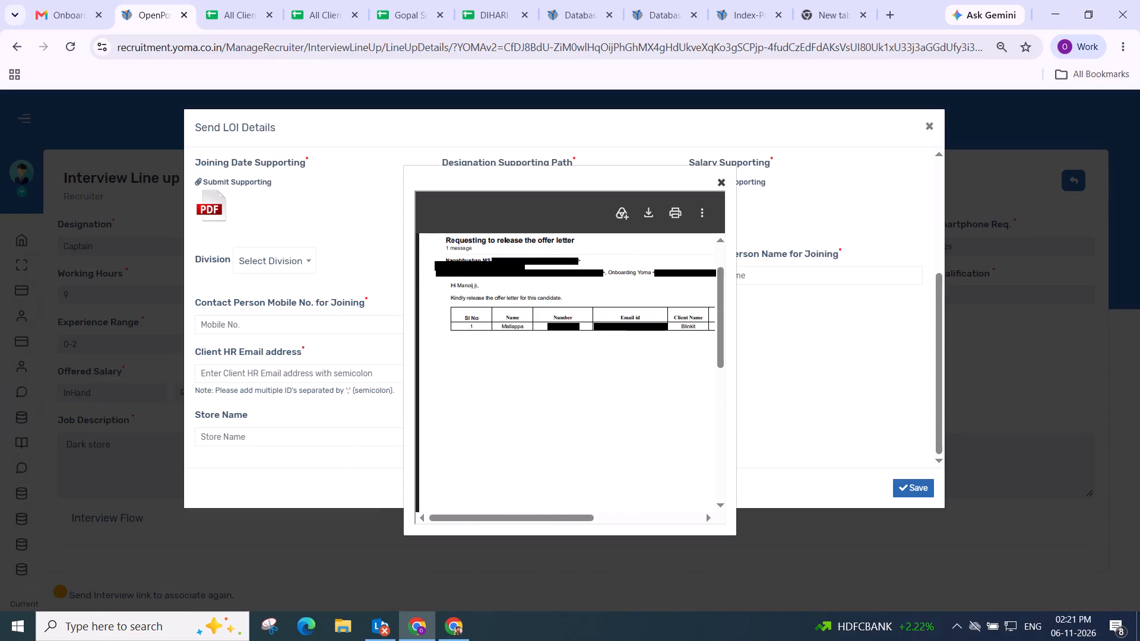
{"action": "left_click", "coordinate": [721, 182]}
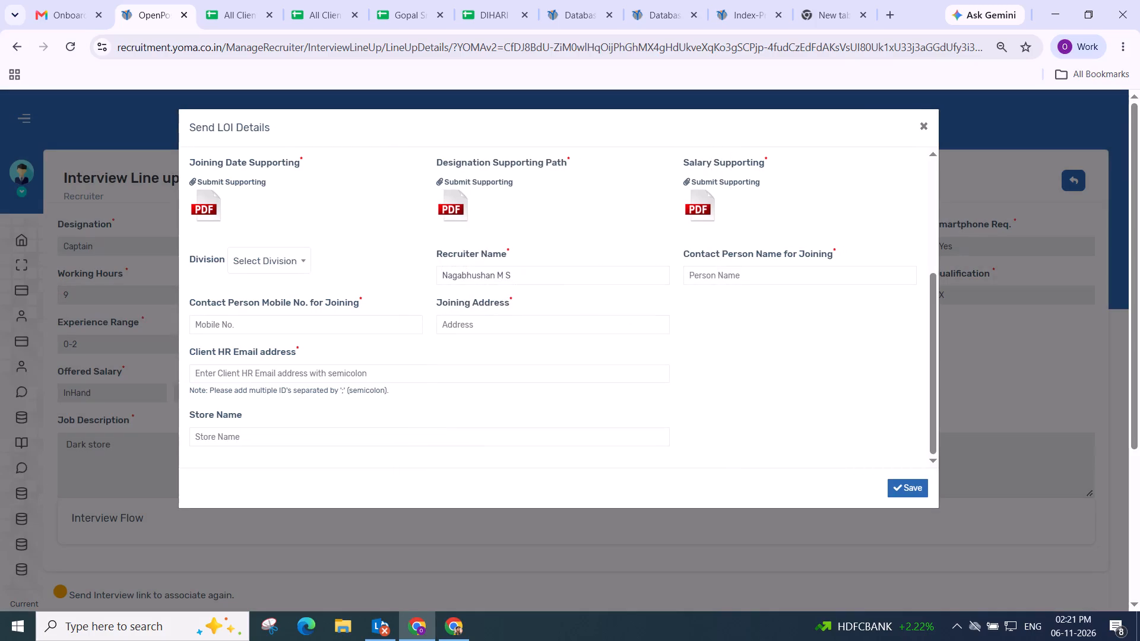
{"action": "left_click", "coordinate": [463, 324]}
{"action": "key", "text": "ctrl+v"}
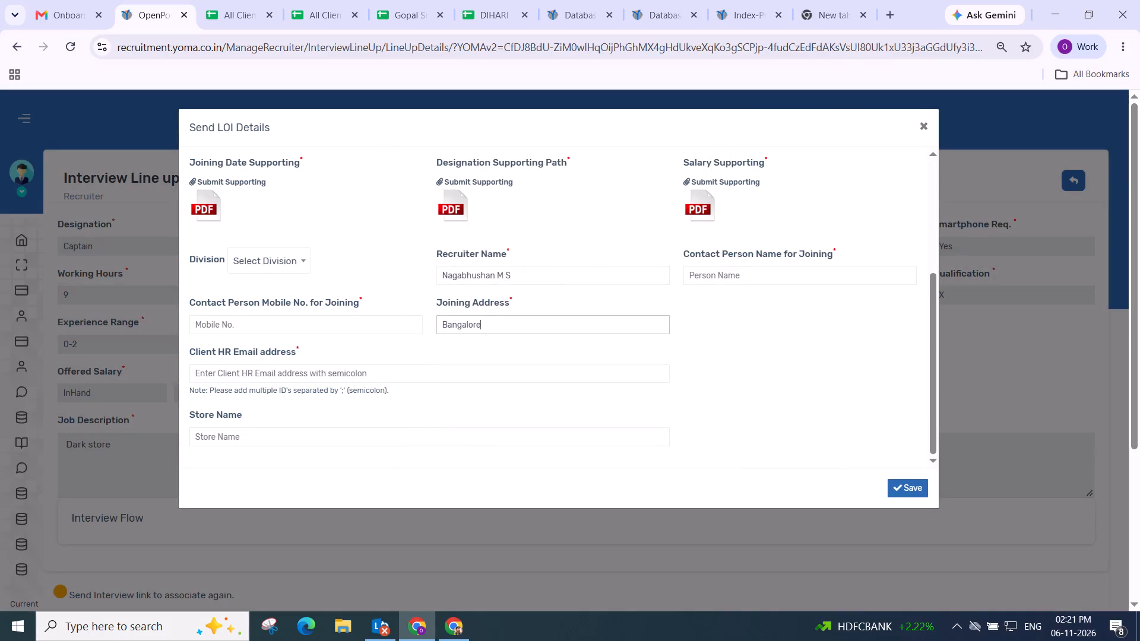
Open the designation supporting document again at its candidate details table.
{"action": "left_click", "coordinate": [454, 201]}
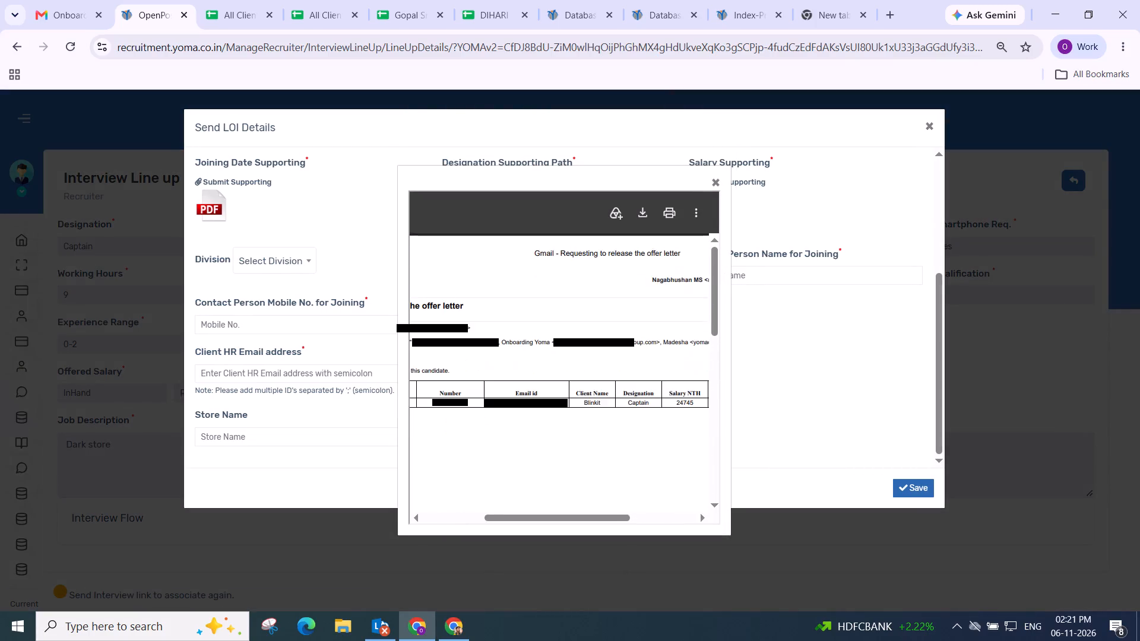
{"action": "scroll", "coordinate": [581, 399], "scroll_direction": "down", "scroll_amount": 2}
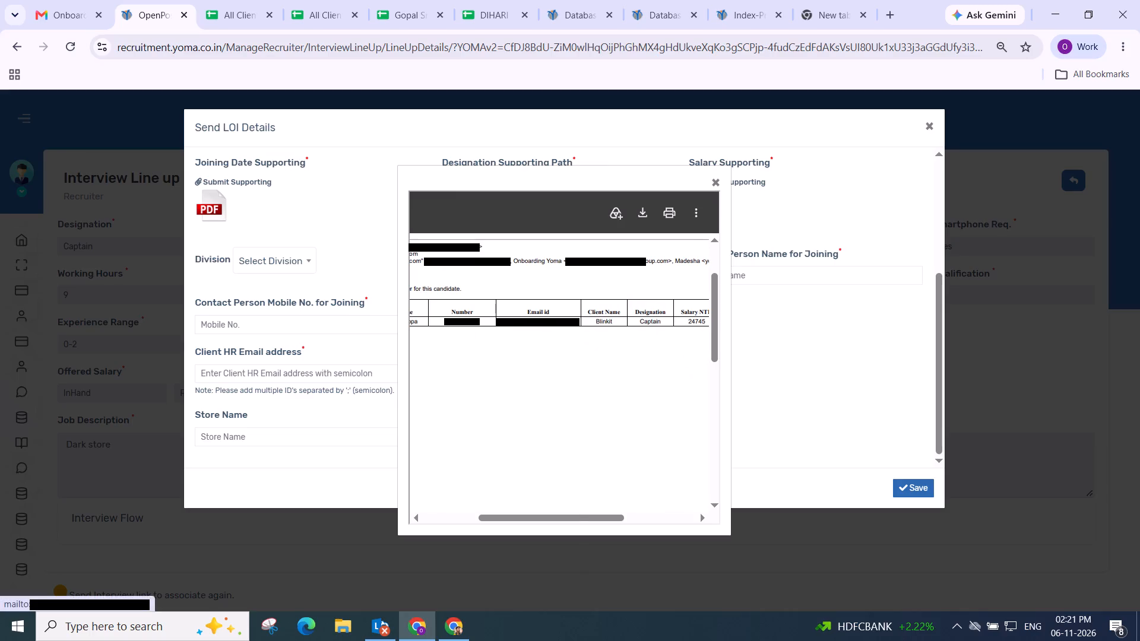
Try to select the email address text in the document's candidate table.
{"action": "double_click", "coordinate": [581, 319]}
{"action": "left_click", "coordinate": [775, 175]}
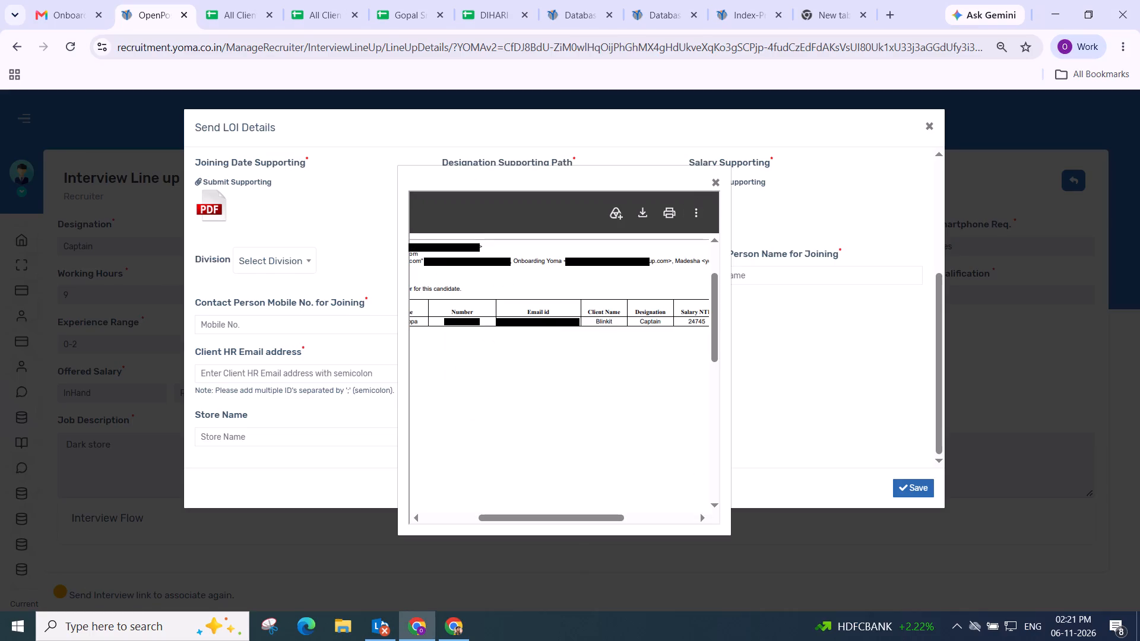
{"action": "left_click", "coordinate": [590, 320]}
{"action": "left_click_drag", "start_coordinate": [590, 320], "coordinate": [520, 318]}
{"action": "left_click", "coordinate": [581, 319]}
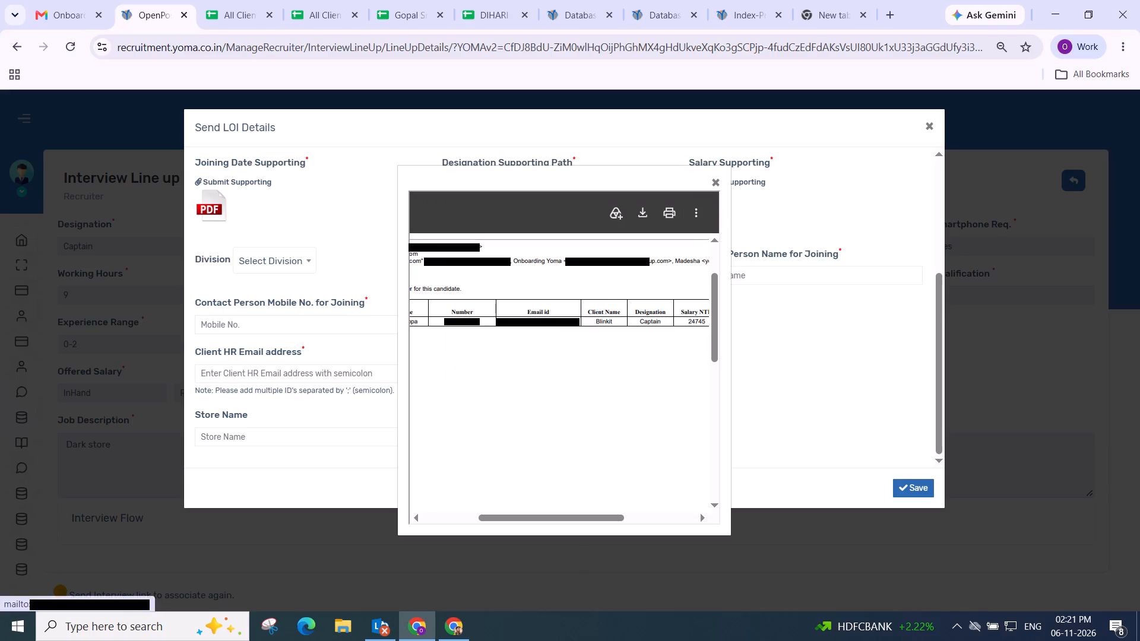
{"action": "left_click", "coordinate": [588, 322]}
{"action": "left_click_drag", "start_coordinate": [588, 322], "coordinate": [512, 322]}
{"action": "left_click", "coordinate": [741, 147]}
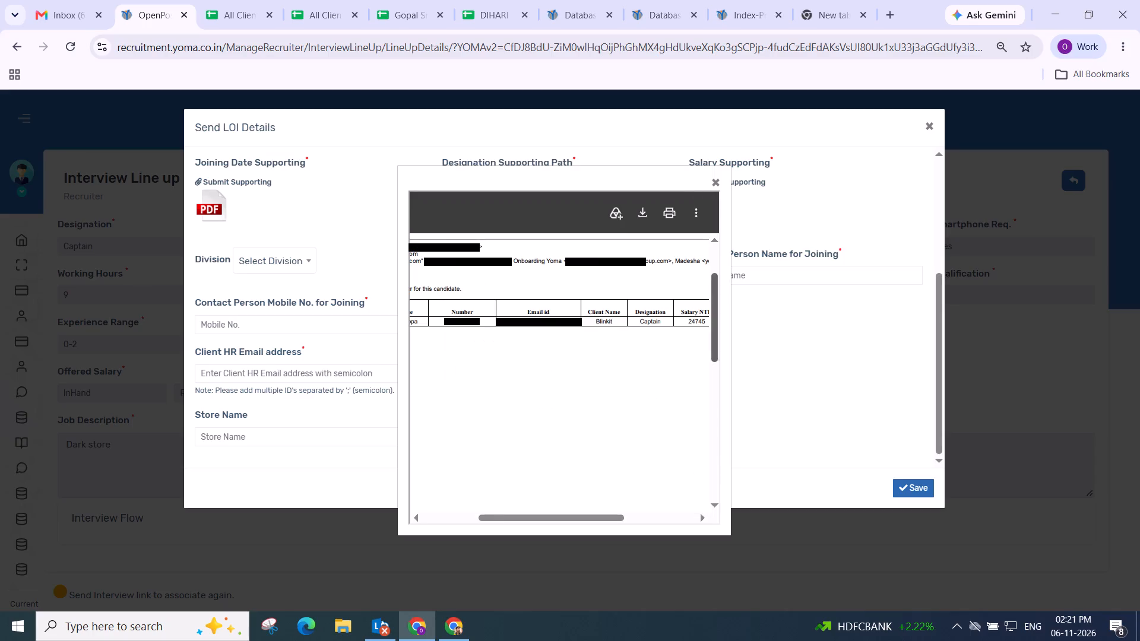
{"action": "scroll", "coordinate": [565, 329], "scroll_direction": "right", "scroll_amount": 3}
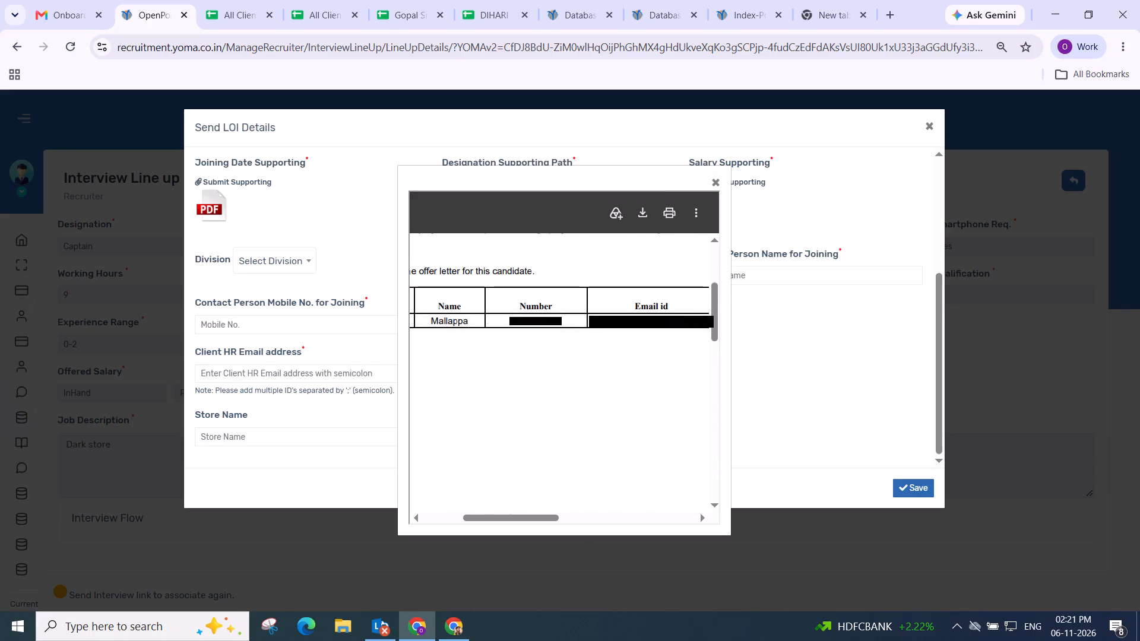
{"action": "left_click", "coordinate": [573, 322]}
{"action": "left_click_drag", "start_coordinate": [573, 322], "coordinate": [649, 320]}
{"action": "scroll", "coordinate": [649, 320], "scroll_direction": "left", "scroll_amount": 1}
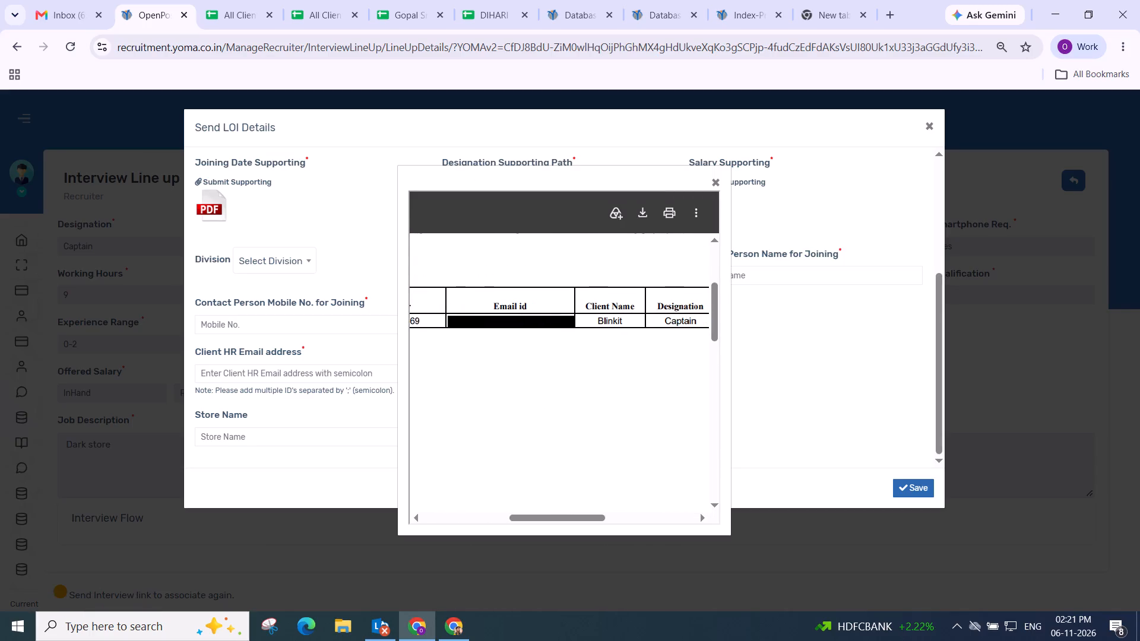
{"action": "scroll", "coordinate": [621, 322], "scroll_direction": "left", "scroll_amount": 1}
Copy the email address from the supporting document's candidate table into the Client HR Email address.
{"action": "right_click", "coordinate": [537, 321]}
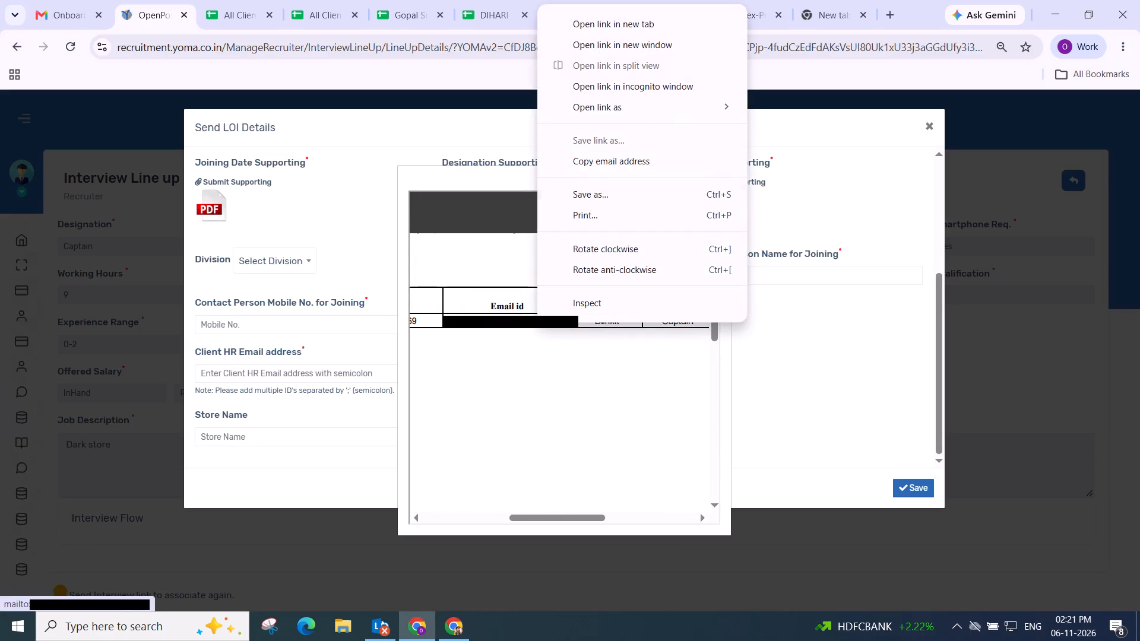
{"action": "left_click", "coordinate": [610, 162]}
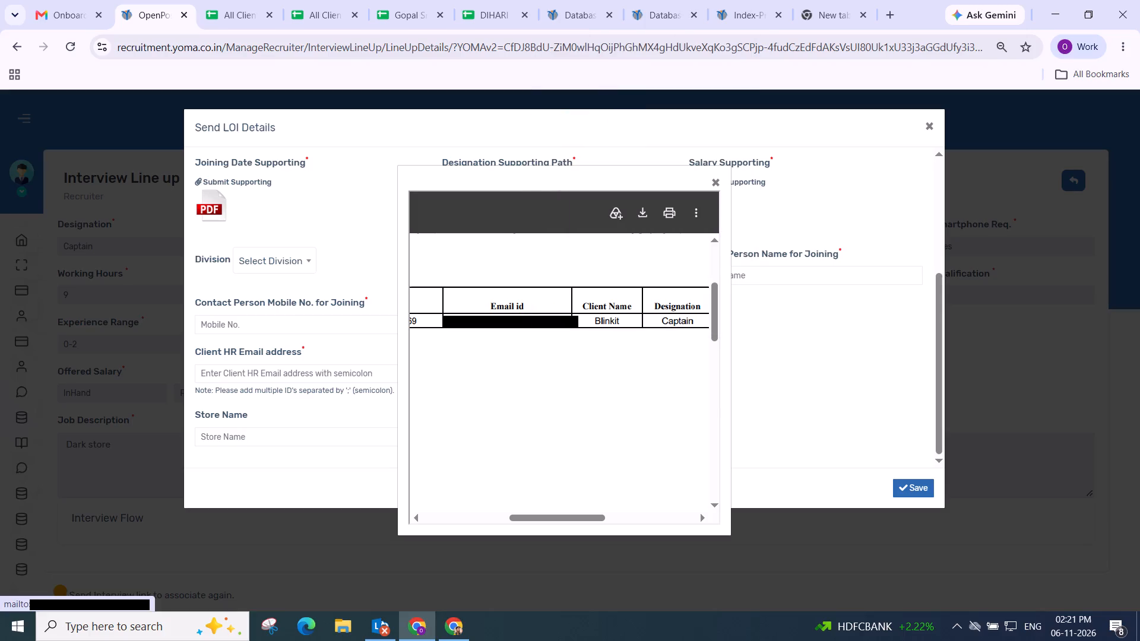
{"action": "left_click", "coordinate": [355, 137]}
{"action": "left_click", "coordinate": [828, 230]}
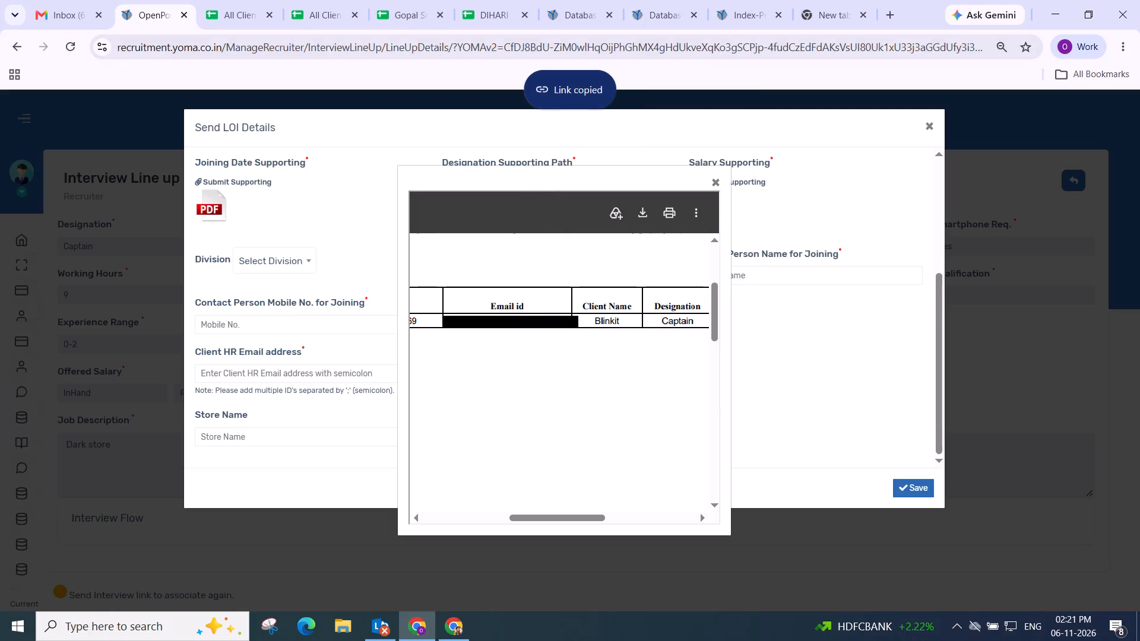
{"action": "left_click_drag", "start_coordinate": [819, 302], "coordinate": [821, 317]}
{"action": "left_click", "coordinate": [718, 183]}
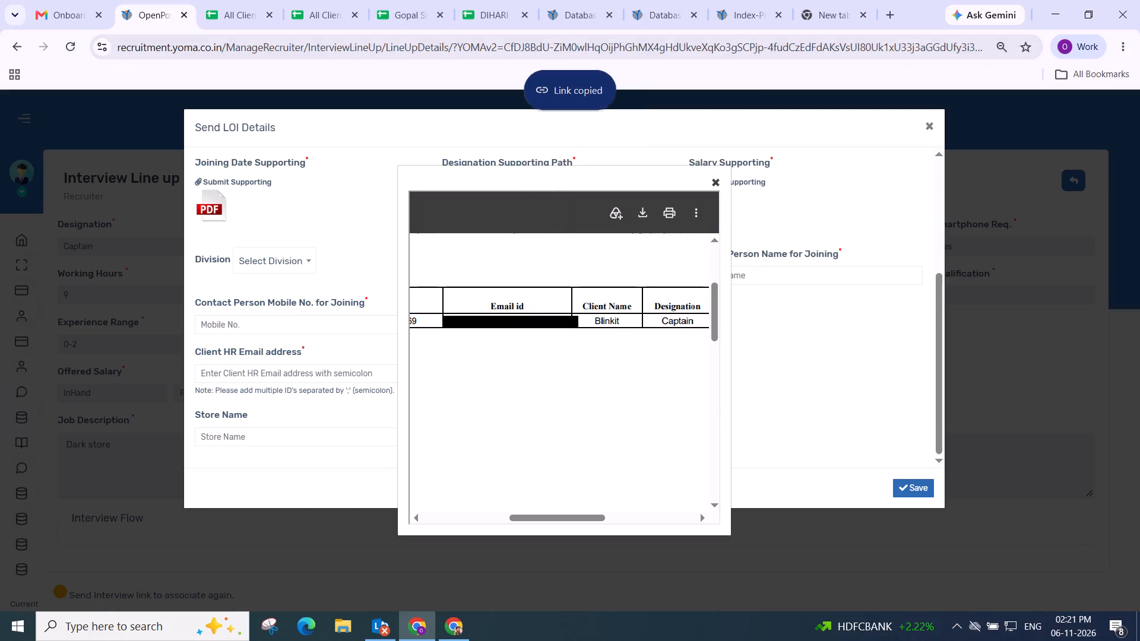
{"action": "left_click", "coordinate": [507, 325]}
{"action": "left_click", "coordinate": [282, 372]}
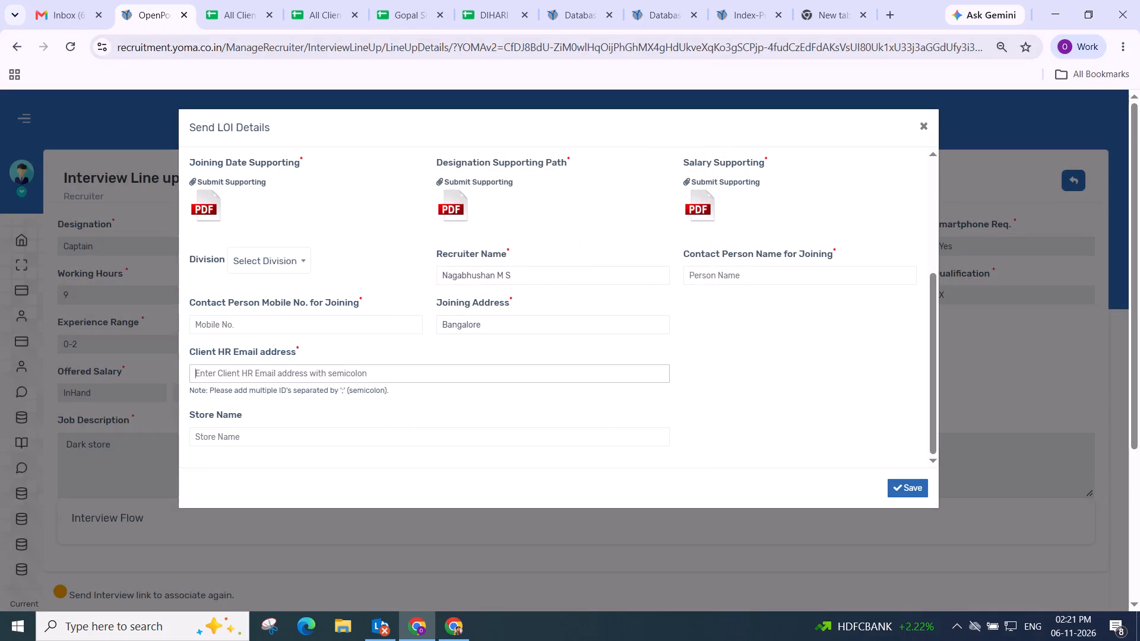
{"action": "key", "text": "ctrl+v"}
Enter the contact person's mobile number for joining and try to save the LOI details.
{"action": "left_click", "coordinate": [272, 323]}
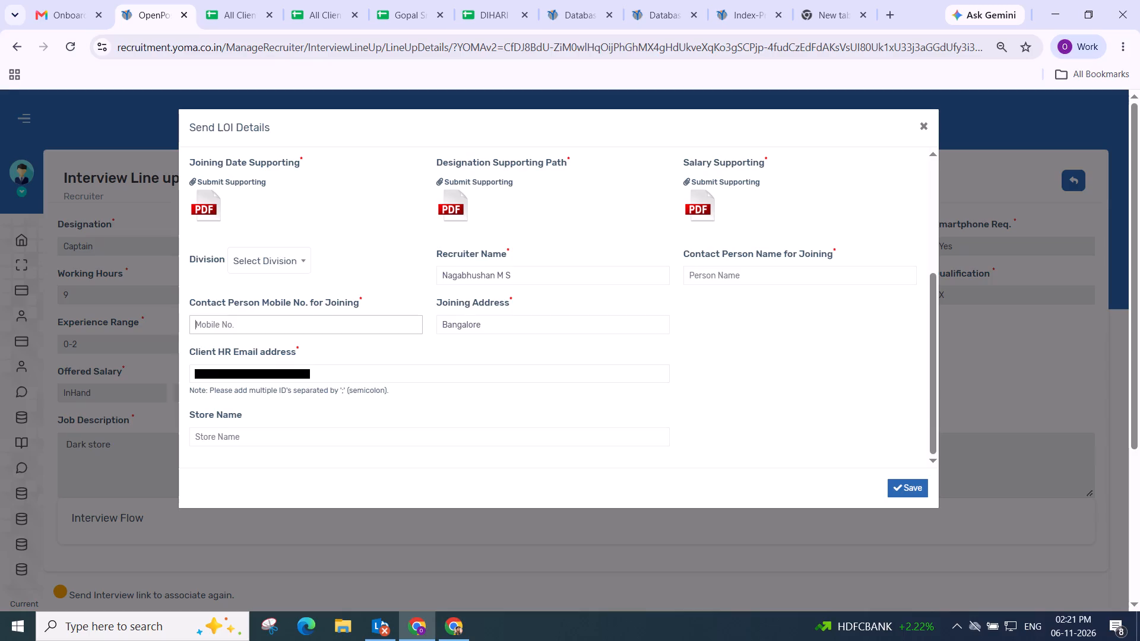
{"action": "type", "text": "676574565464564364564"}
{"action": "left_click", "coordinate": [981, 182]}
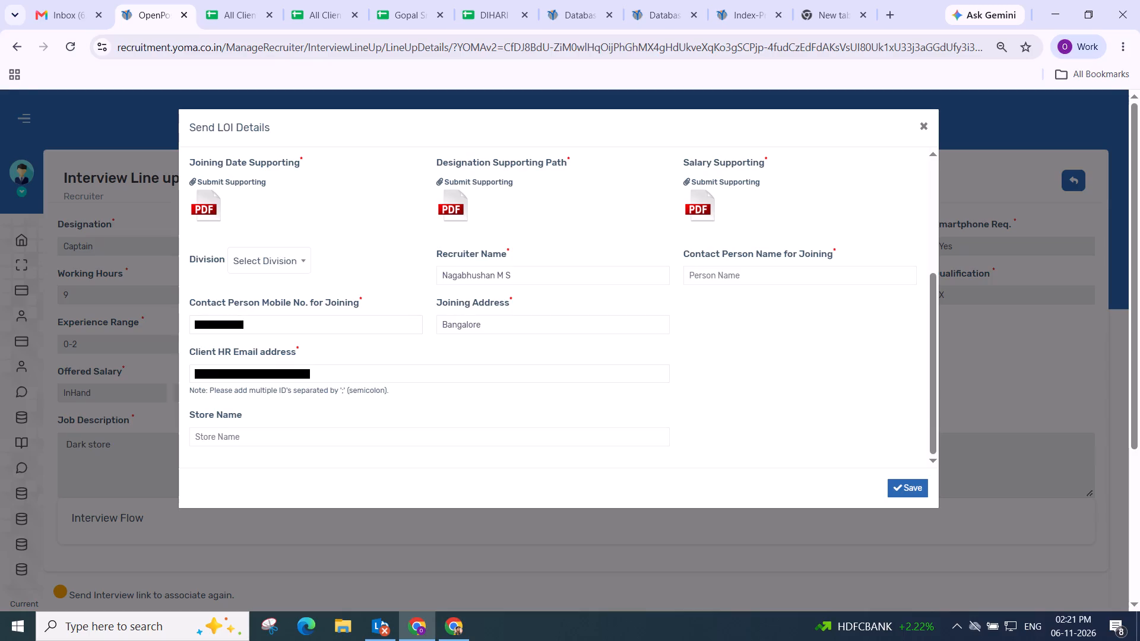
{"action": "scroll", "coordinate": [656, 297], "scroll_direction": "down", "scroll_amount": 2}
{"action": "scroll", "coordinate": [715, 322], "scroll_direction": "up", "scroll_amount": 2}
{"action": "scroll", "coordinate": [469, 310], "scroll_direction": "down", "scroll_amount": 2}
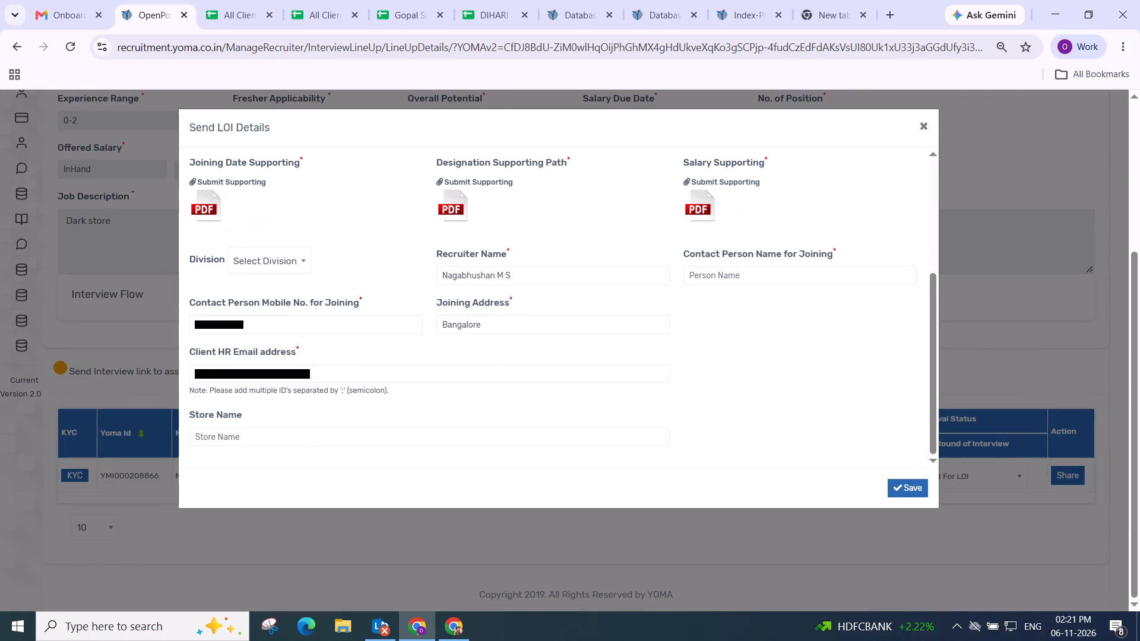
{"action": "scroll", "coordinate": [492, 316], "scroll_direction": "down", "scroll_amount": 1}
{"action": "left_click", "coordinate": [905, 485]}
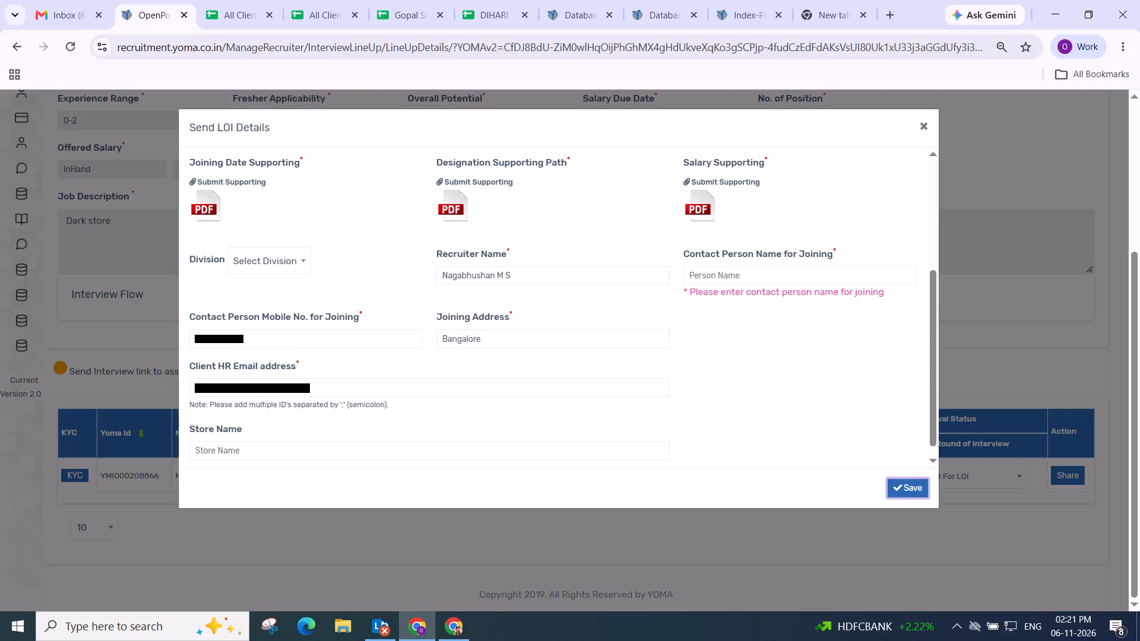
Copy the recruiter's first name into Contact Person Name for Joining and save the LOI details.
{"action": "double_click", "coordinate": [480, 279]}
{"action": "key", "text": "ctrl+c"}
{"action": "left_click", "coordinate": [701, 271]}
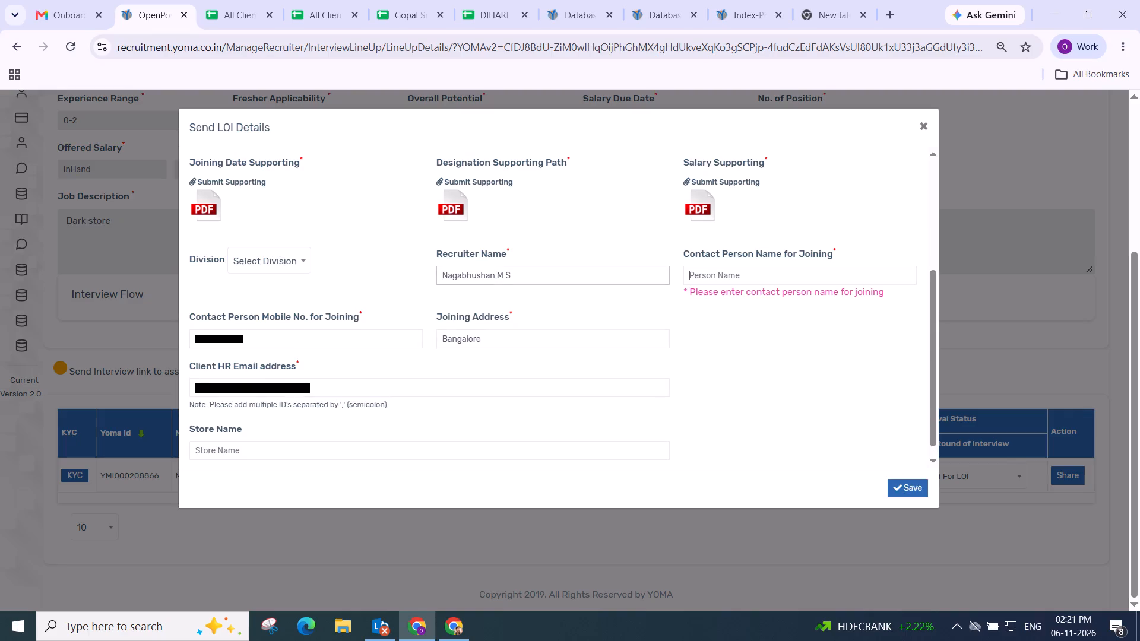
{"action": "key", "text": "ctrl+v"}
{"action": "scroll", "coordinate": [766, 315], "scroll_direction": "down", "scroll_amount": 4}
{"action": "left_click", "coordinate": [912, 484]}
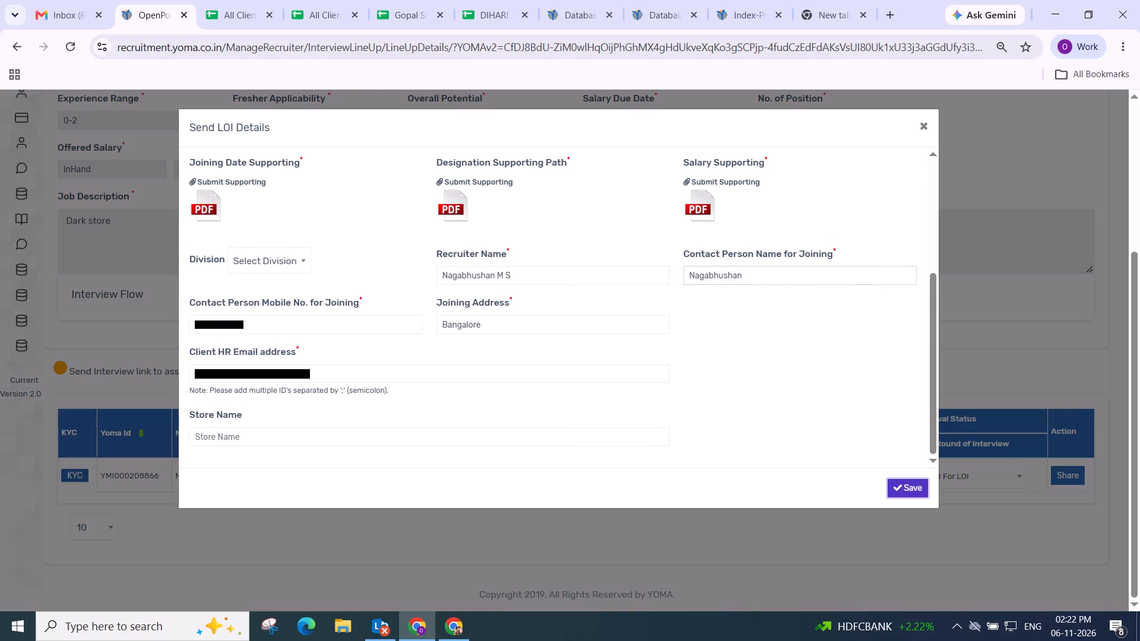
{"action": "scroll", "coordinate": [547, 318], "scroll_direction": "down", "scroll_amount": 4}
{"action": "scroll", "coordinate": [547, 310], "scroll_direction": "up", "scroll_amount": 5}
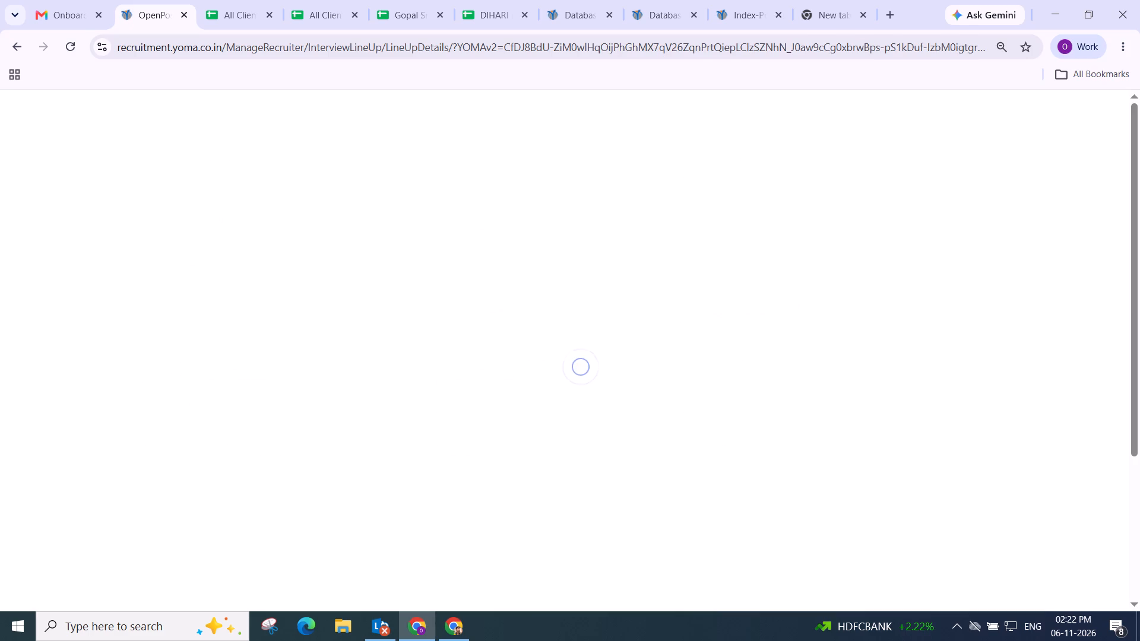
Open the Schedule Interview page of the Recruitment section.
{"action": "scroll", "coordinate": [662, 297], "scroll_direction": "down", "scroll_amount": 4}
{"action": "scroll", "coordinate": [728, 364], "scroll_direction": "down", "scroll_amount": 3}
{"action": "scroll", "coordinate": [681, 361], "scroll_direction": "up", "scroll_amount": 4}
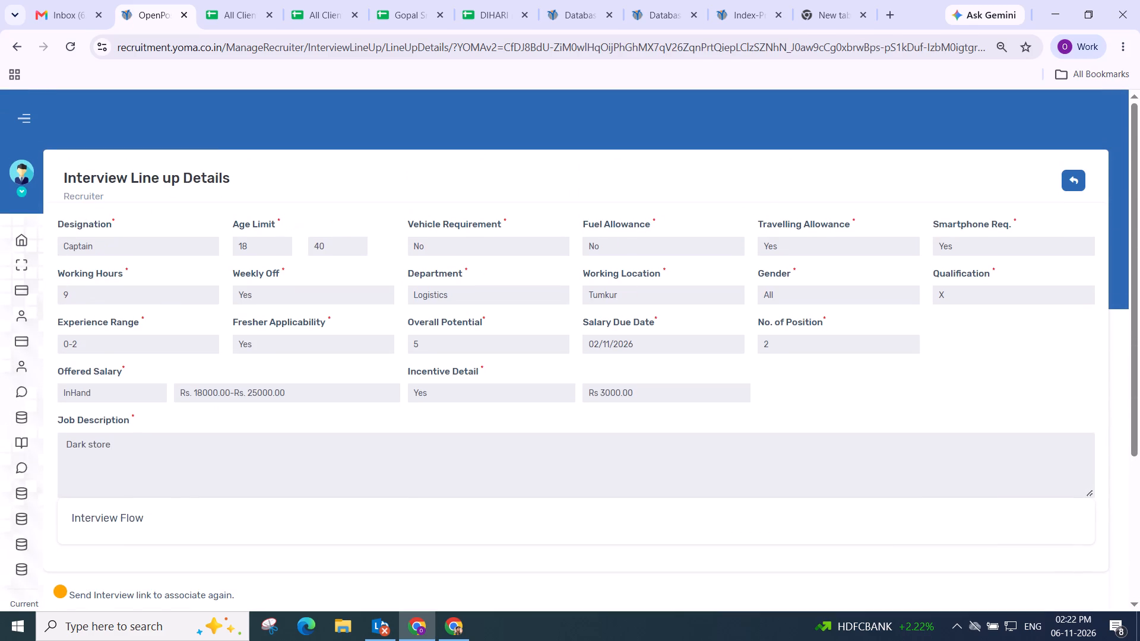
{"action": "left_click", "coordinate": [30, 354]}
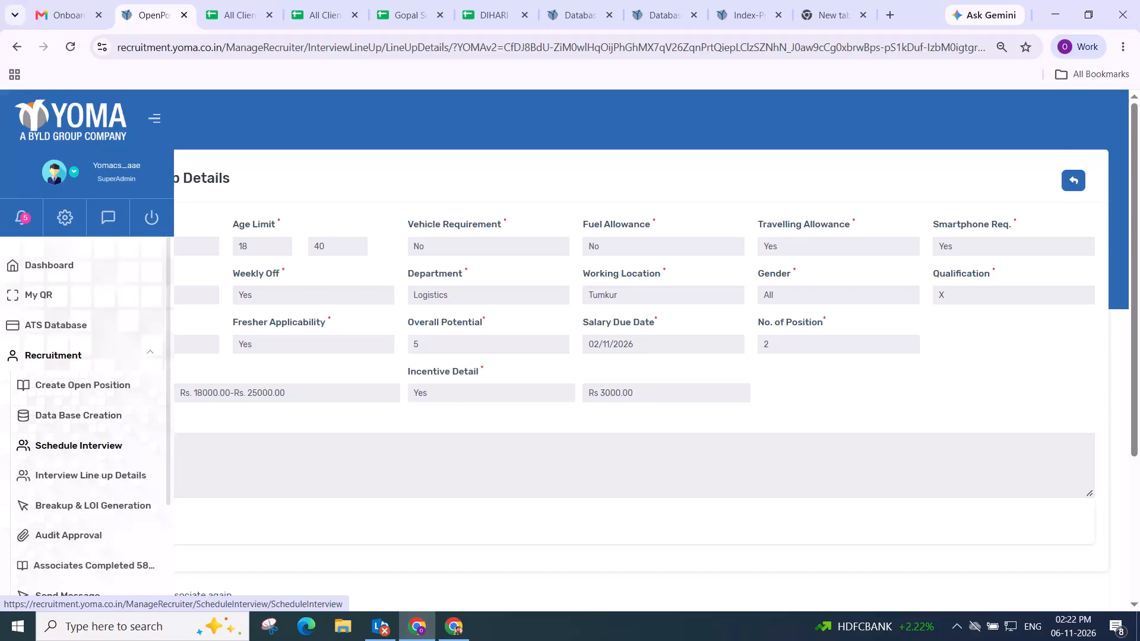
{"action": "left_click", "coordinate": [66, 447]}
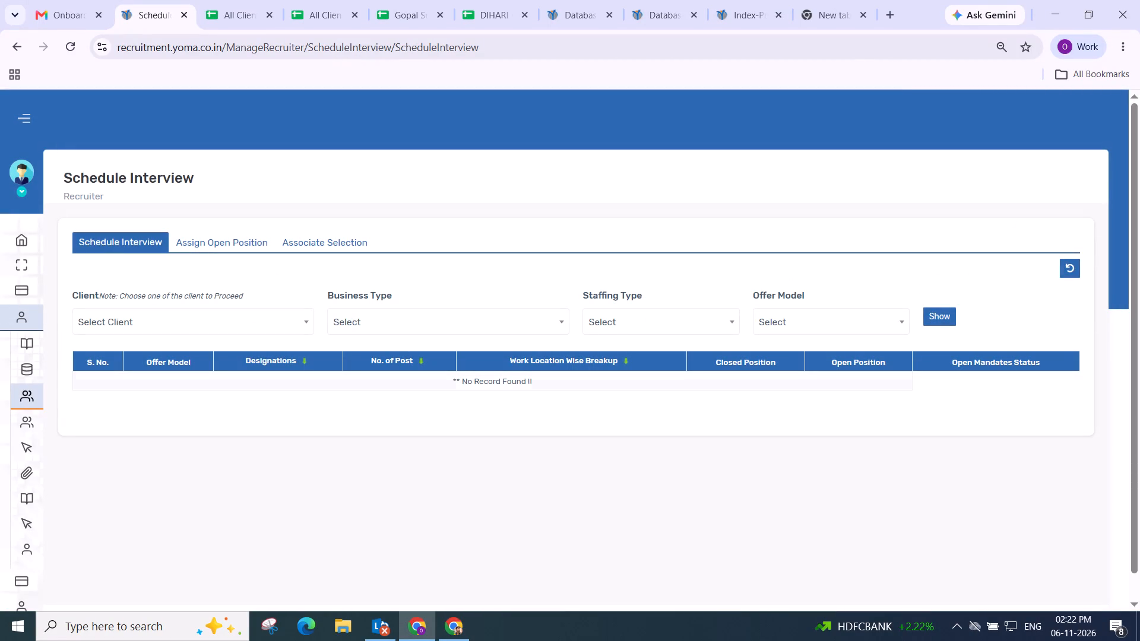
Go to Interview Line up Details and open the target for Parle Agro's Growth officer position in RAJAMUNDRY.
{"action": "scroll", "coordinate": [543, 377], "scroll_direction": "down", "scroll_amount": 3}
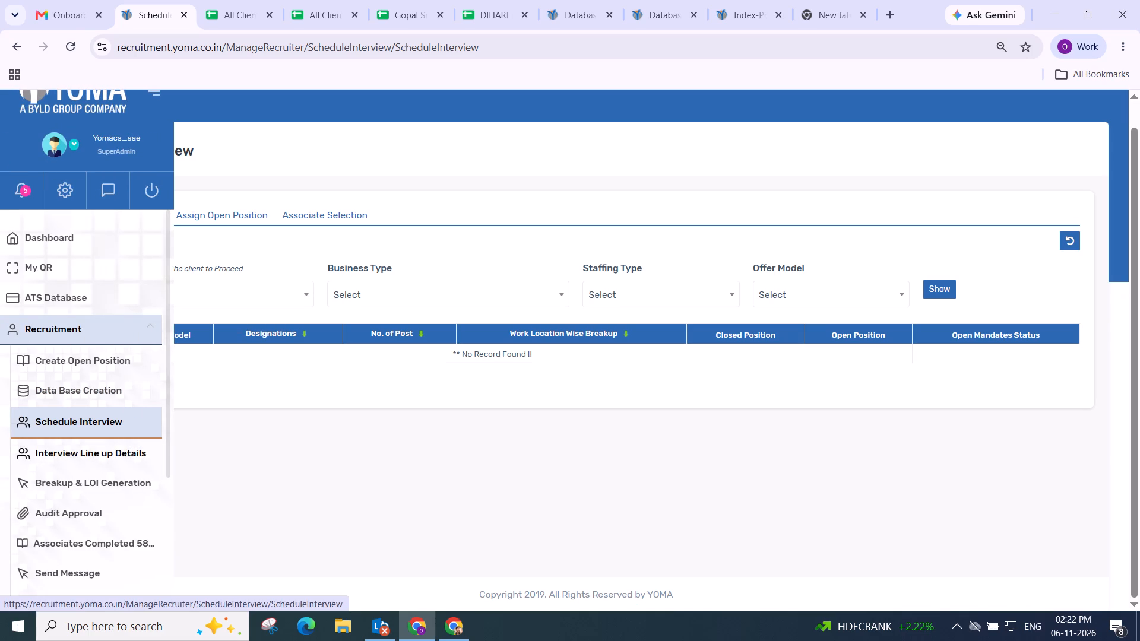
{"action": "scroll", "coordinate": [87, 504], "scroll_direction": "down", "scroll_amount": 1}
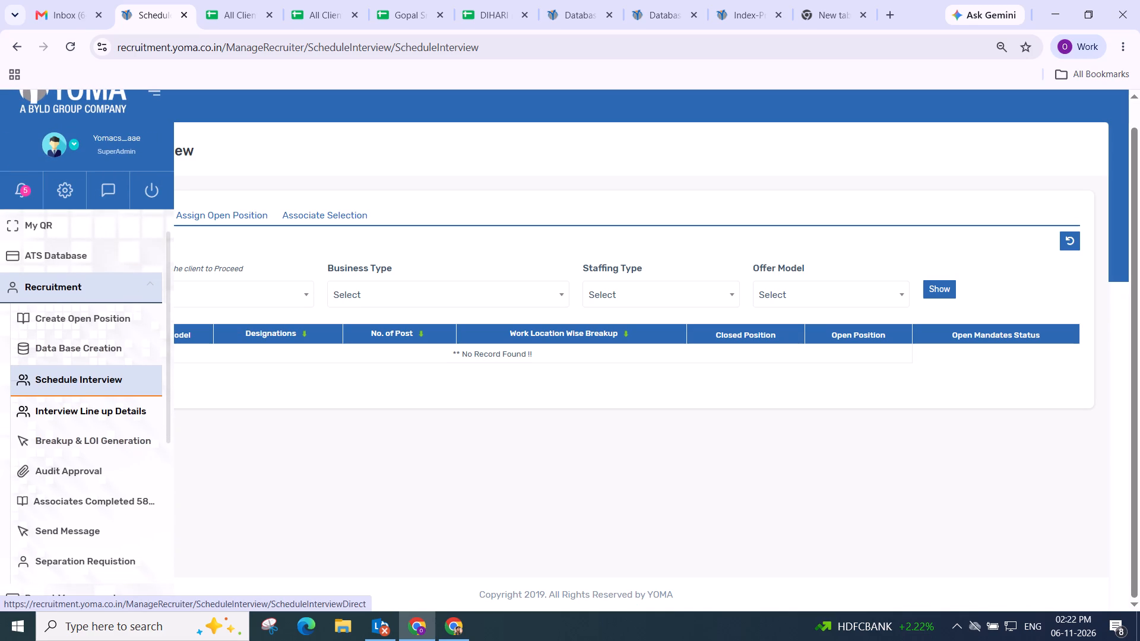
{"action": "left_click", "coordinate": [71, 410]}
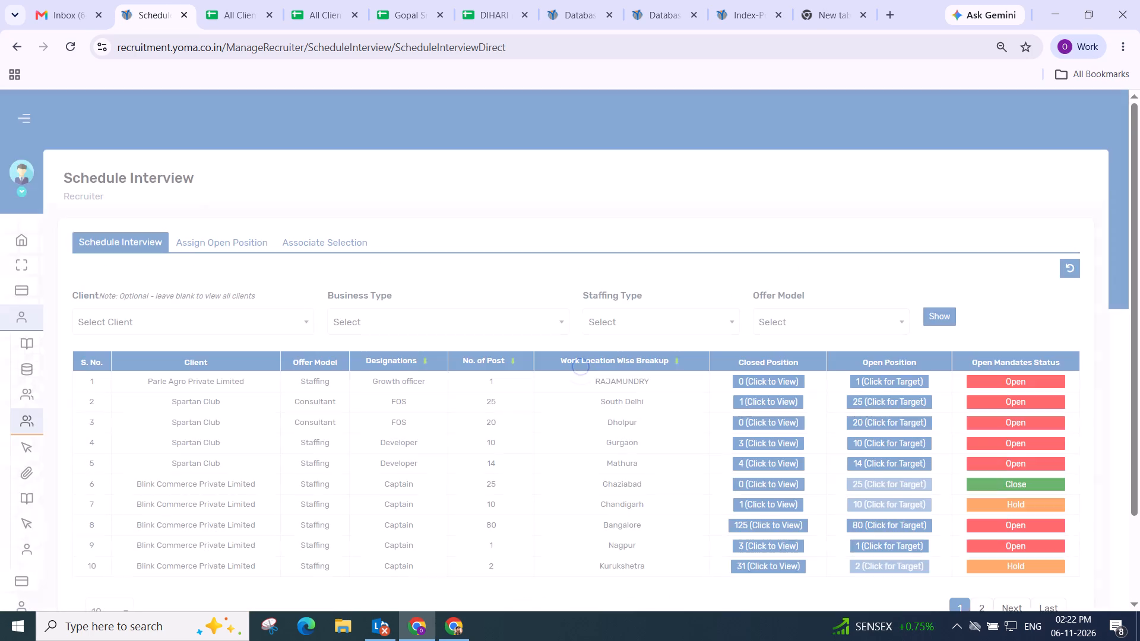
{"action": "scroll", "coordinate": [486, 382], "scroll_direction": "down", "scroll_amount": 3}
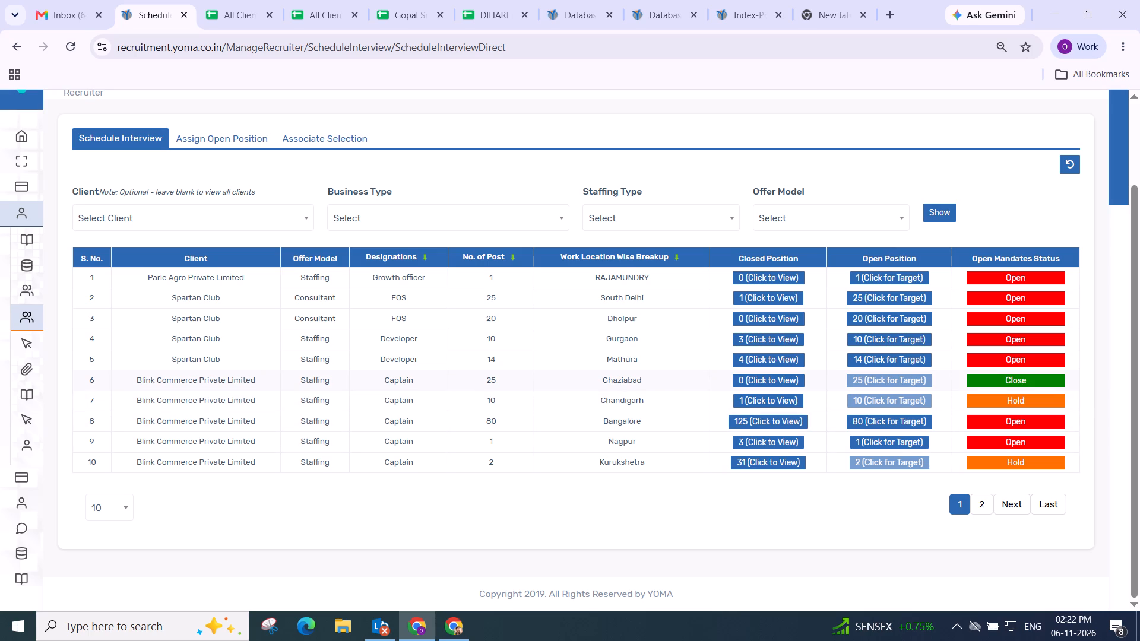
{"action": "left_click", "coordinate": [894, 278]}
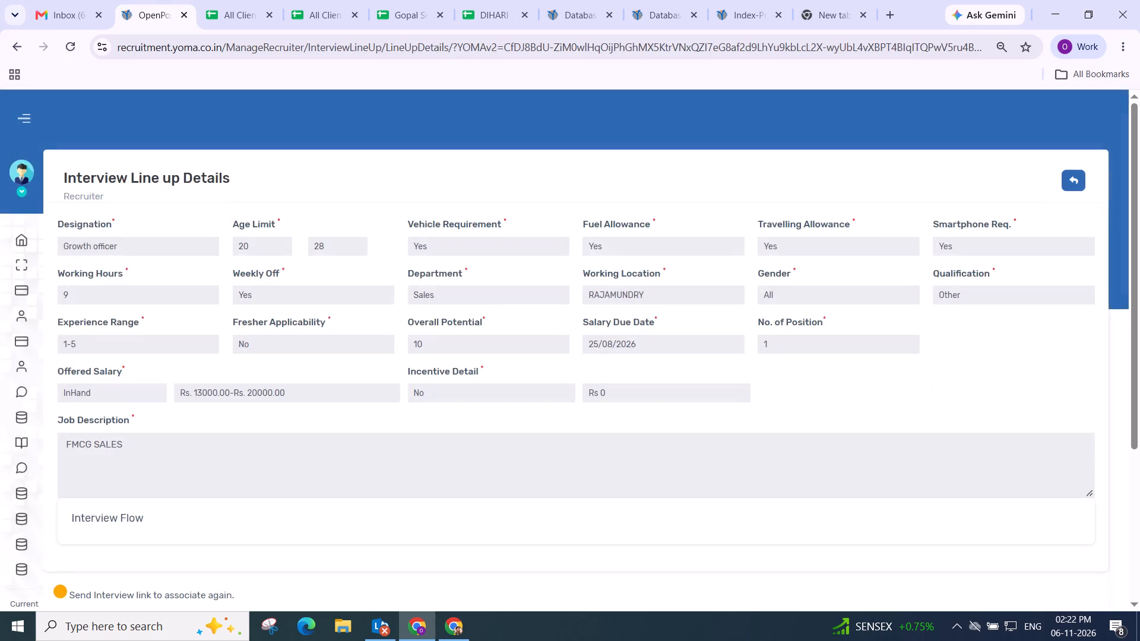
Set the Growth officer candidate's next round of interview to Send For LOI and share it to open the LOI details form.
{"action": "scroll", "coordinate": [421, 293], "scroll_direction": "down", "scroll_amount": 3}
{"action": "left_click", "coordinate": [930, 478]}
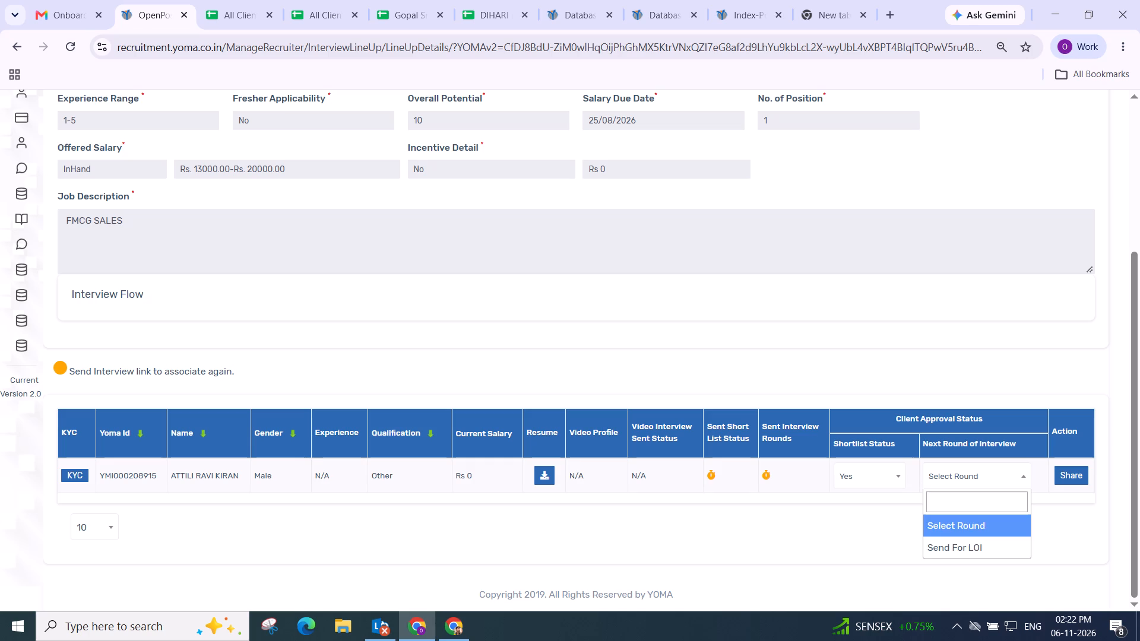
{"action": "left_click", "coordinate": [900, 549]}
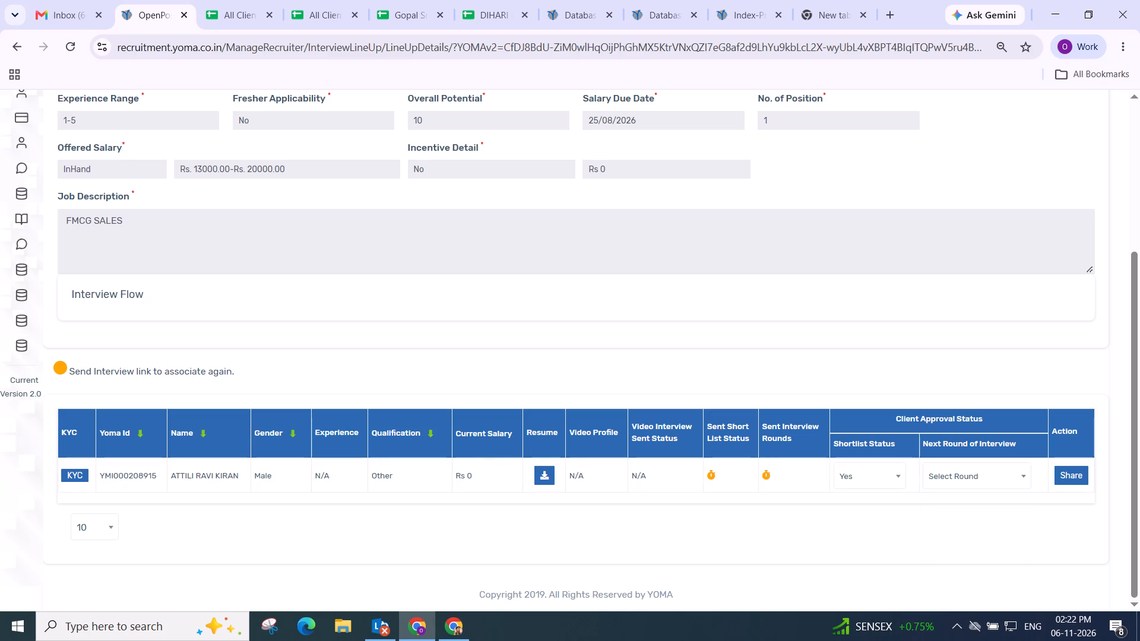
{"action": "left_click", "coordinate": [951, 481]}
{"action": "left_click", "coordinate": [942, 547]}
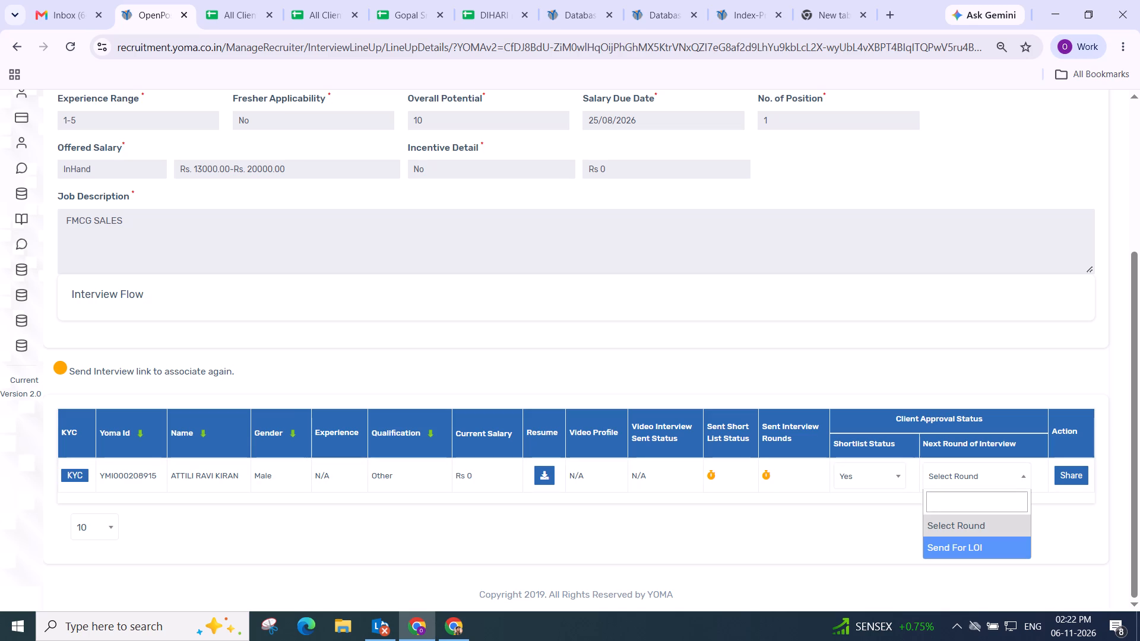
{"action": "left_click", "coordinate": [1065, 479]}
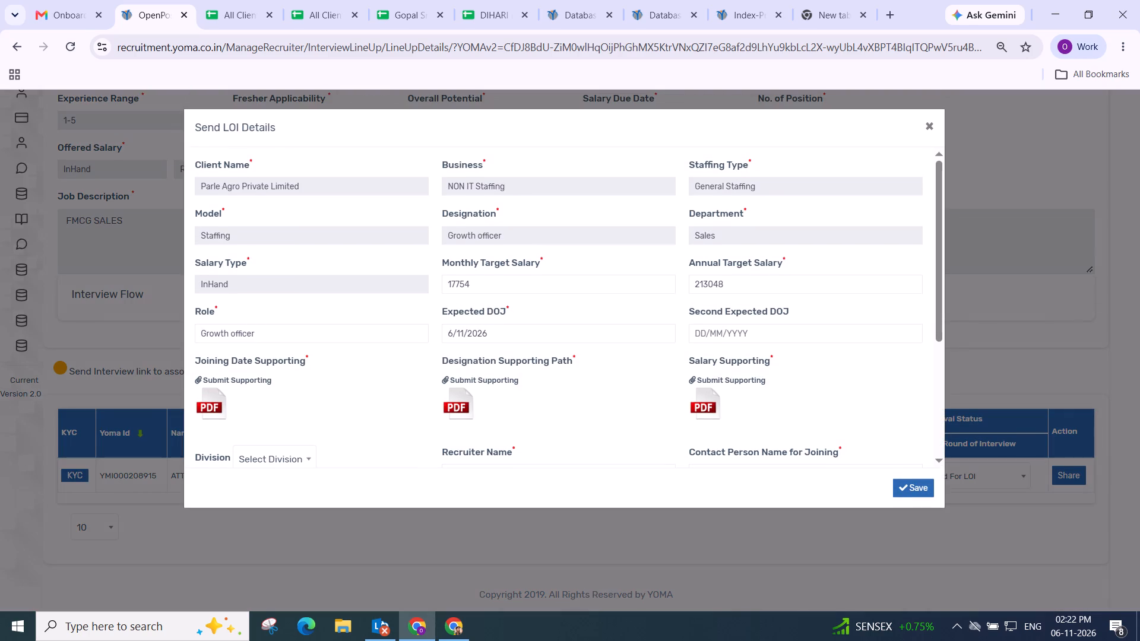
Review the LOI details form and examine the candidate details table in the designation supporting document.
{"action": "scroll", "coordinate": [481, 321], "scroll_direction": "down", "scroll_amount": 2}
{"action": "scroll", "coordinate": [482, 322], "scroll_direction": "up", "scroll_amount": 3}
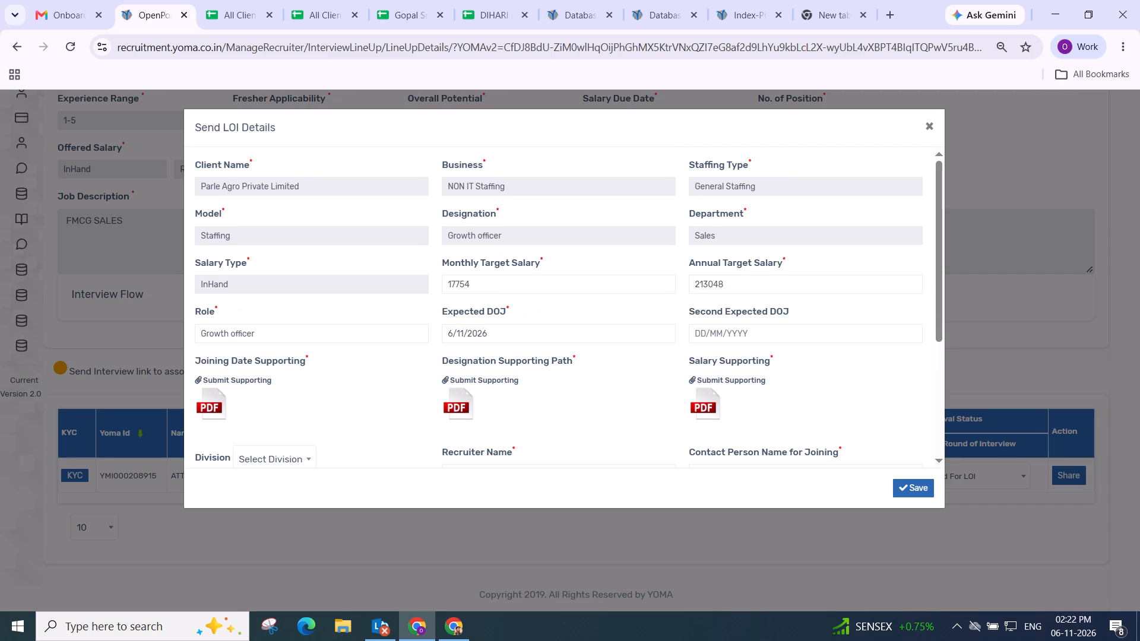
{"action": "scroll", "coordinate": [505, 342], "scroll_direction": "down", "scroll_amount": 1}
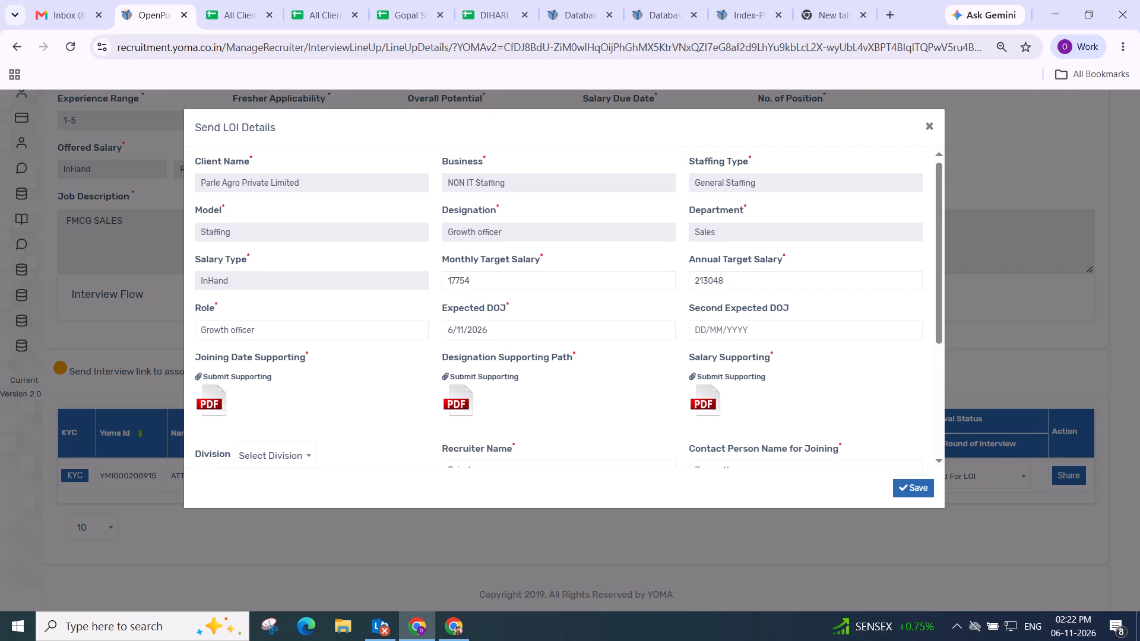
{"action": "scroll", "coordinate": [505, 342], "scroll_direction": "down", "scroll_amount": 2}
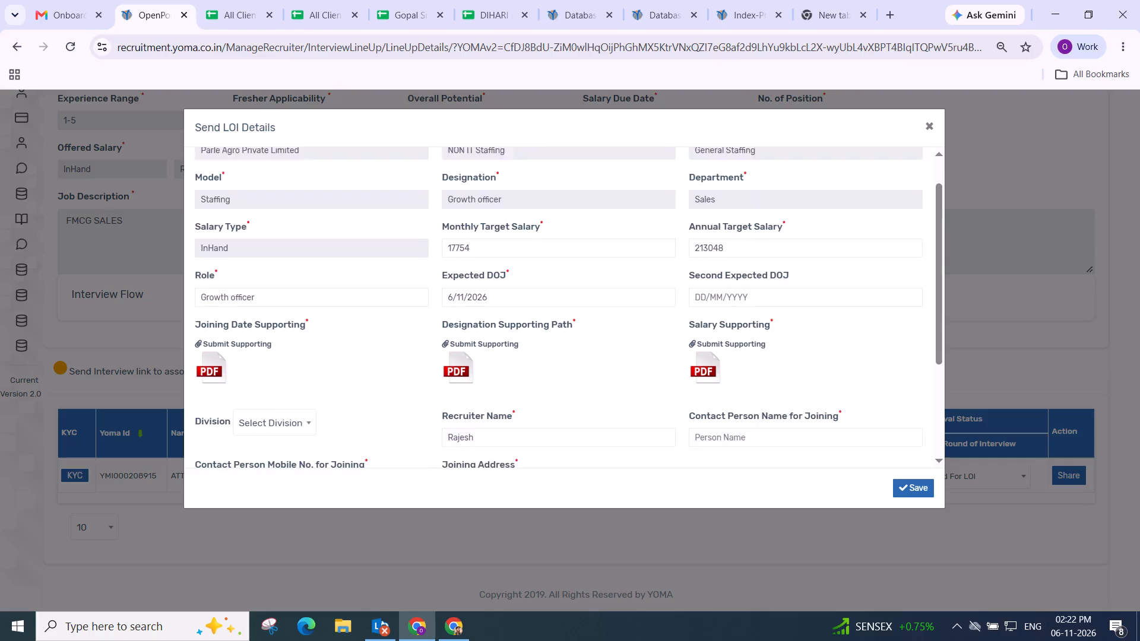
{"action": "scroll", "coordinate": [505, 342], "scroll_direction": "down", "scroll_amount": 1}
{"action": "left_click", "coordinate": [448, 347]}
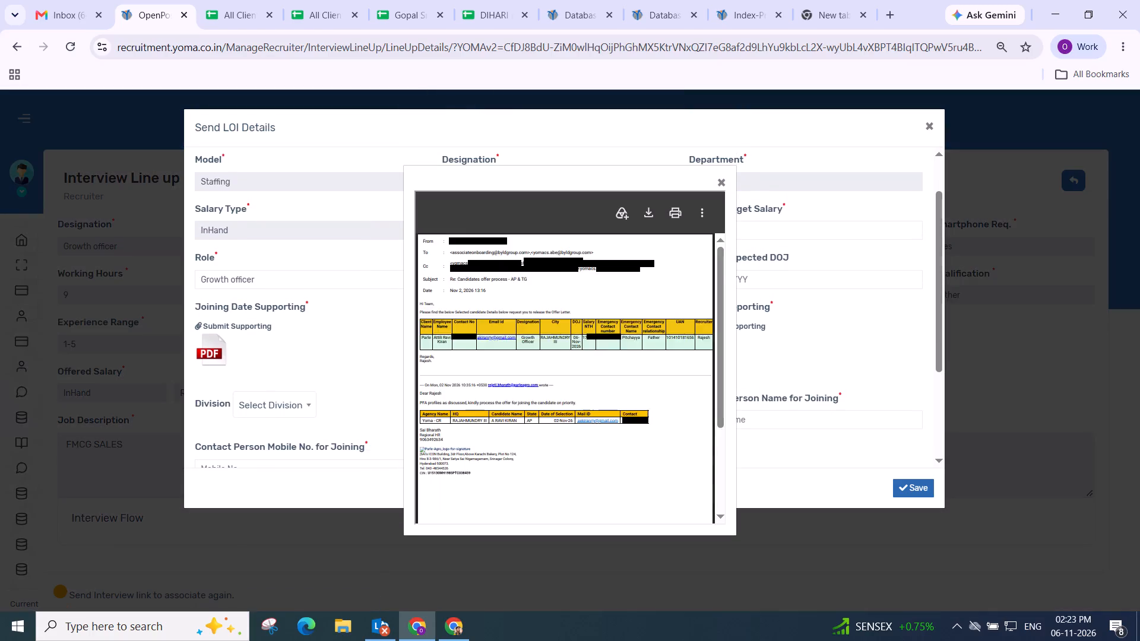
{"action": "scroll", "coordinate": [487, 332], "scroll_direction": "right", "scroll_amount": 2}
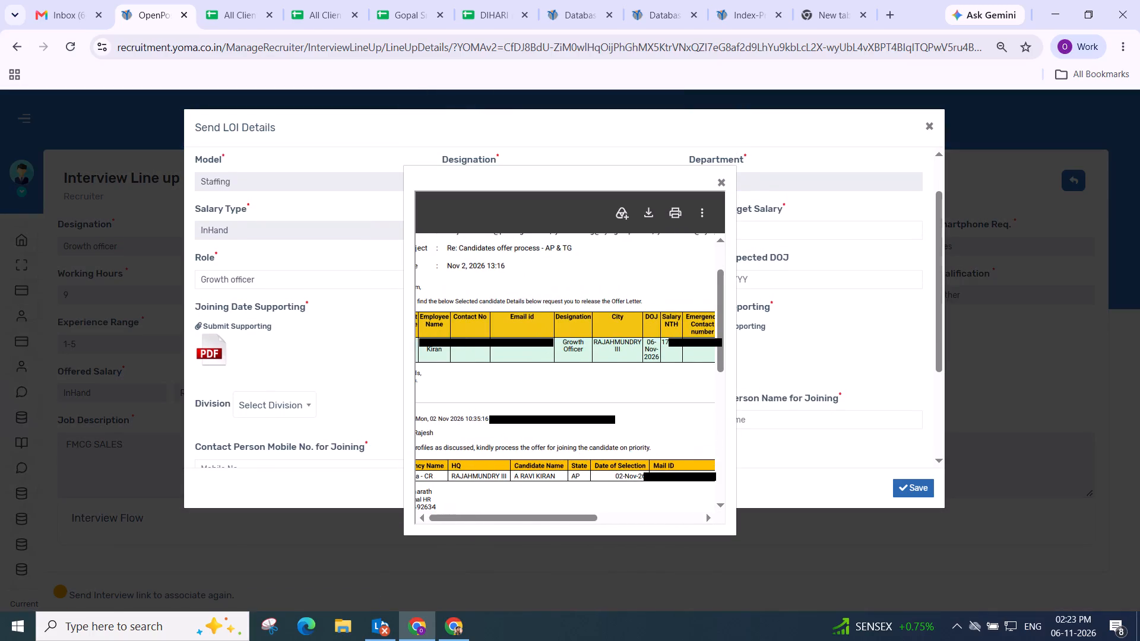
{"action": "scroll", "coordinate": [531, 350], "scroll_direction": "left", "scroll_amount": 2}
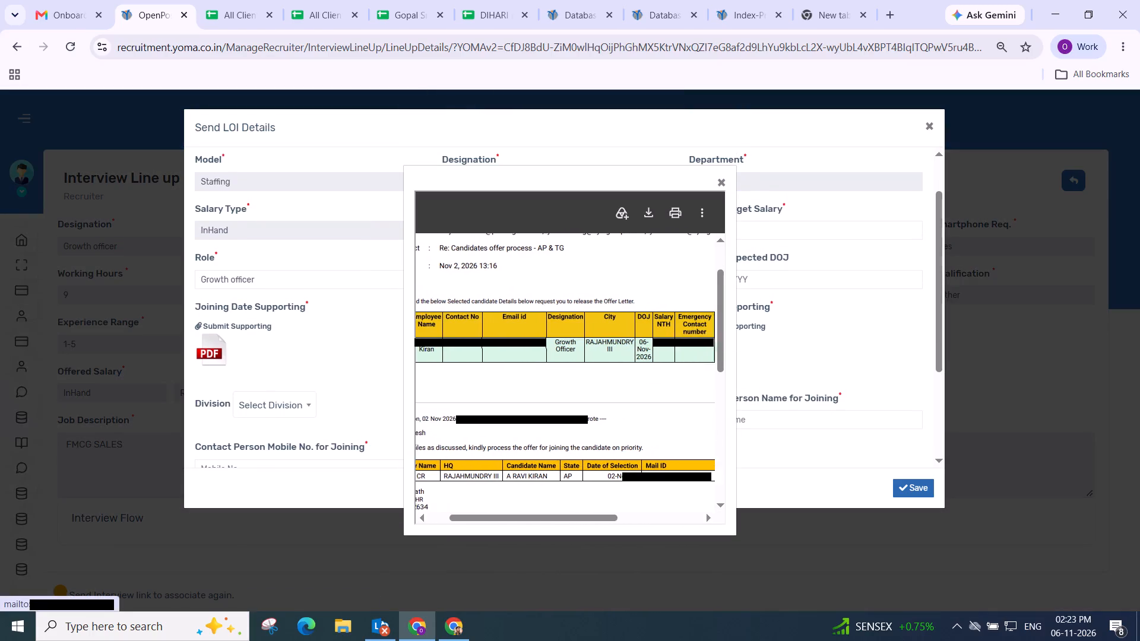
{"action": "scroll", "coordinate": [531, 350], "scroll_direction": "left", "scroll_amount": 3}
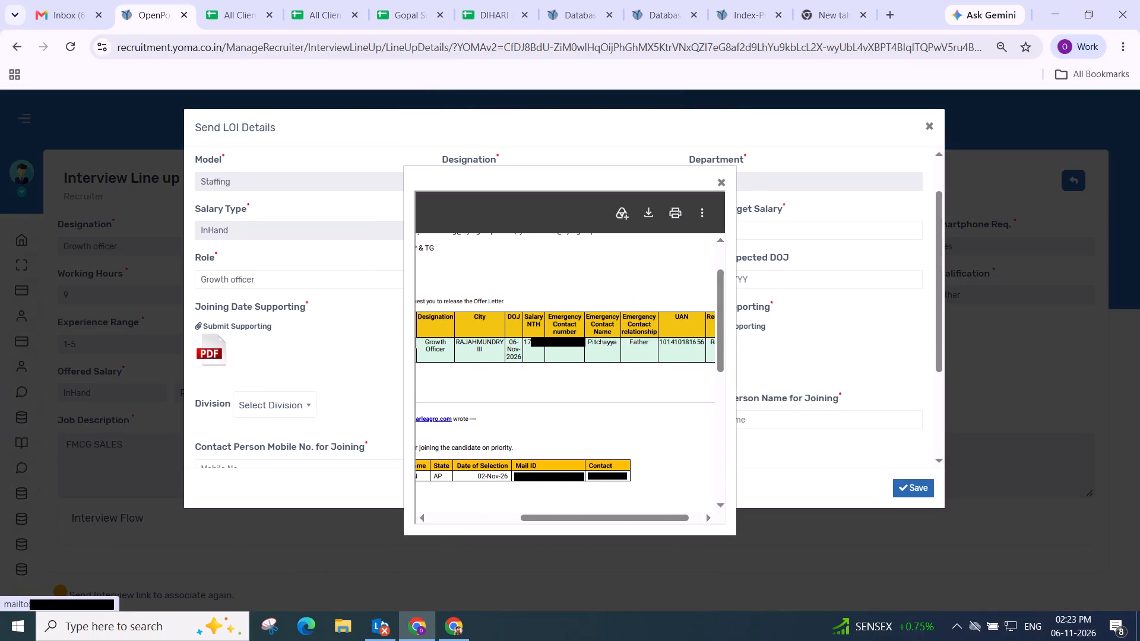
{"action": "scroll", "coordinate": [531, 350], "scroll_direction": "left", "scroll_amount": 2}
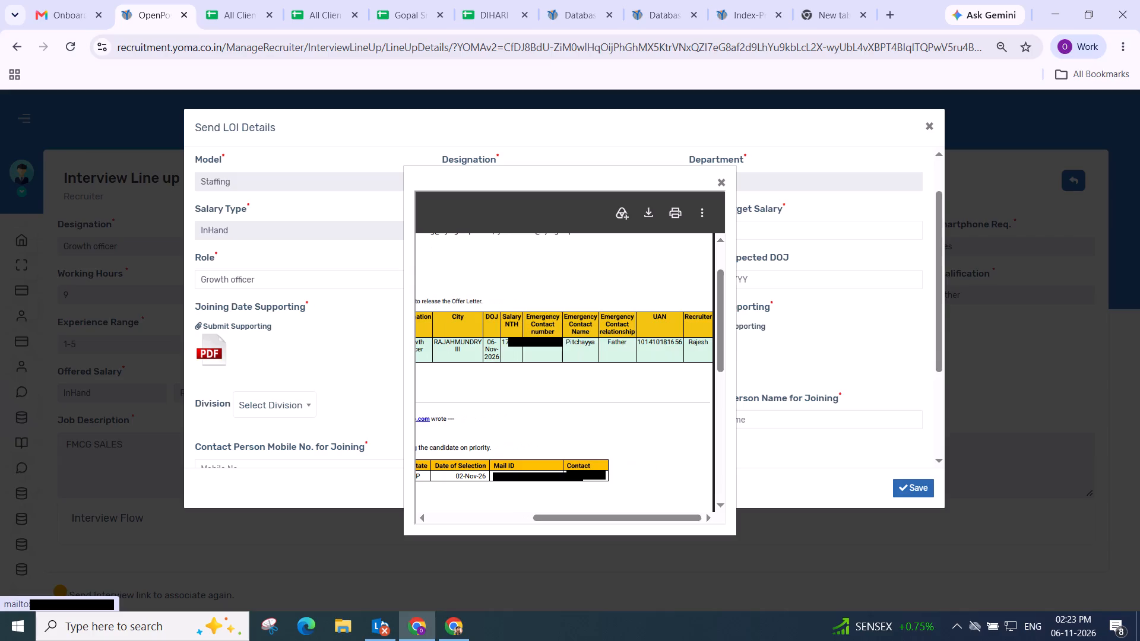
{"action": "scroll", "coordinate": [531, 350], "scroll_direction": "left", "scroll_amount": 1}
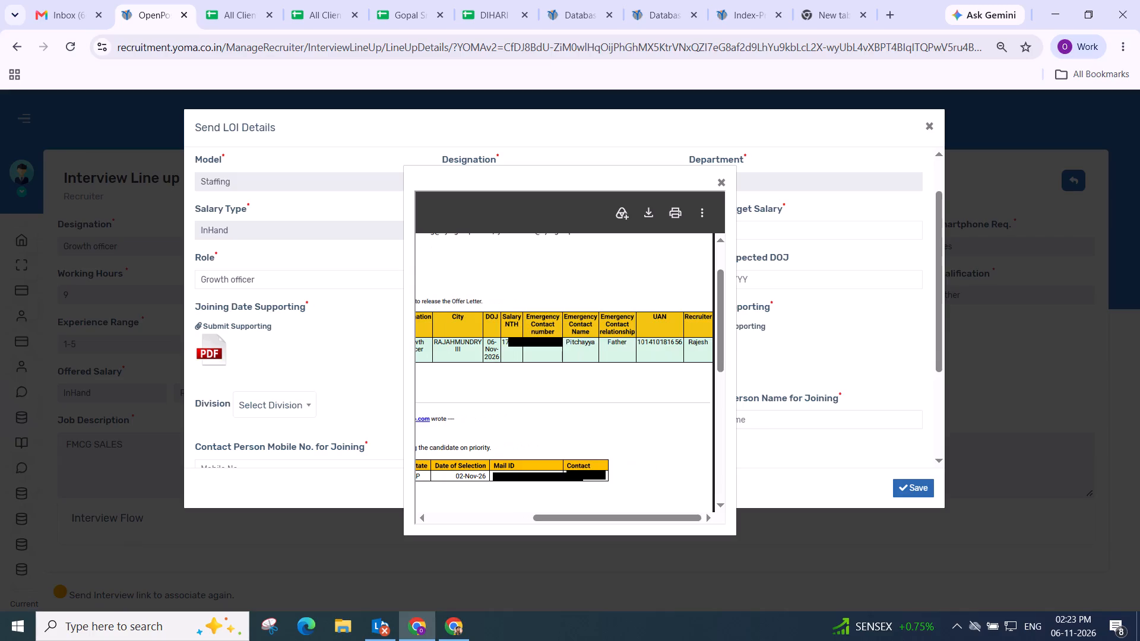
{"action": "scroll", "coordinate": [591, 347], "scroll_direction": "right", "scroll_amount": 1}
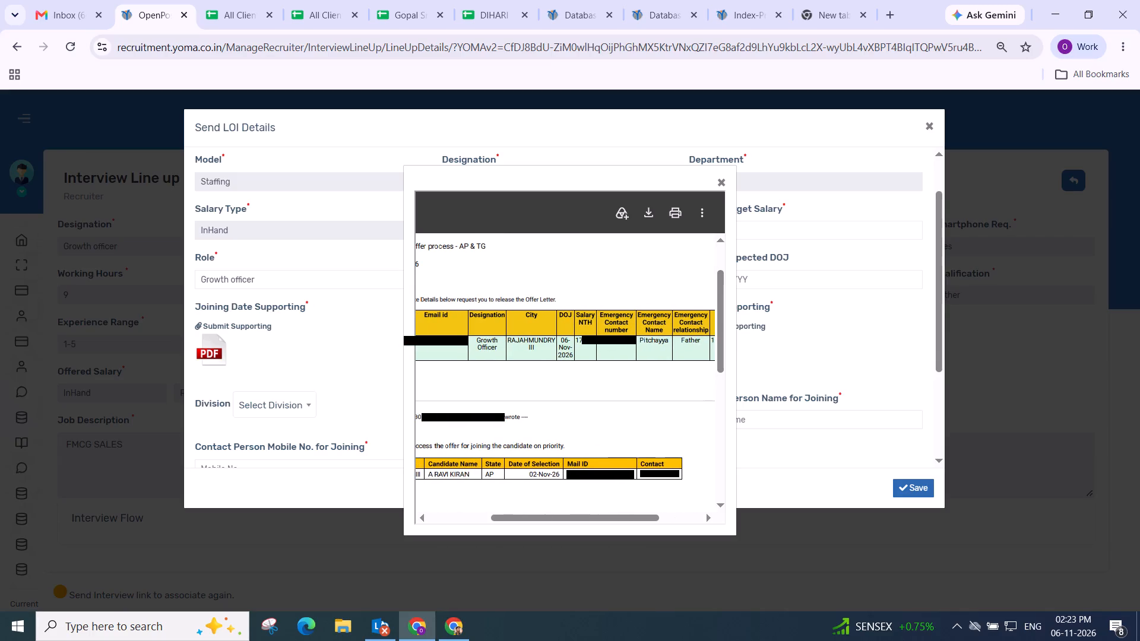
{"action": "scroll", "coordinate": [751, 349], "scroll_direction": "right", "scroll_amount": 1}
{"action": "scroll", "coordinate": [481, 325], "scroll_direction": "right", "scroll_amount": 2}
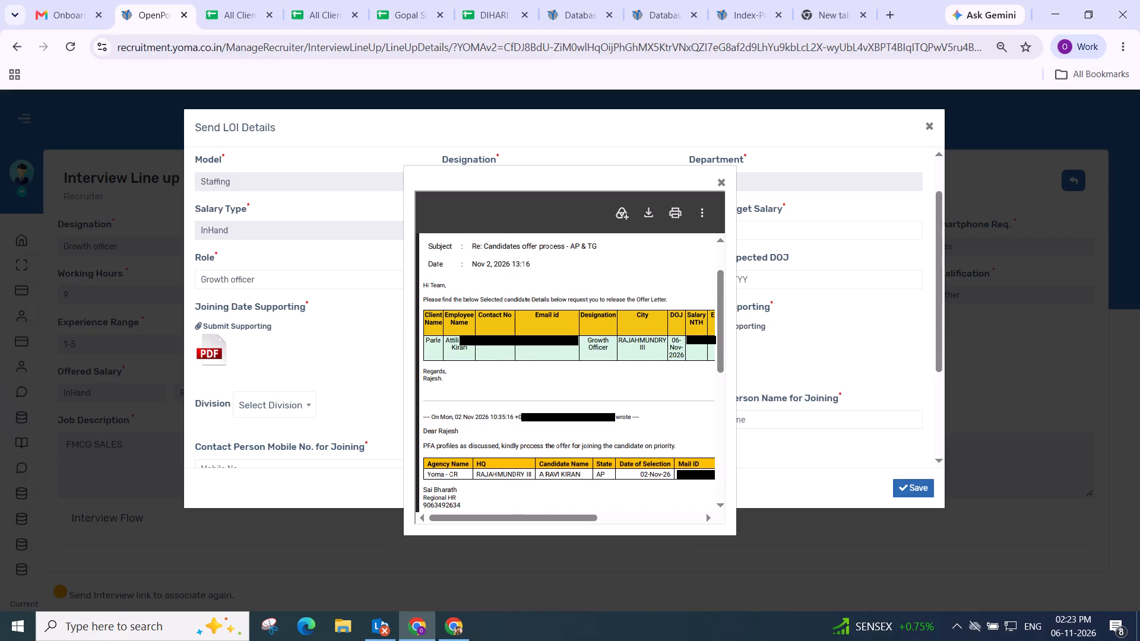
Copy the email address from the Email id column of the supporting document's candidate table.
{"action": "scroll", "coordinate": [650, 342], "scroll_direction": "left", "scroll_amount": 1}
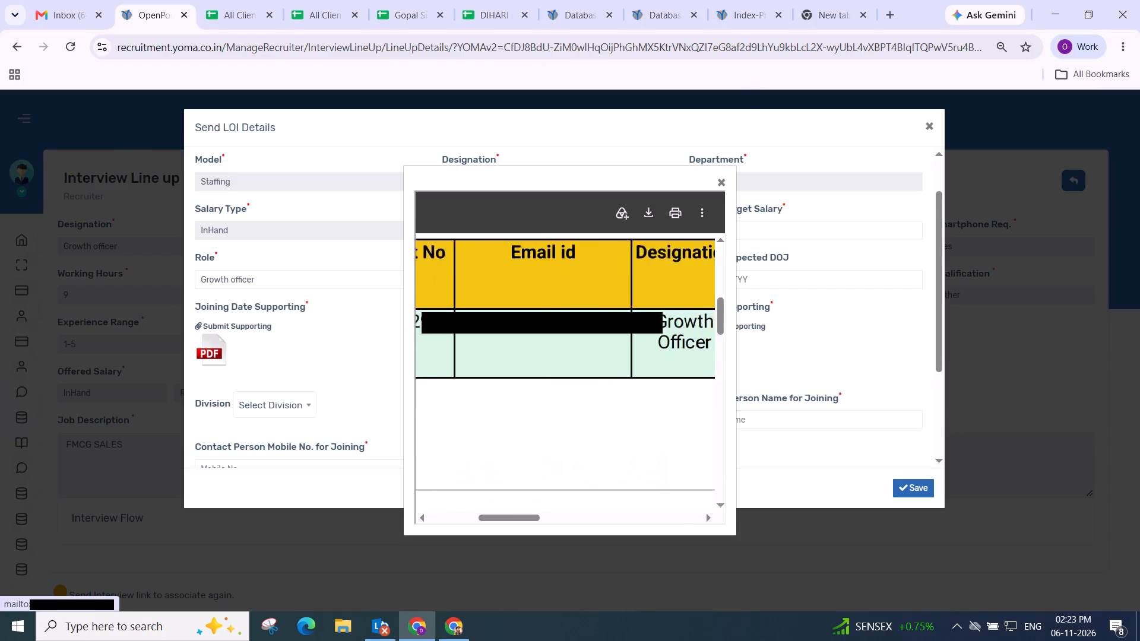
{"action": "scroll", "coordinate": [640, 338], "scroll_direction": "left", "scroll_amount": 1}
{"action": "right_click", "coordinate": [531, 323]}
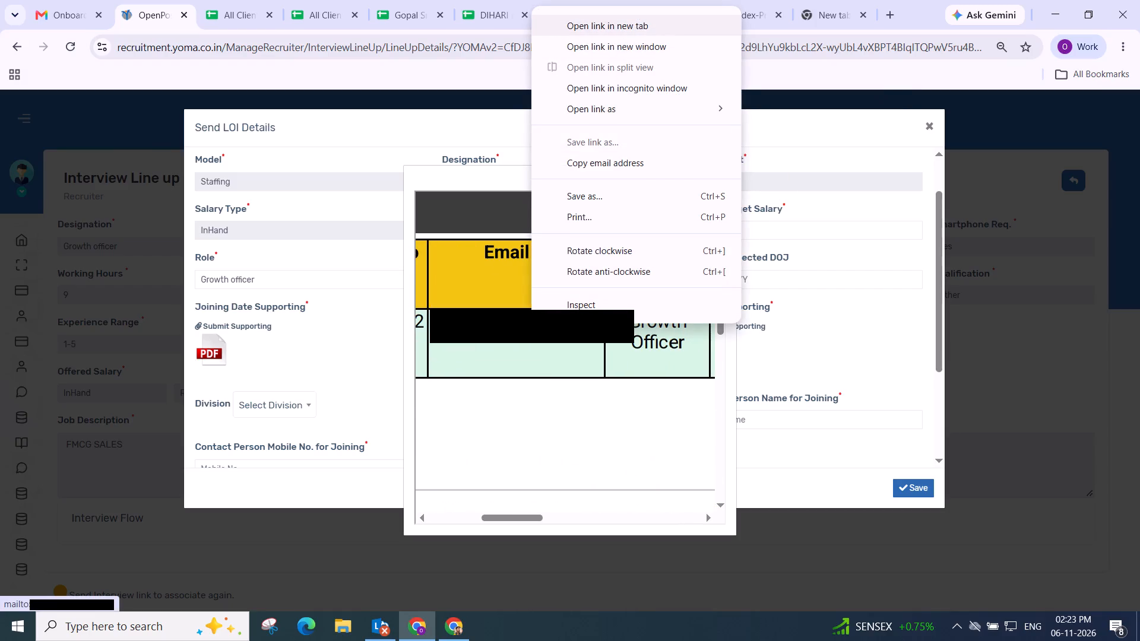
{"action": "left_click", "coordinate": [606, 166]}
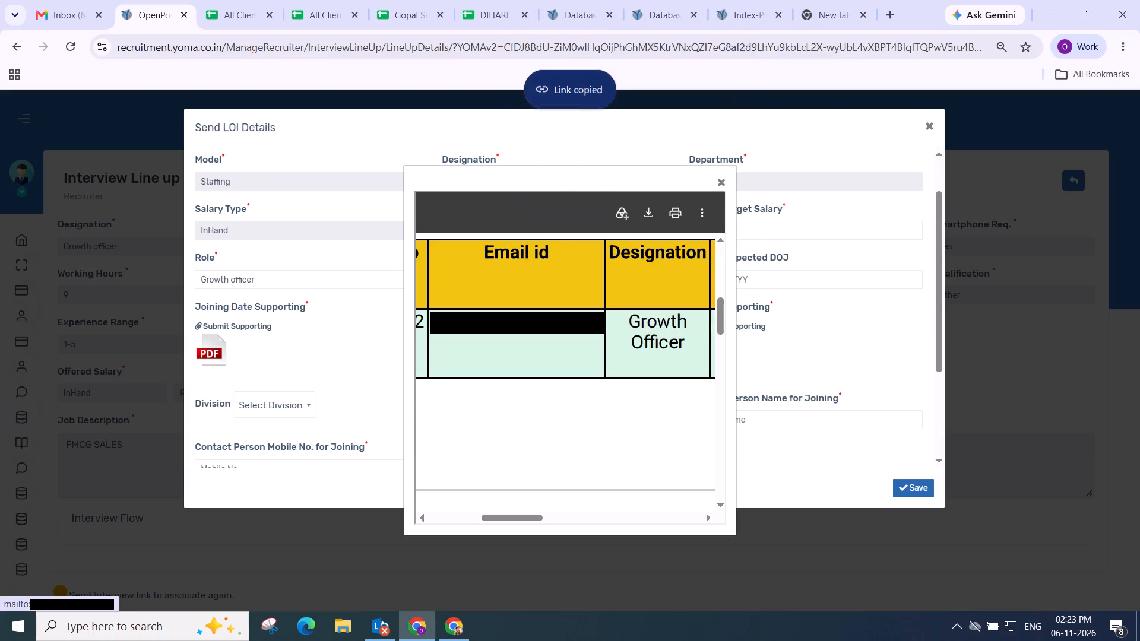
Check the candidate's contact, city, DOJ and salary details in the supporting document, and close it.
{"action": "scroll", "coordinate": [543, 330], "scroll_direction": "right", "scroll_amount": 4}
{"action": "scroll", "coordinate": [543, 330], "scroll_direction": "left", "scroll_amount": 1}
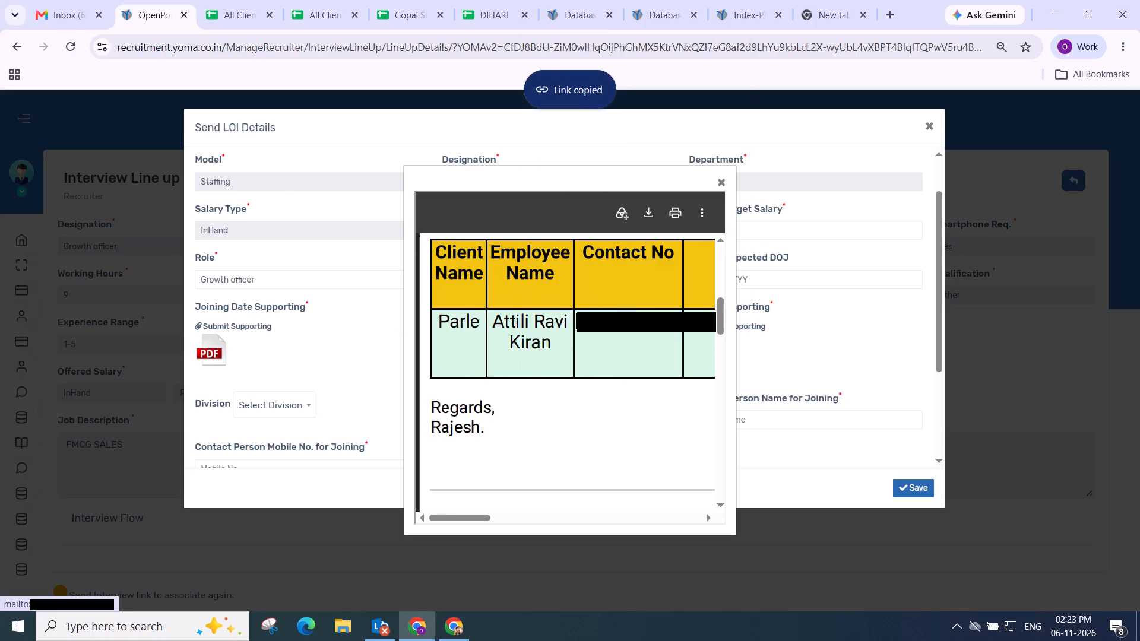
{"action": "scroll", "coordinate": [543, 330], "scroll_direction": "left", "scroll_amount": 3}
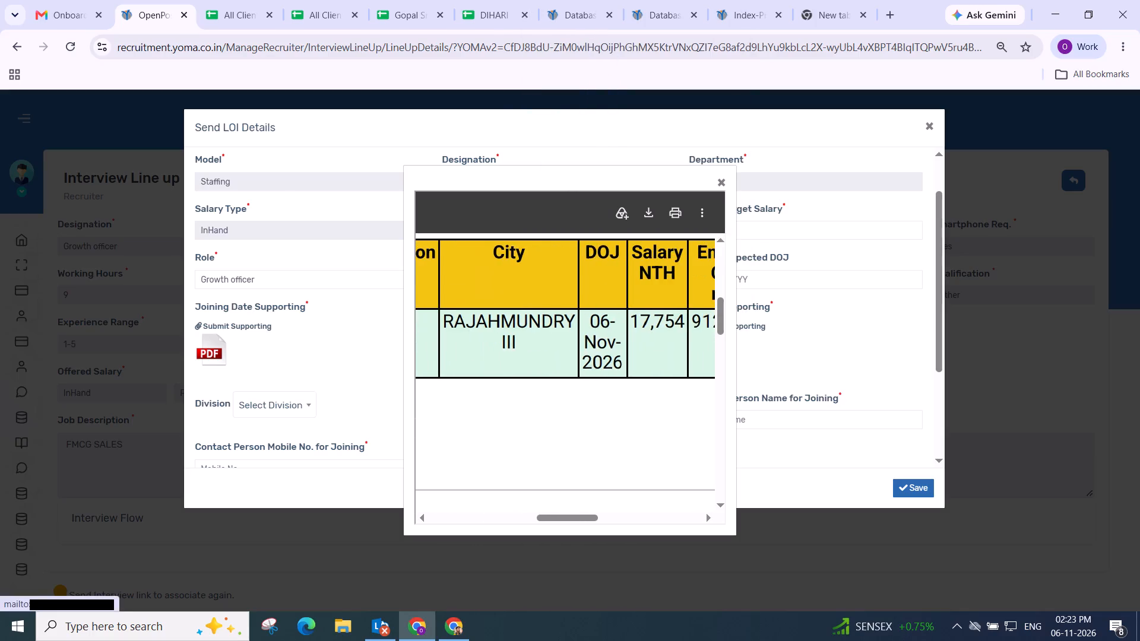
{"action": "scroll", "coordinate": [543, 330], "scroll_direction": "left", "scroll_amount": 2}
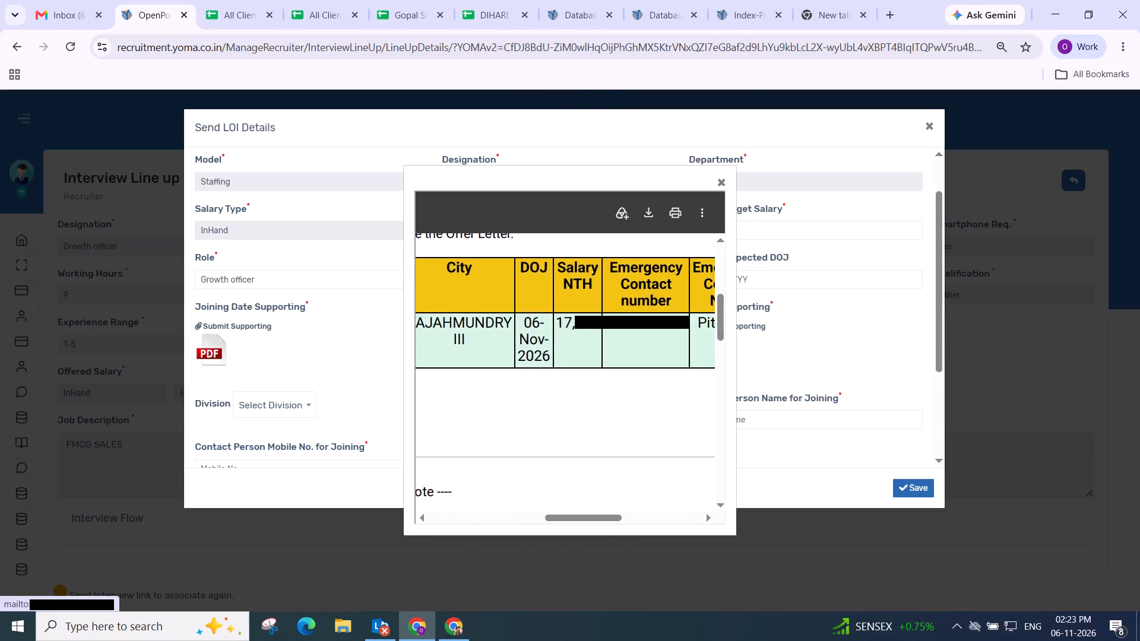
{"action": "left_click", "coordinate": [761, 169]}
{"action": "left_click", "coordinate": [719, 182]}
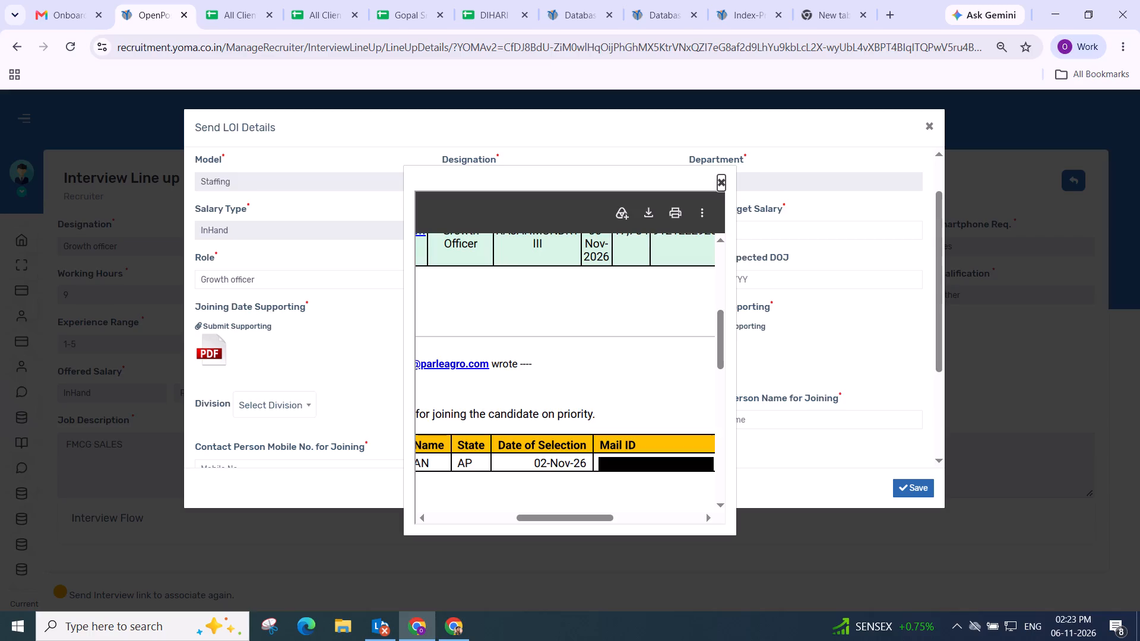
Fill the Client HR Email address in the LOI details form with the copied email address.
{"action": "scroll", "coordinate": [499, 291], "scroll_direction": "down", "scroll_amount": 1}
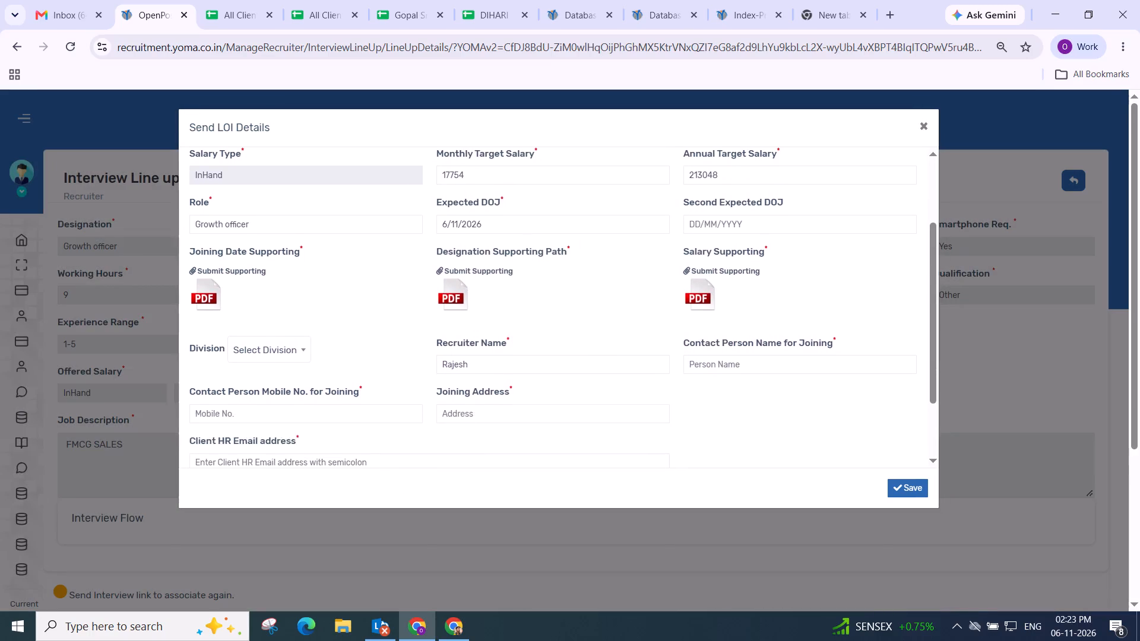
{"action": "scroll", "coordinate": [490, 353], "scroll_direction": "down", "scroll_amount": 1}
{"action": "left_click", "coordinate": [266, 332]}
{"action": "left_click", "coordinate": [264, 371]}
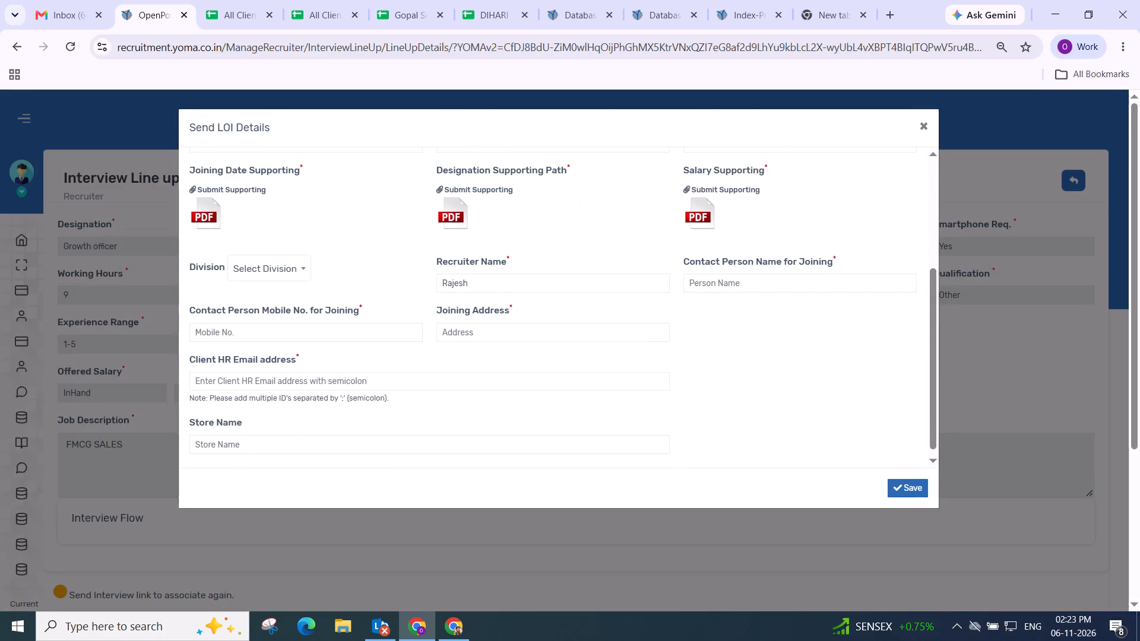
{"action": "left_click", "coordinate": [262, 377]}
{"action": "key", "text": "ctrl+v"}
Enter the contact person's mobile number for joining in the LOI details form.
{"action": "left_click", "coordinate": [256, 331]}
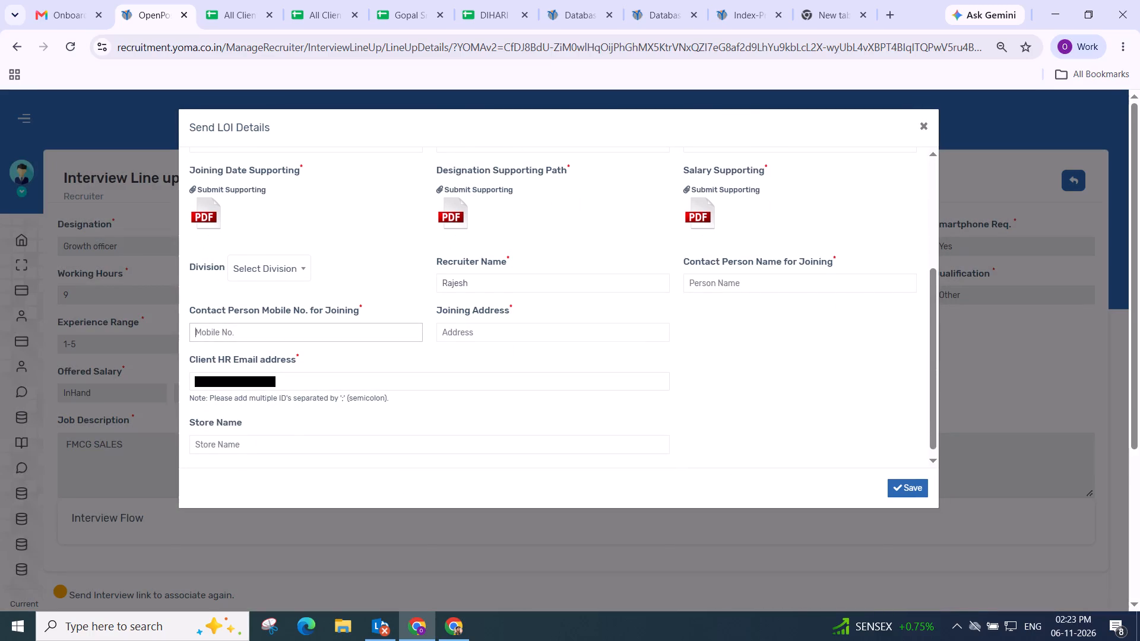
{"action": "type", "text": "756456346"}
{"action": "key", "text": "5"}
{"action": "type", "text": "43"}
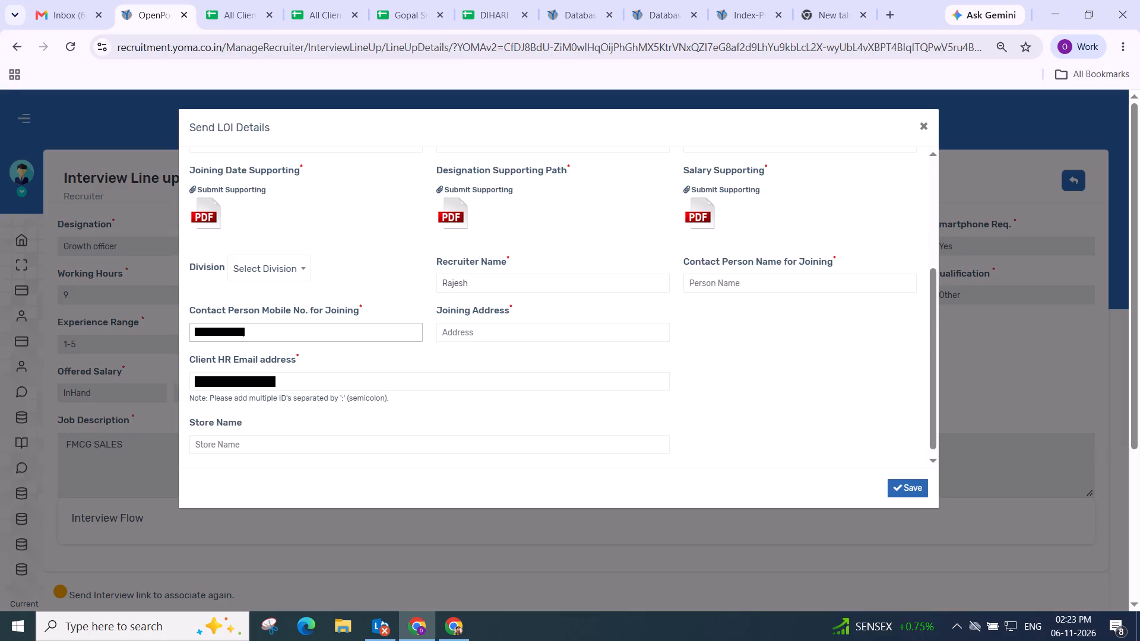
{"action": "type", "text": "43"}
Copy the recruiter's name into the Contact Person Name for Joining.
{"action": "double_click", "coordinate": [444, 284]}
{"action": "key", "text": "ctrl+c"}
{"action": "left_click", "coordinate": [720, 287]}
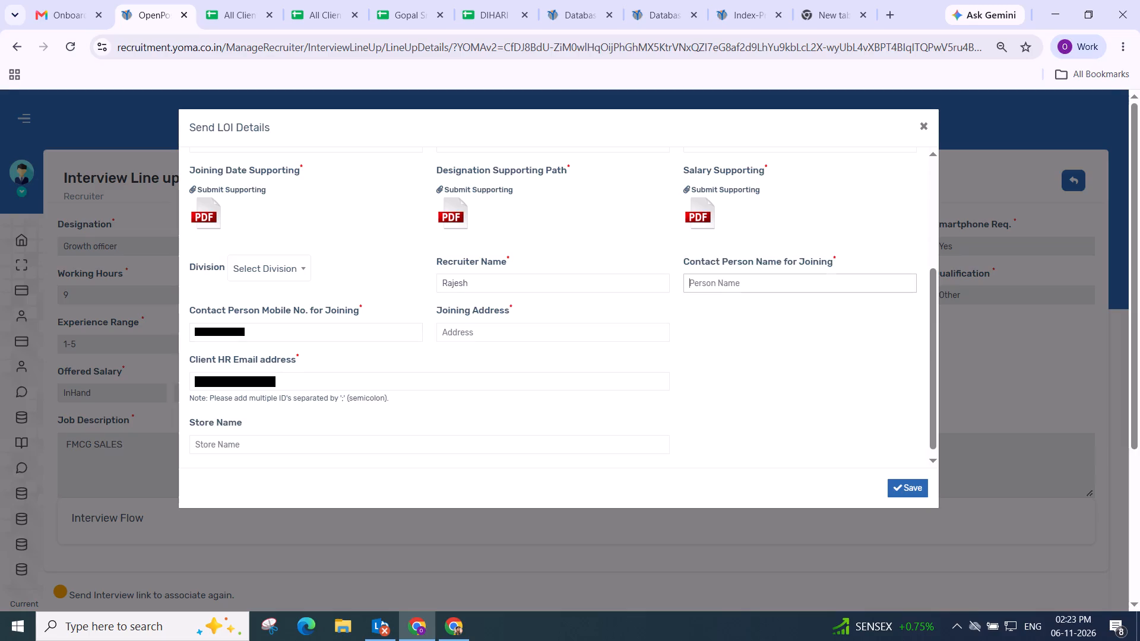
{"action": "key", "text": "ctrl+v"}
Copy the city RAJAHMUNDRY from the candidate table in the designation supporting document.
{"action": "scroll", "coordinate": [687, 327], "scroll_direction": "down", "scroll_amount": 2}
{"action": "left_click", "coordinate": [497, 325]}
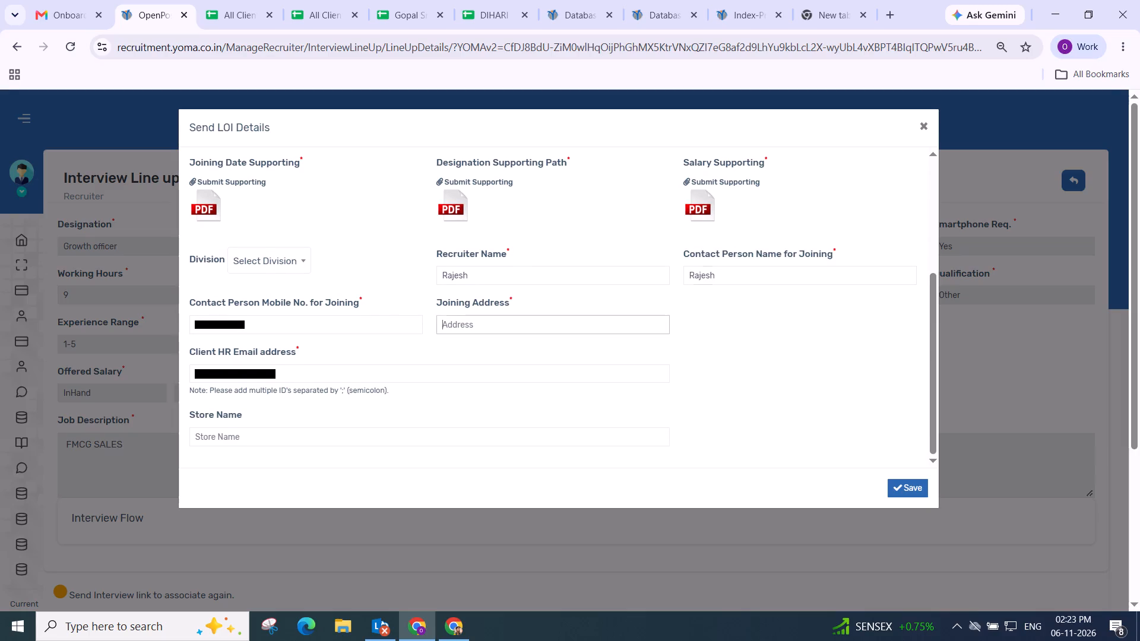
{"action": "left_click", "coordinate": [449, 202]}
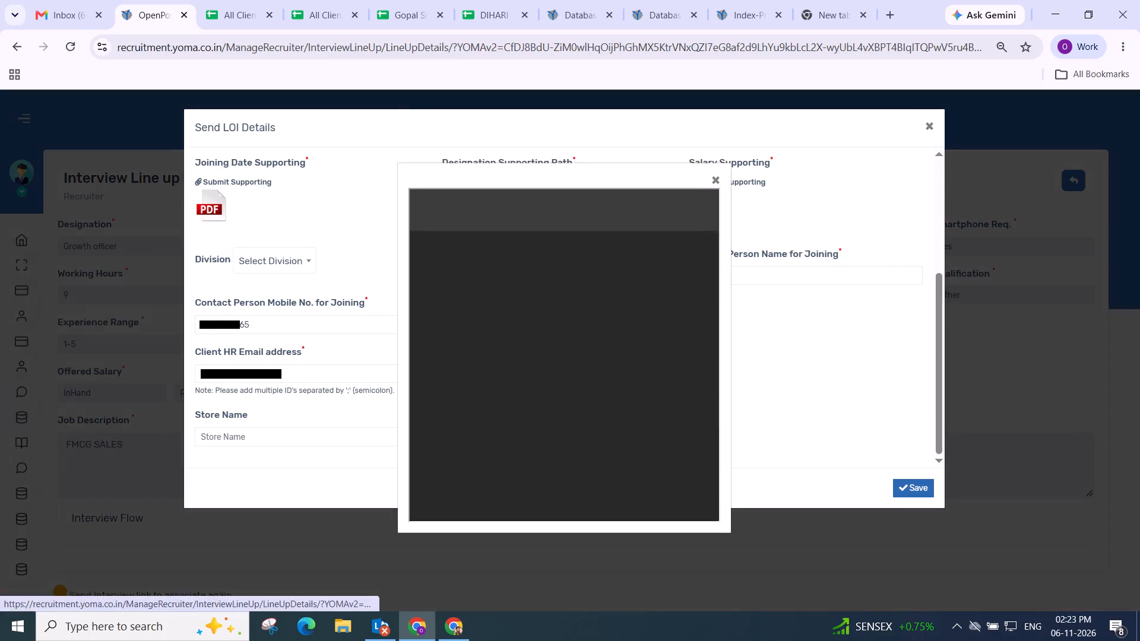
{"action": "scroll", "coordinate": [609, 341], "scroll_direction": "left", "scroll_amount": 3}
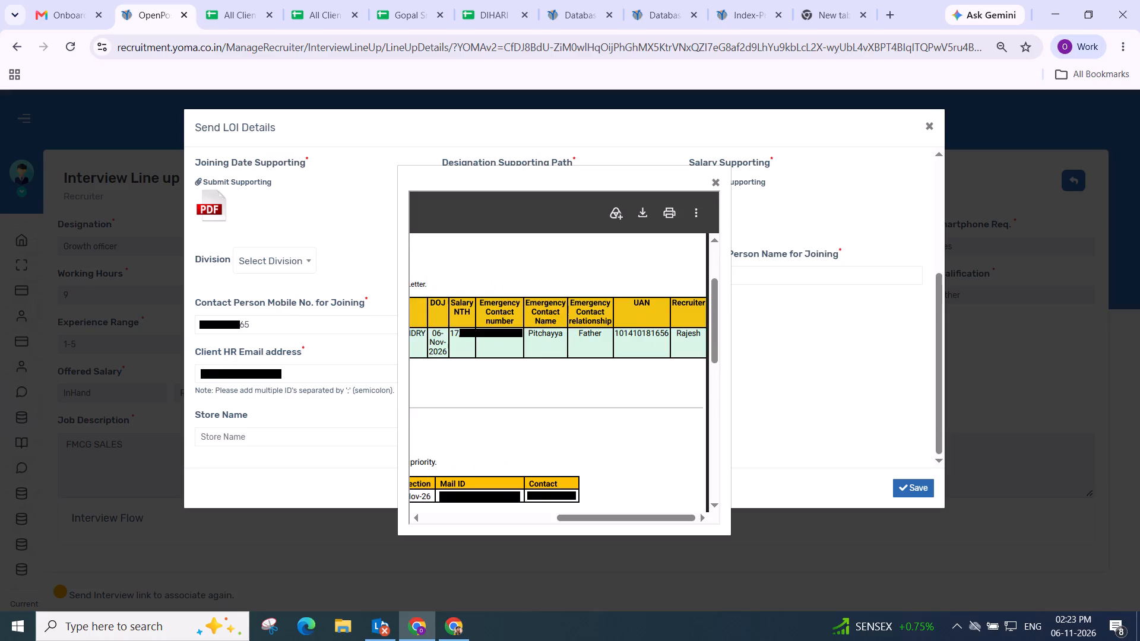
{"action": "scroll", "coordinate": [596, 337], "scroll_direction": "up", "scroll_amount": 1}
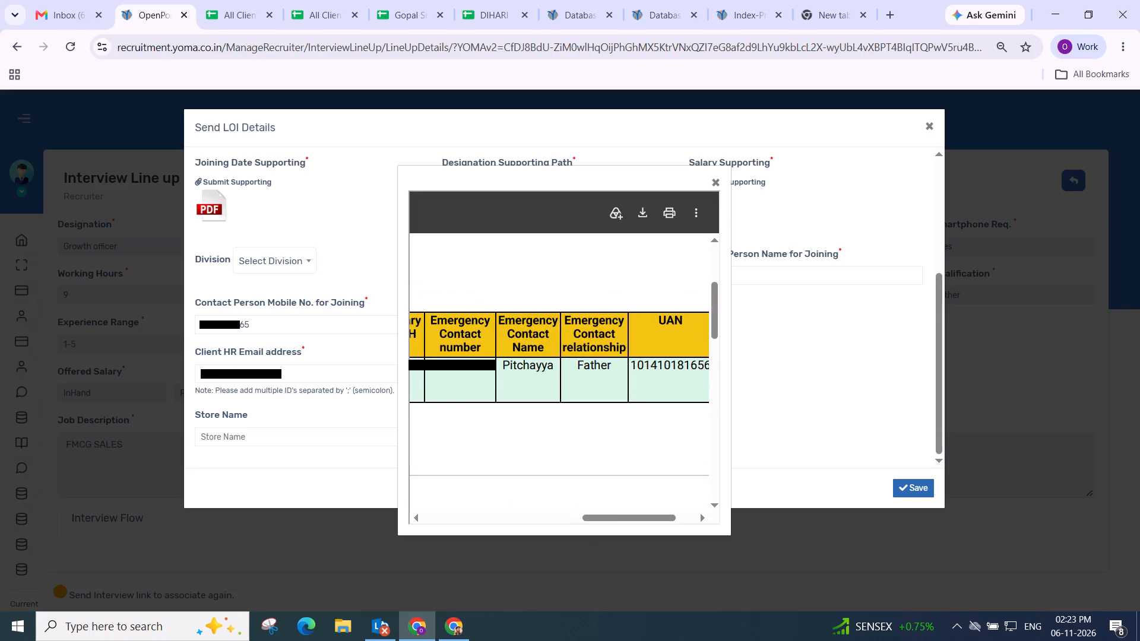
{"action": "scroll", "coordinate": [539, 370], "scroll_direction": "right", "scroll_amount": 6}
{"action": "scroll", "coordinate": [559, 364], "scroll_direction": "left", "scroll_amount": 1}
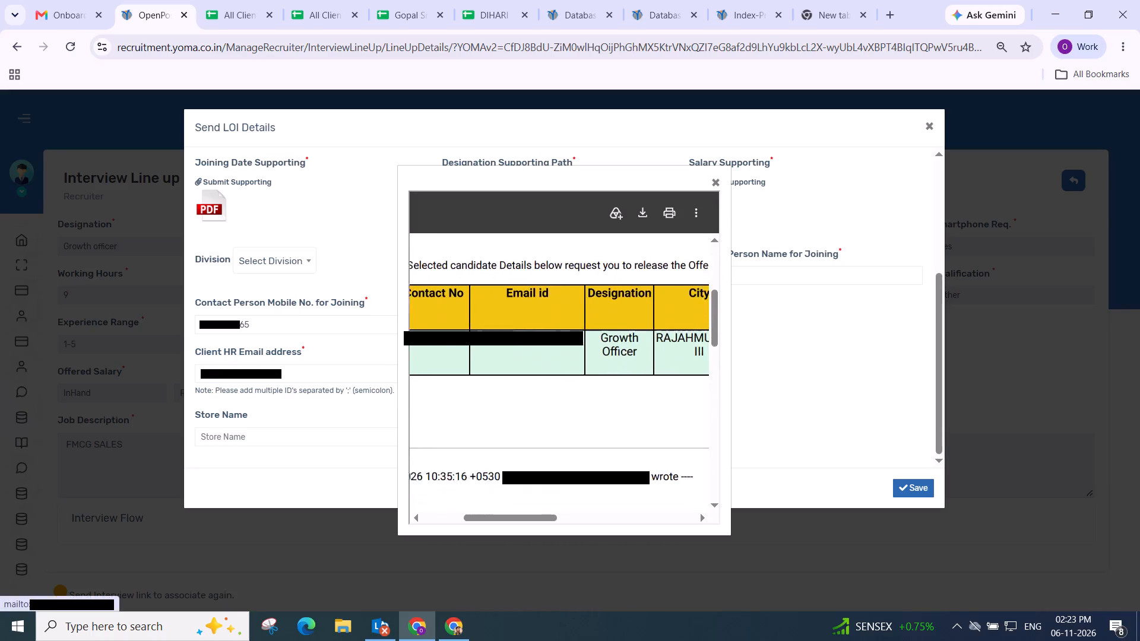
{"action": "scroll", "coordinate": [559, 364], "scroll_direction": "left", "scroll_amount": 2}
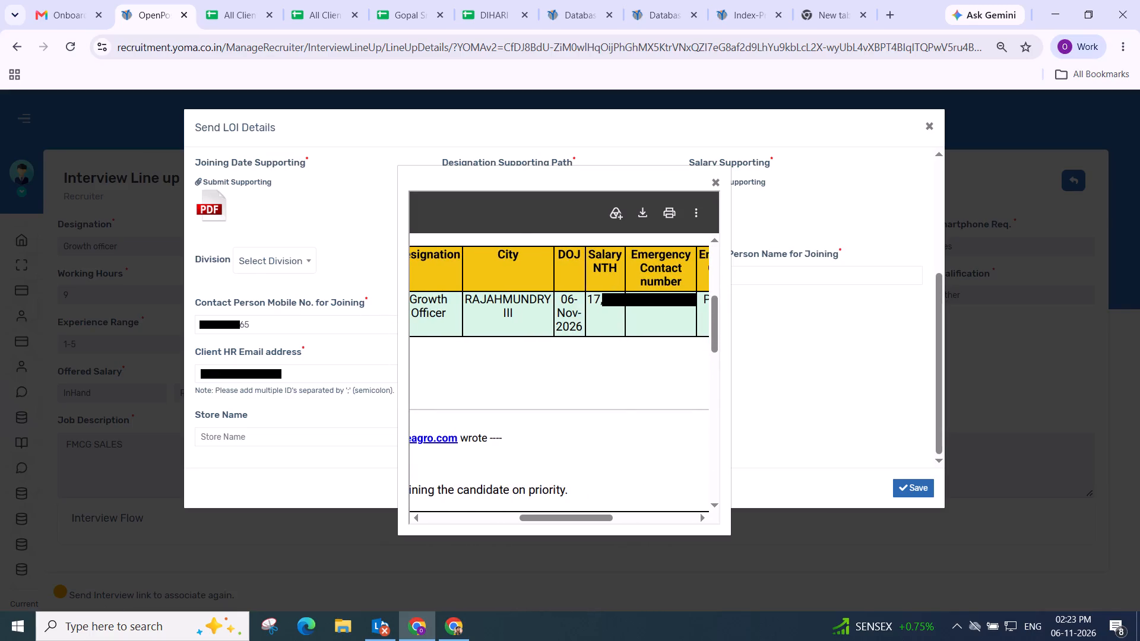
{"action": "double_click", "coordinate": [499, 305]}
{"action": "key", "text": "ctrl+c"}
Examine the remaining candidate, HQ and contact details in the designation supporting document, and close it.
{"action": "scroll", "coordinate": [579, 310], "scroll_direction": "left", "scroll_amount": 2}
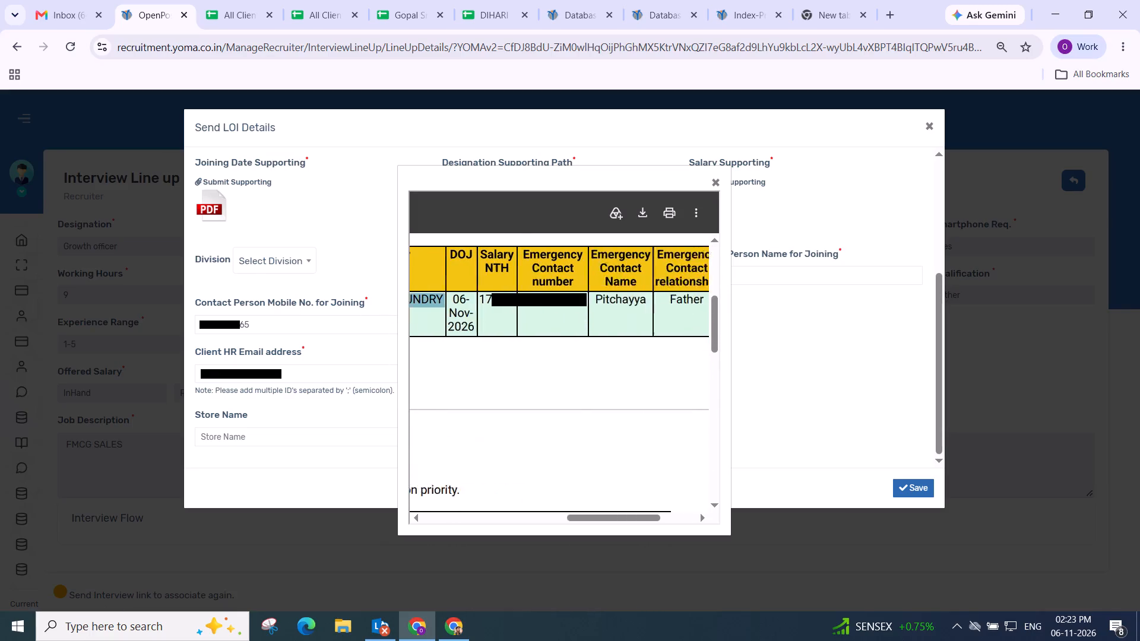
{"action": "scroll", "coordinate": [579, 310], "scroll_direction": "left", "scroll_amount": 5}
{"action": "scroll", "coordinate": [579, 309], "scroll_direction": "right", "scroll_amount": 4}
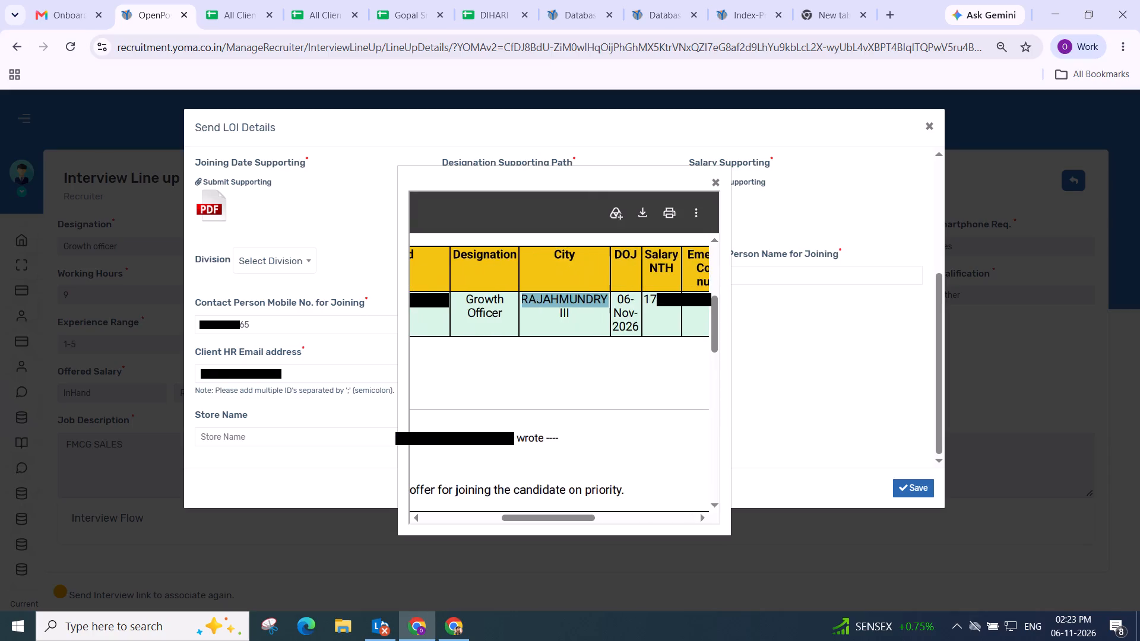
{"action": "scroll", "coordinate": [579, 309], "scroll_direction": "right", "scroll_amount": 7}
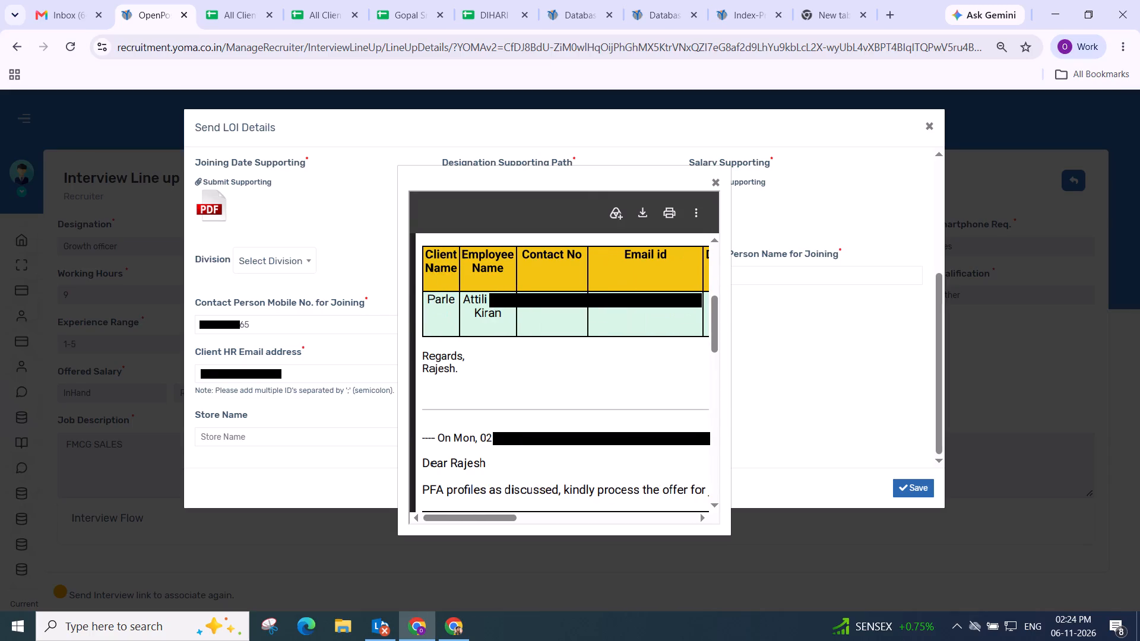
{"action": "scroll", "coordinate": [569, 388], "scroll_direction": "down", "scroll_amount": 4}
{"action": "scroll", "coordinate": [588, 299], "scroll_direction": "left", "scroll_amount": 1}
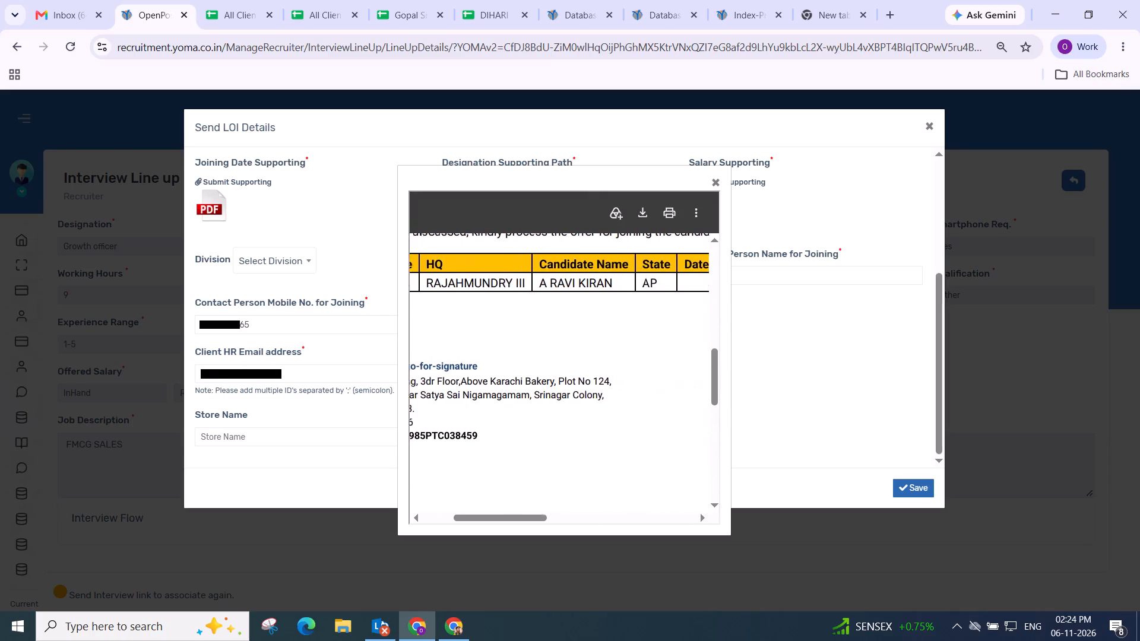
{"action": "scroll", "coordinate": [591, 296], "scroll_direction": "left", "scroll_amount": 2}
{"action": "left_click", "coordinate": [591, 296]}
{"action": "scroll", "coordinate": [591, 296], "scroll_direction": "left", "scroll_amount": 5}
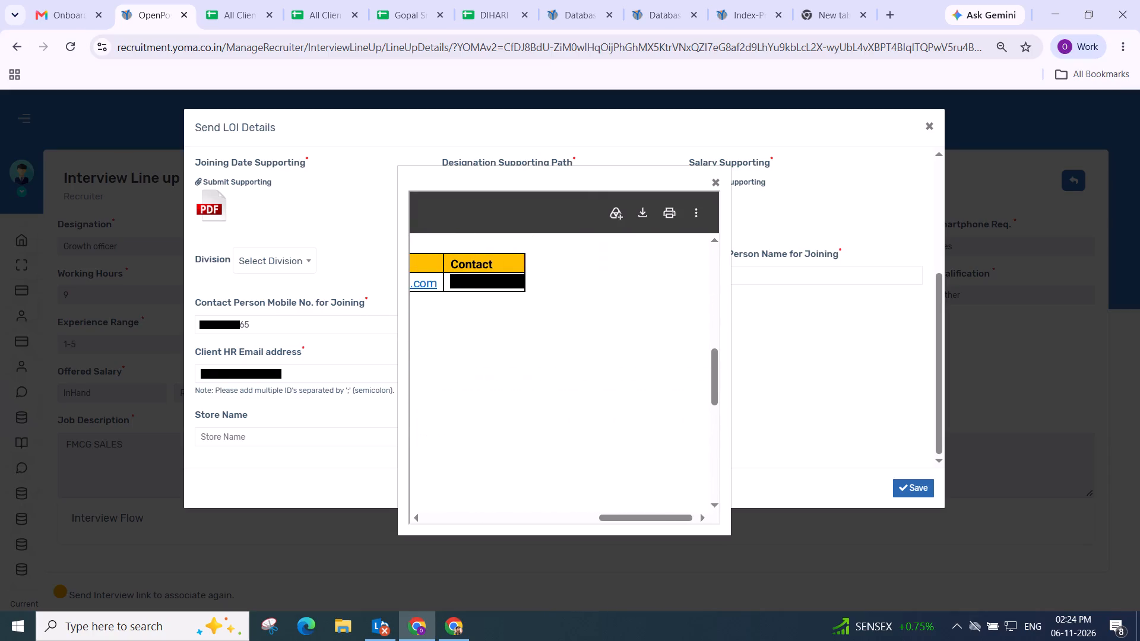
{"action": "scroll", "coordinate": [591, 296], "scroll_direction": "left", "scroll_amount": 1}
{"action": "left_click", "coordinate": [819, 258]}
{"action": "left_click", "coordinate": [712, 185]}
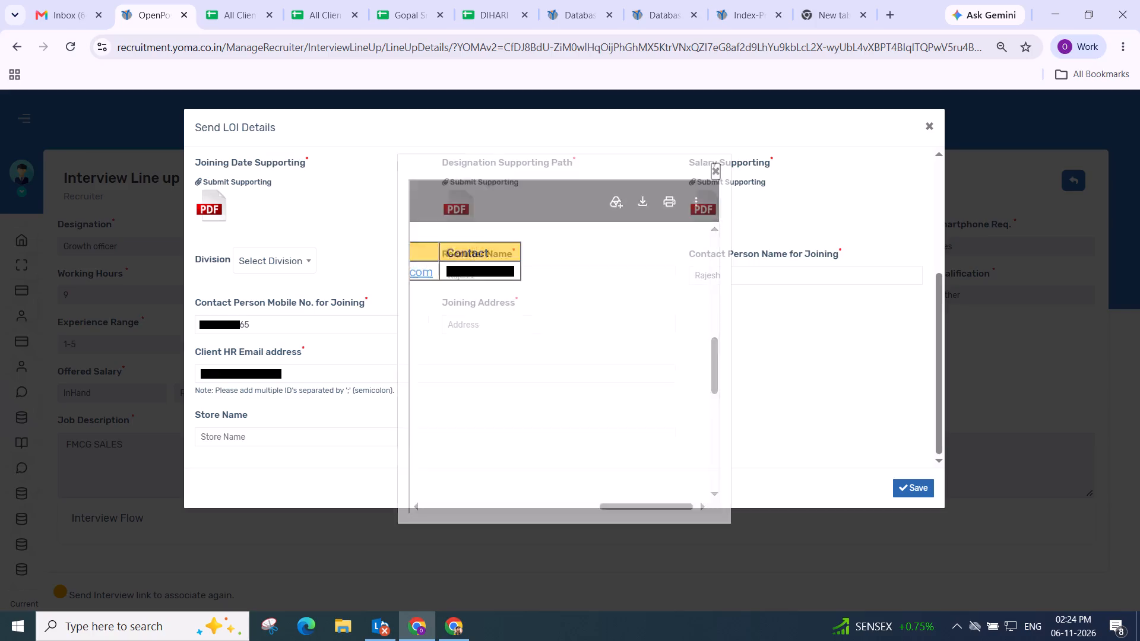
Set the Joining Address to RAJAHMUNDRY and save the Growth officer candidate's LOI details.
{"action": "left_click", "coordinate": [522, 324]}
{"action": "key", "text": "ctrl+v"}
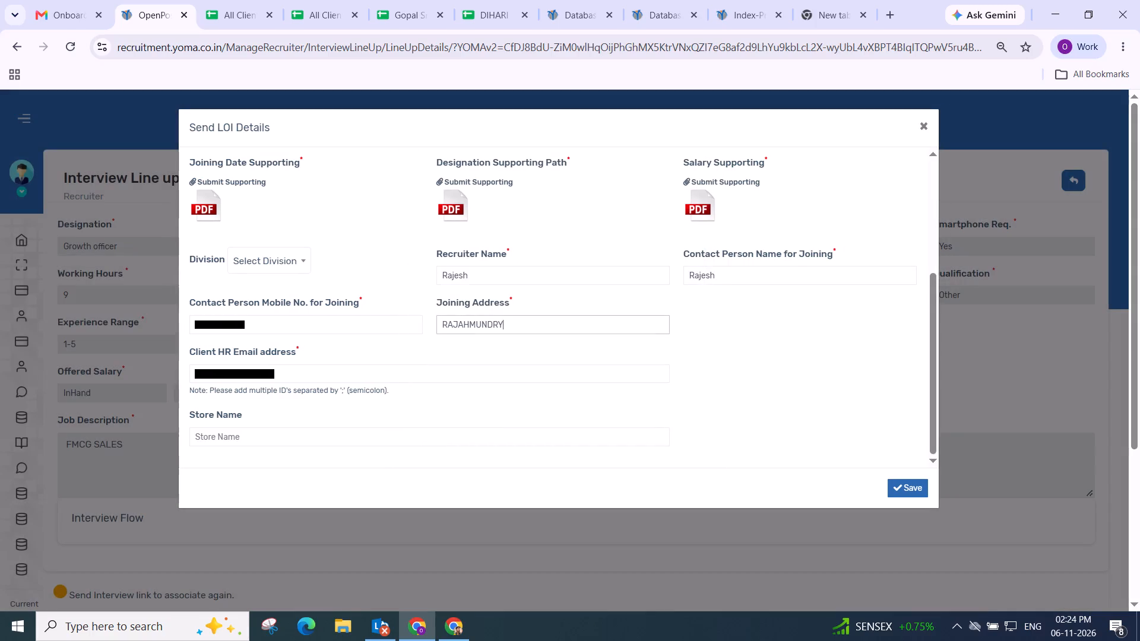
{"action": "scroll", "coordinate": [724, 383], "scroll_direction": "down", "scroll_amount": 3}
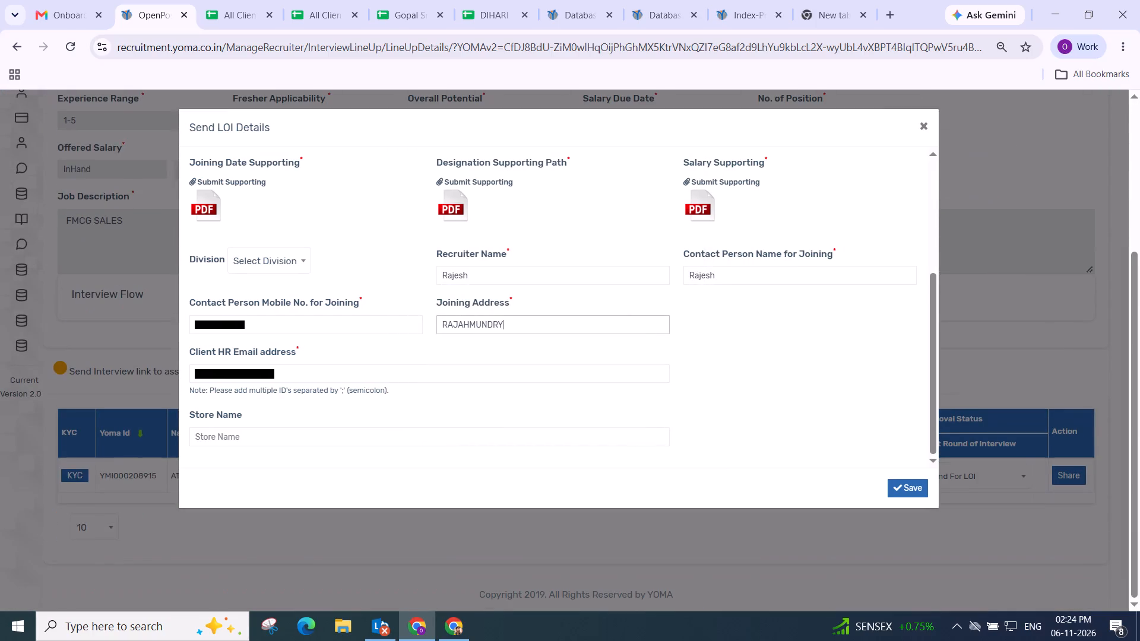
{"action": "left_click", "coordinate": [911, 492]}
Open the interview line-up details of Blink Commerce Private Limited's Captain position in Bangalore.
{"action": "scroll", "coordinate": [593, 388], "scroll_direction": "up", "scroll_amount": 4}
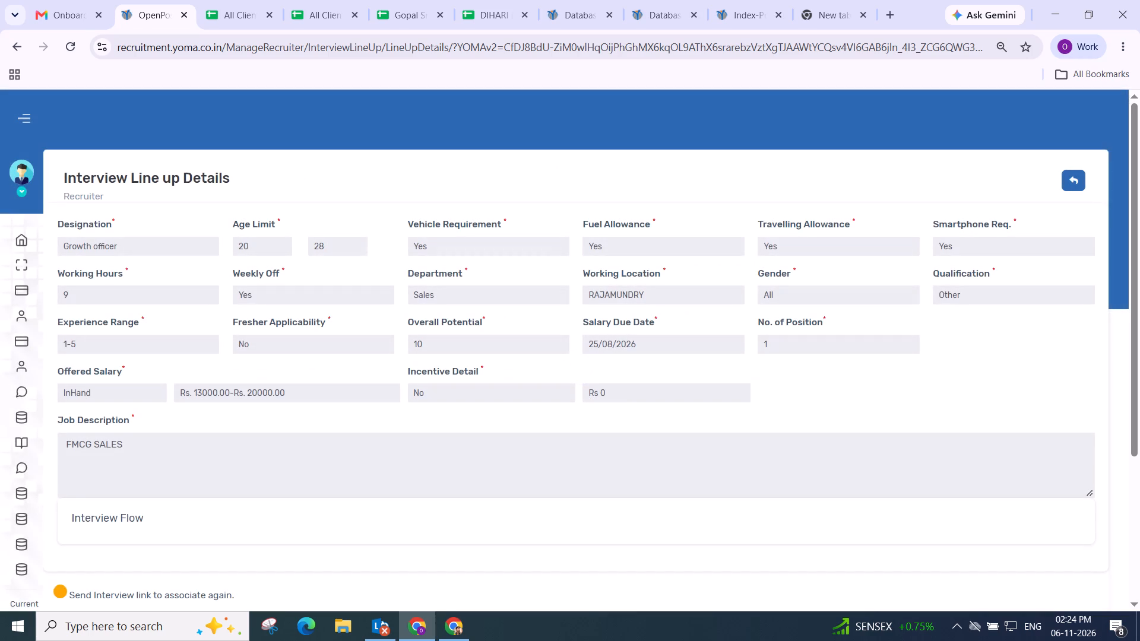
{"action": "scroll", "coordinate": [593, 368], "scroll_direction": "down", "scroll_amount": 7}
{"action": "scroll", "coordinate": [593, 368], "scroll_direction": "up", "scroll_amount": 2}
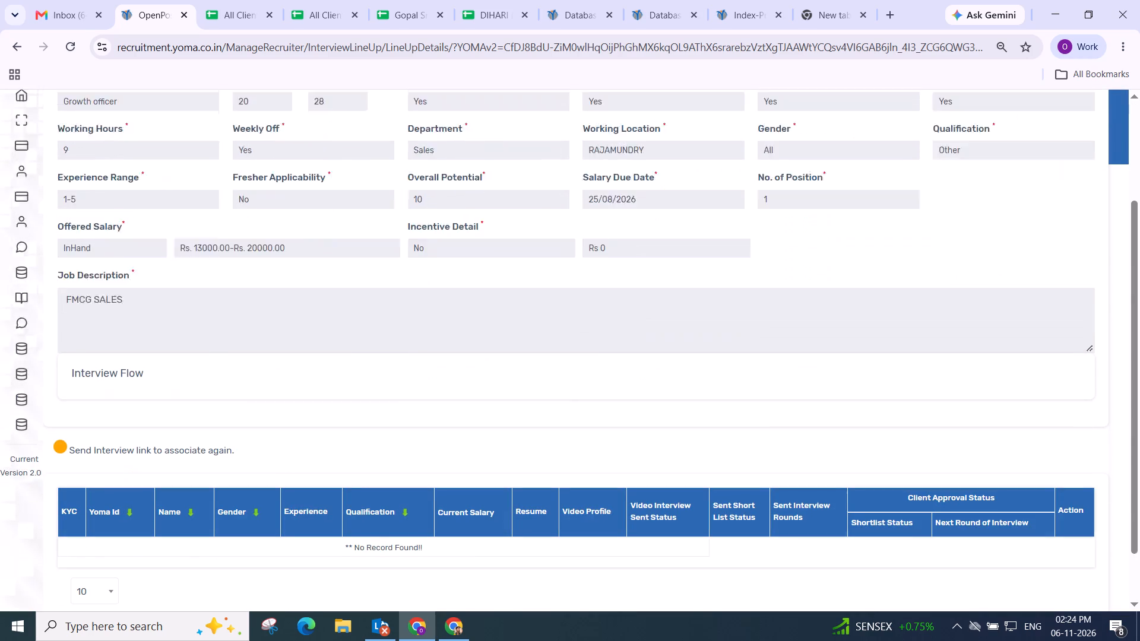
{"action": "scroll", "coordinate": [593, 368], "scroll_direction": "up", "scroll_amount": 2}
{"action": "left_click", "coordinate": [61, 353]}
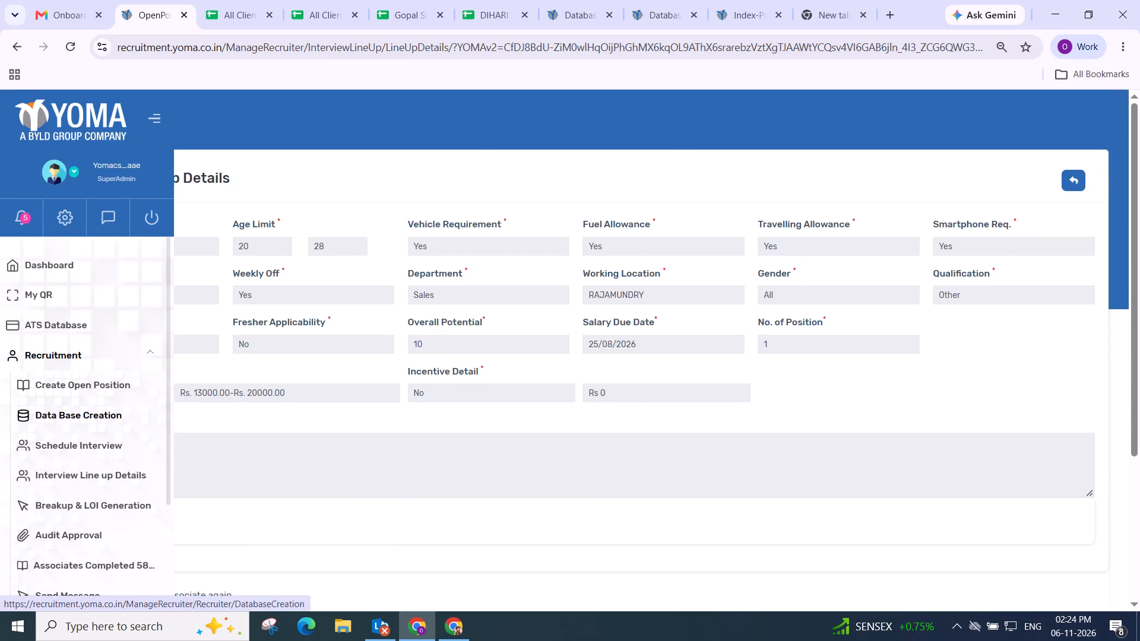
{"action": "left_click", "coordinate": [80, 468]}
{"action": "left_click", "coordinate": [81, 475]}
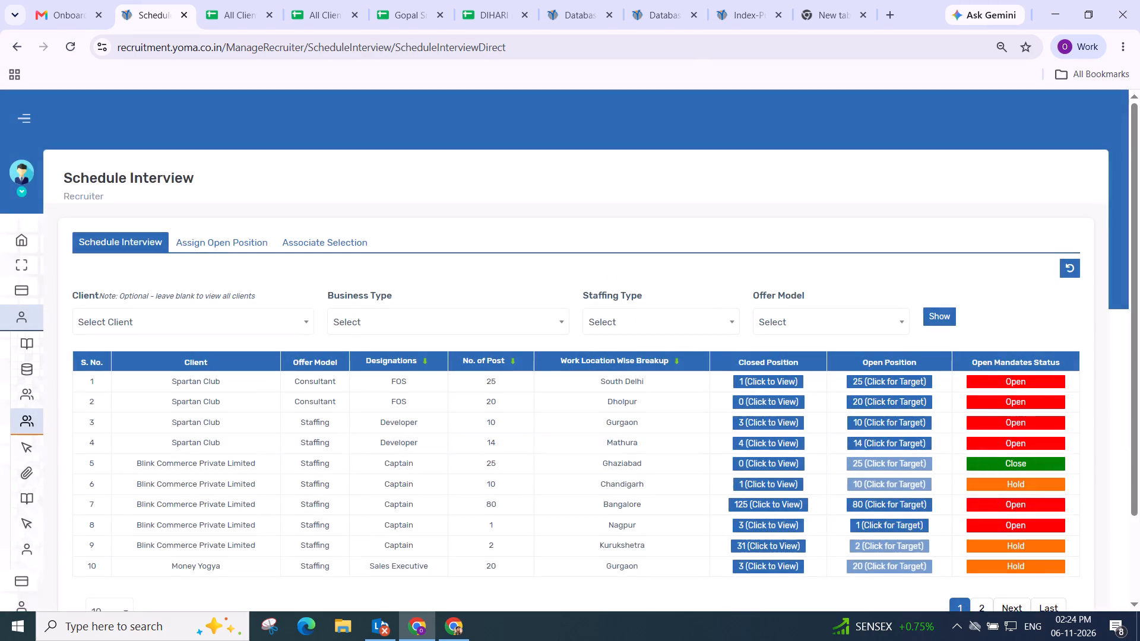
{"action": "scroll", "coordinate": [507, 440], "scroll_direction": "down", "scroll_amount": 4}
{"action": "left_click", "coordinate": [886, 397]}
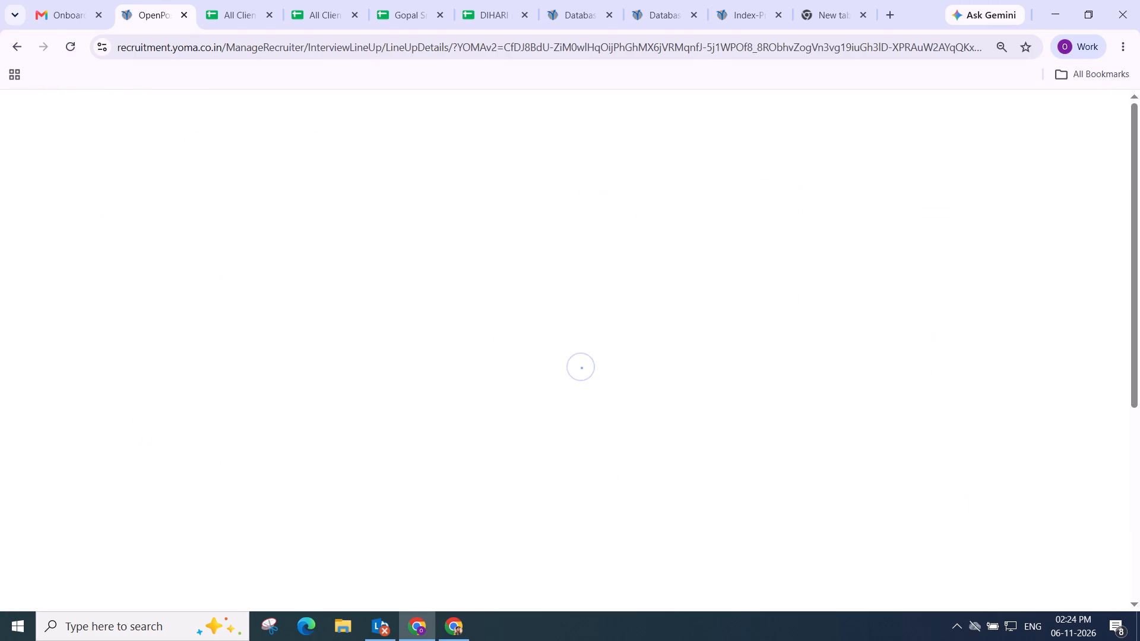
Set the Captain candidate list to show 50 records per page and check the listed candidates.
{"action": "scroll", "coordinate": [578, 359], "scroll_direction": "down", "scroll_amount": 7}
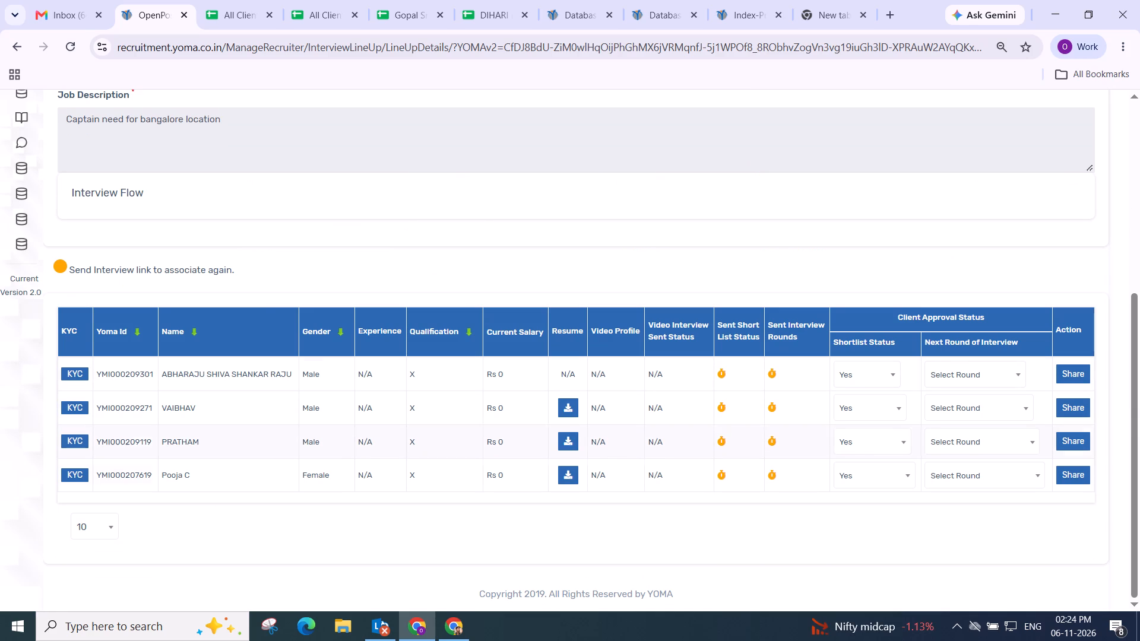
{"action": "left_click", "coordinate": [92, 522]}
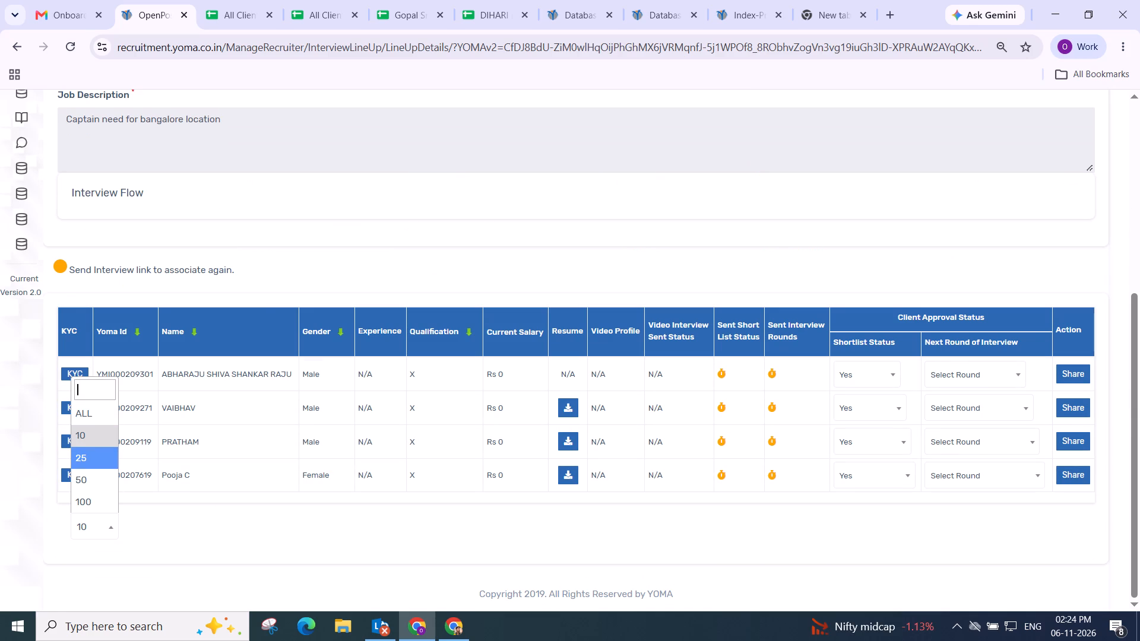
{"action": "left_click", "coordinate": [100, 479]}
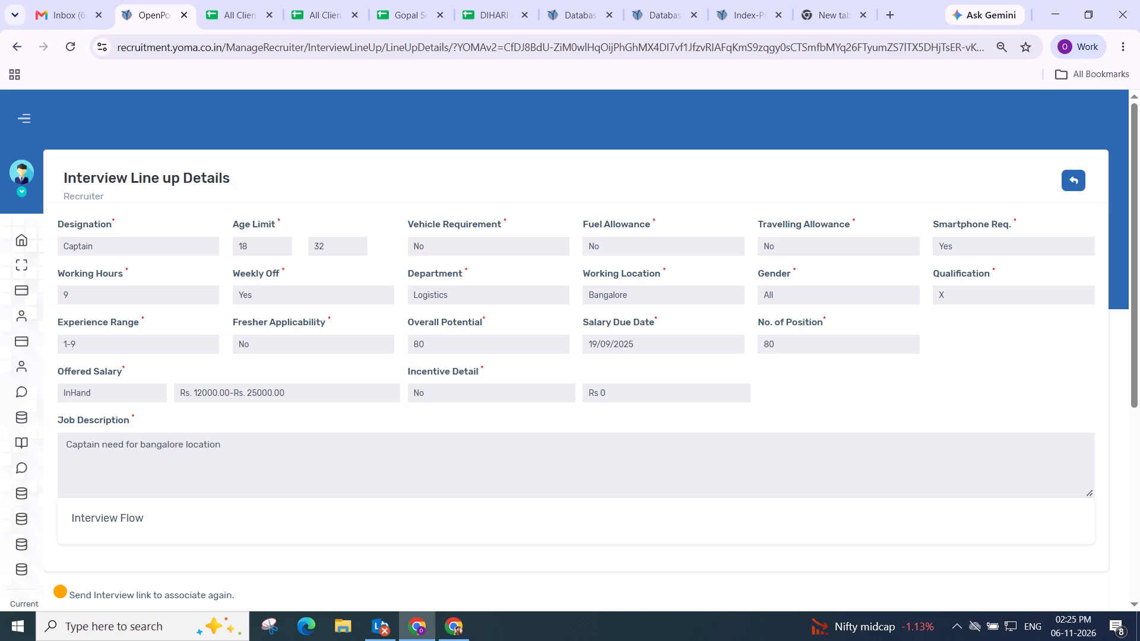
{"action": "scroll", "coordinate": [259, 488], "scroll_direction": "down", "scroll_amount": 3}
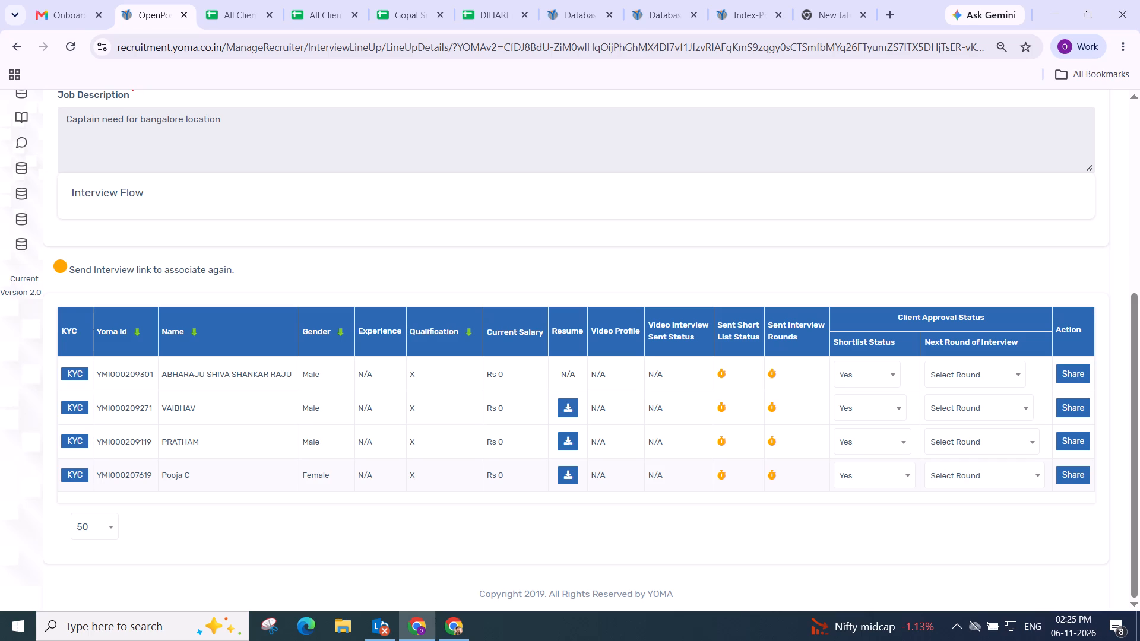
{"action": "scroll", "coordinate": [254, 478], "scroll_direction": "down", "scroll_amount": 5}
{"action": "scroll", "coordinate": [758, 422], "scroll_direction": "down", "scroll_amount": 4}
Set the Captain candidate list to show ALL records and look through the candidates.
{"action": "left_click", "coordinate": [104, 527]}
{"action": "left_click", "coordinate": [89, 411]}
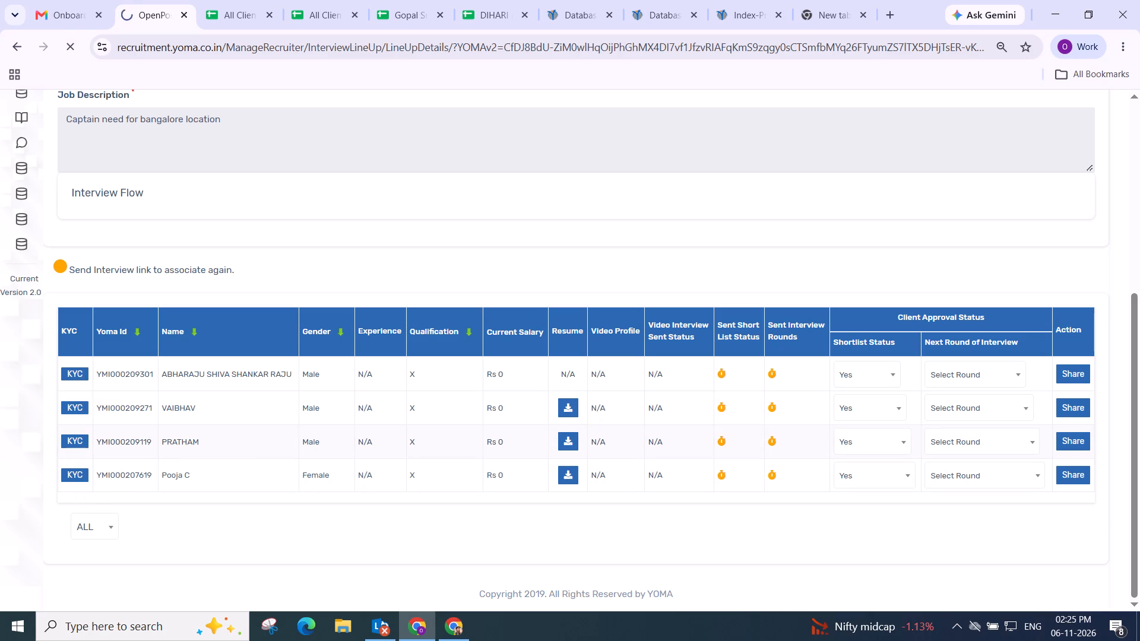
{"action": "scroll", "coordinate": [677, 419], "scroll_direction": "down", "scroll_amount": 3}
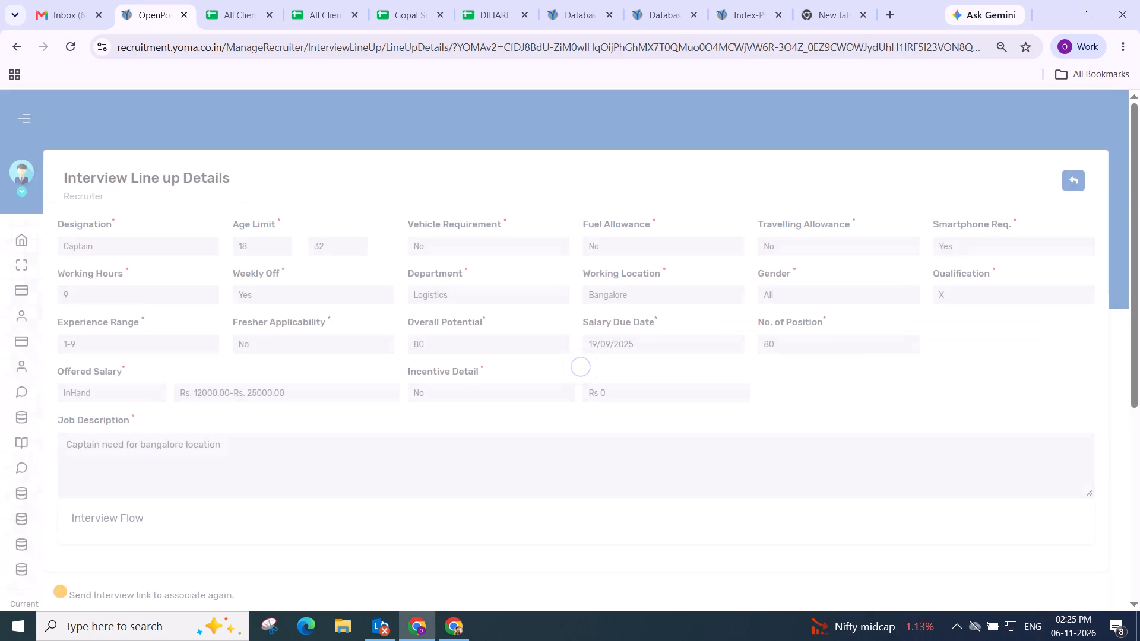
{"action": "scroll", "coordinate": [693, 406], "scroll_direction": "down", "scroll_amount": 10}
{"action": "scroll", "coordinate": [693, 406], "scroll_direction": "up", "scroll_amount": 5}
{"action": "scroll", "coordinate": [684, 427], "scroll_direction": "down", "scroll_amount": 4}
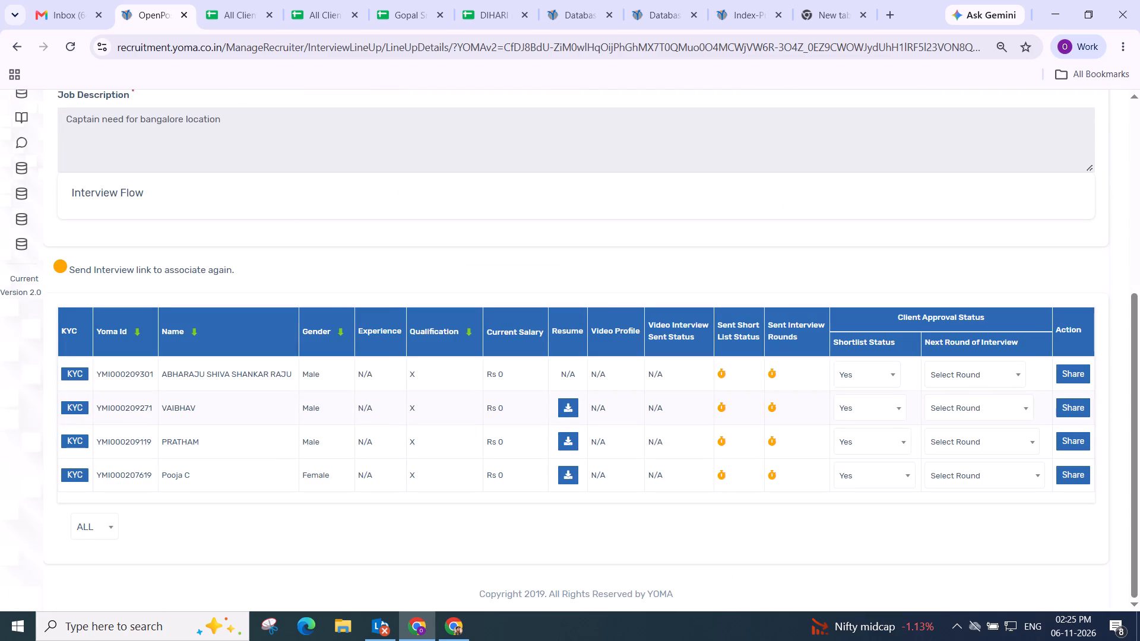
Set the first listed Captain candidate's next round of interview to Send For LOI and share it to open the LOI details form.
{"action": "left_click", "coordinate": [863, 372]}
{"action": "left_click", "coordinate": [945, 373]}
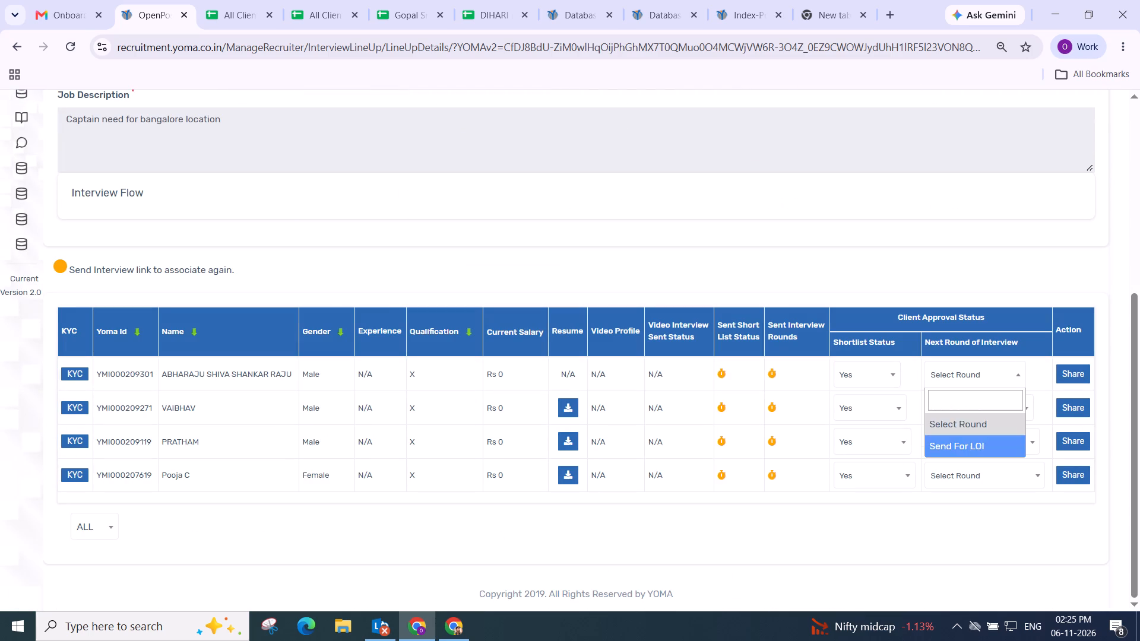
{"action": "left_click", "coordinate": [946, 439]}
{"action": "left_click", "coordinate": [1084, 371]}
{"action": "scroll", "coordinate": [495, 358], "scroll_direction": "down", "scroll_amount": 1}
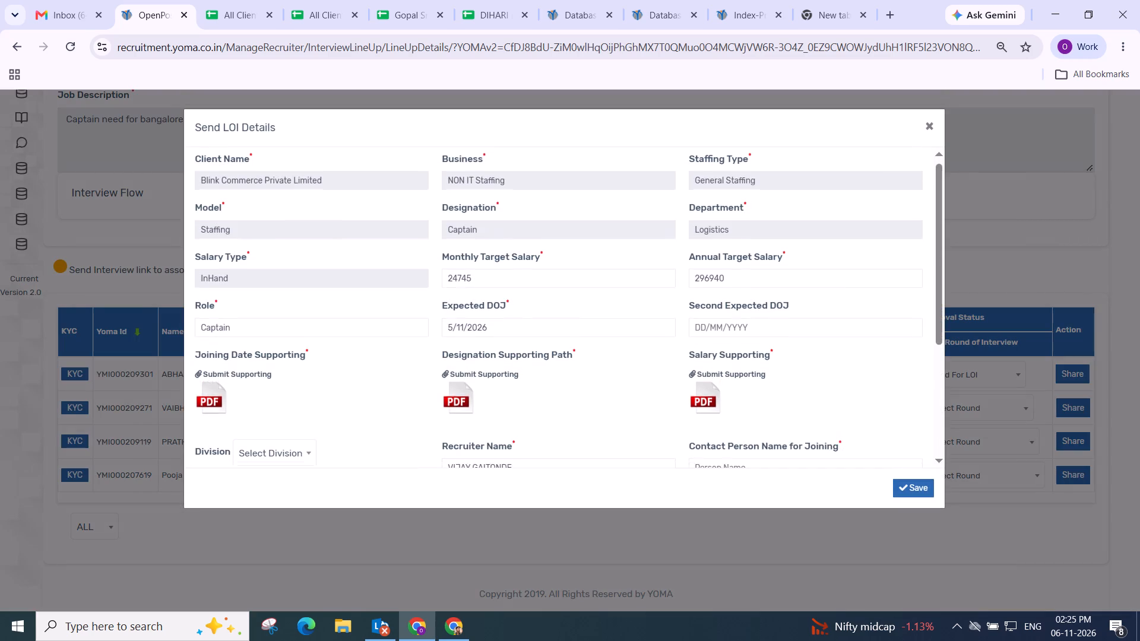
{"action": "scroll", "coordinate": [495, 358], "scroll_direction": "down", "scroll_amount": 1}
{"action": "scroll", "coordinate": [495, 358], "scroll_direction": "up", "scroll_amount": 2}
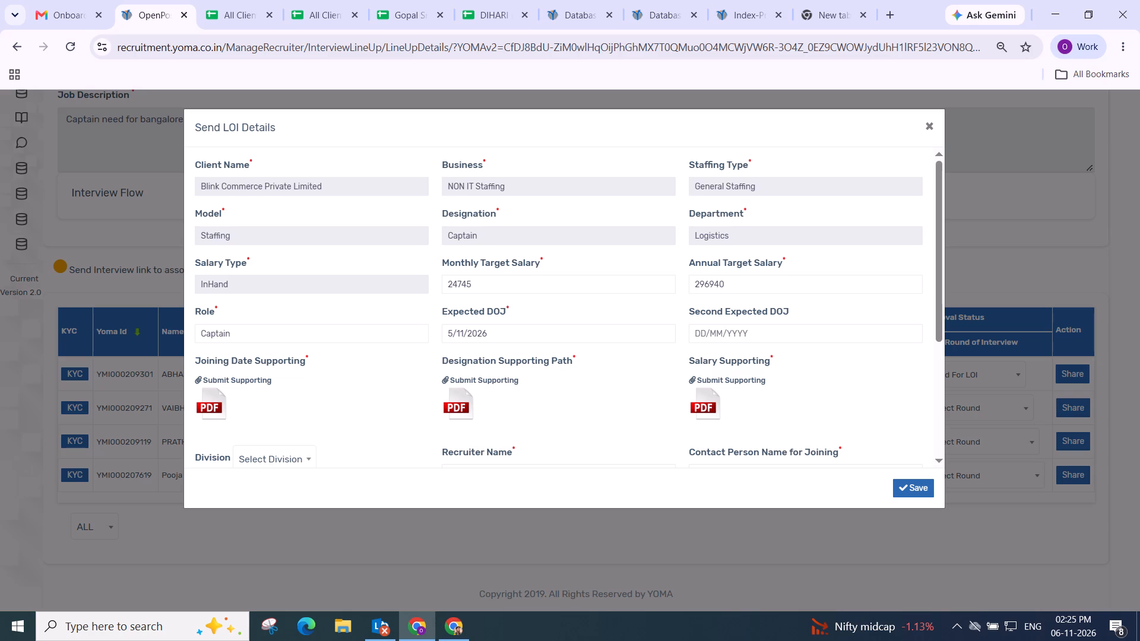
Open the designation supporting PDF from the LOI details form and check the candidate's details in the offer letter request.
{"action": "scroll", "coordinate": [505, 392], "scroll_direction": "down", "scroll_amount": 2}
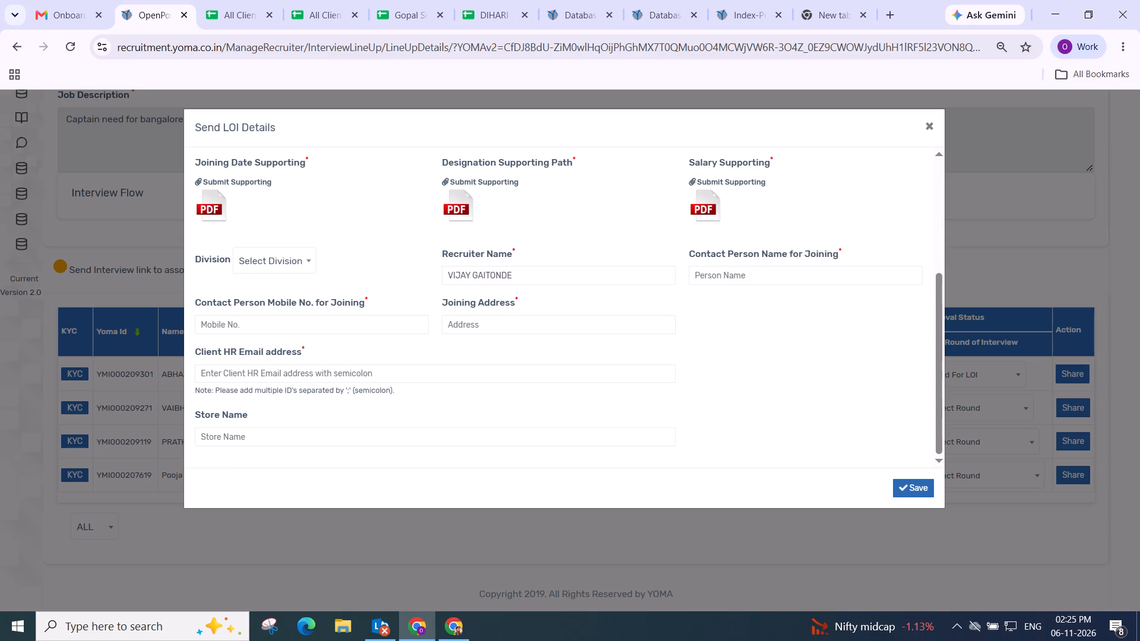
{"action": "scroll", "coordinate": [438, 396], "scroll_direction": "up", "scroll_amount": 2}
{"action": "left_click", "coordinate": [459, 400]}
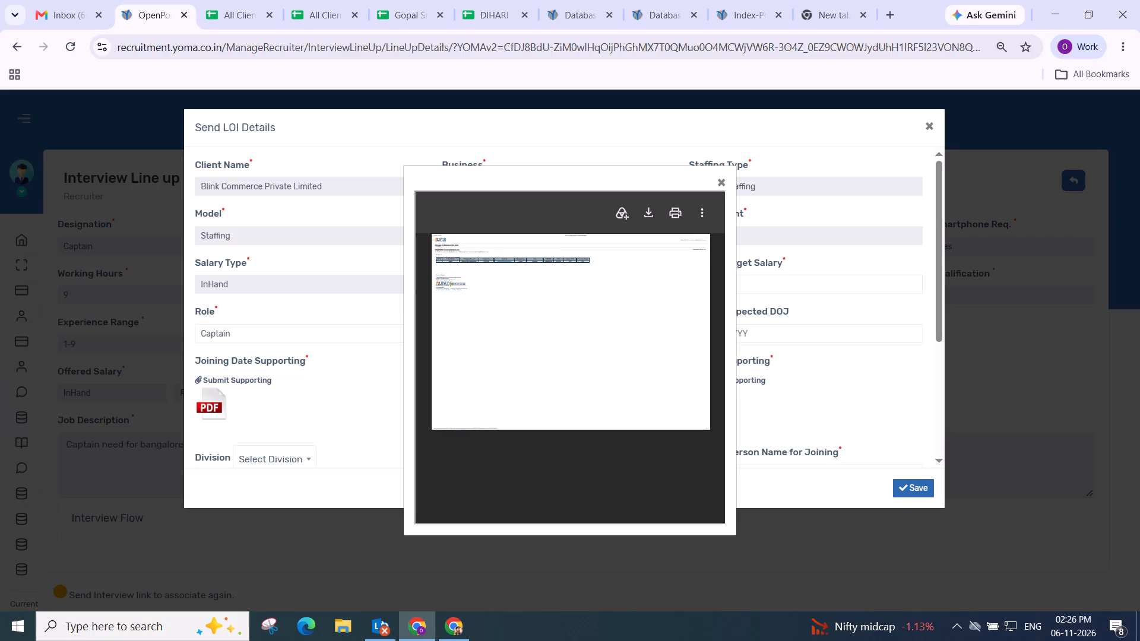
{"action": "scroll", "coordinate": [566, 331], "scroll_direction": "up", "scroll_amount": 5}
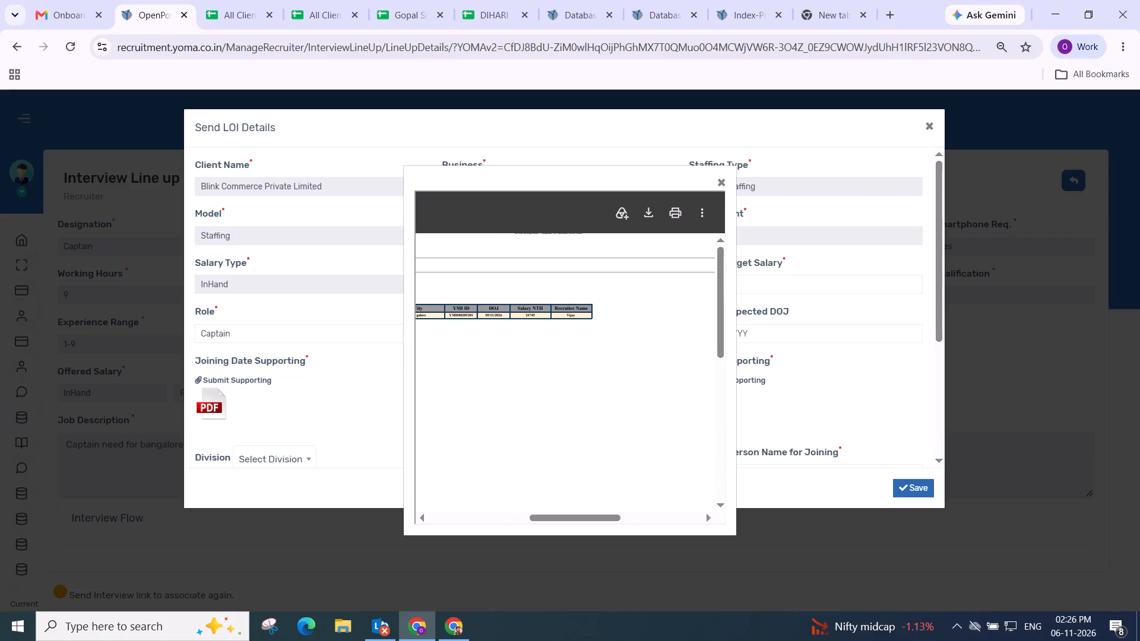
{"action": "scroll", "coordinate": [555, 343], "scroll_direction": "up", "scroll_amount": 1}
{"action": "scroll", "coordinate": [547, 337], "scroll_direction": "right", "scroll_amount": 3}
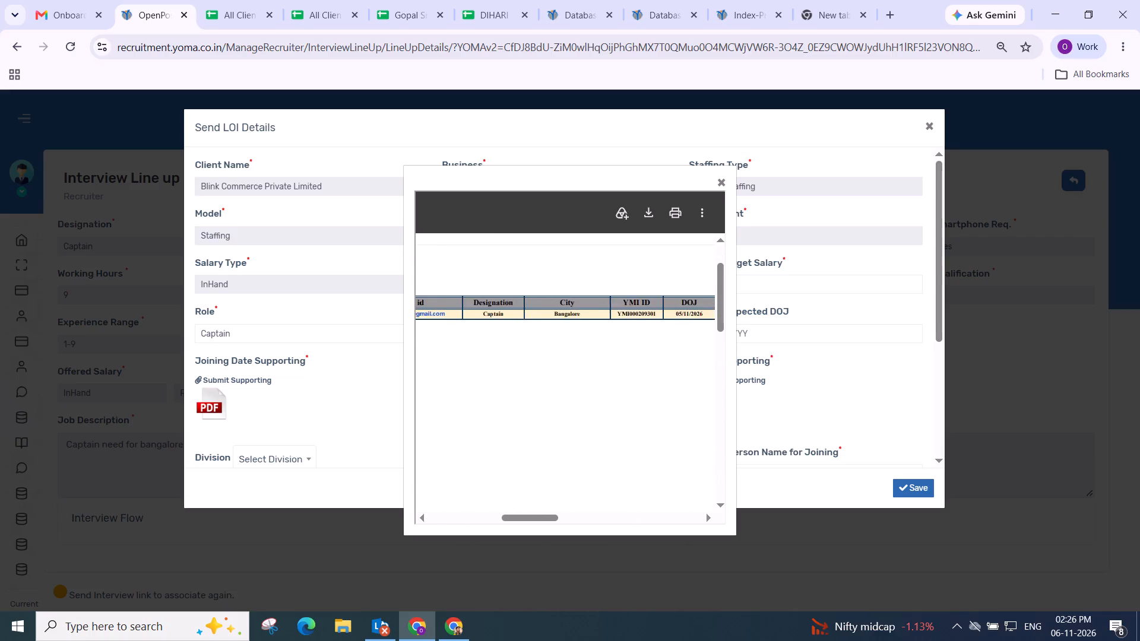
{"action": "scroll", "coordinate": [547, 337], "scroll_direction": "right", "scroll_amount": 5}
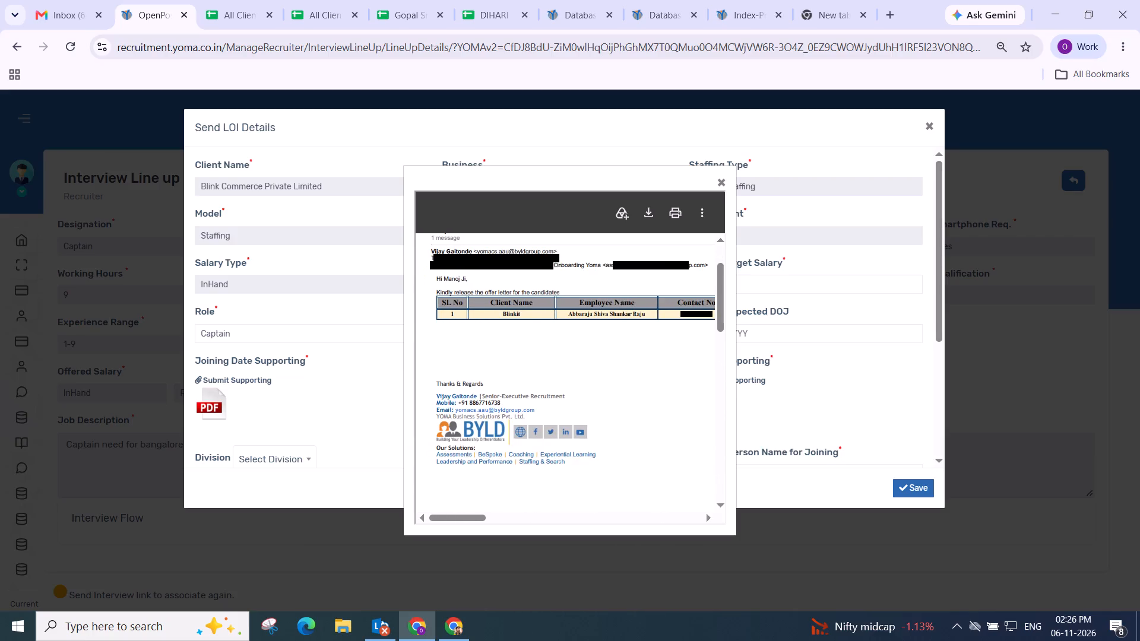
{"action": "scroll", "coordinate": [542, 324], "scroll_direction": "left", "scroll_amount": 2}
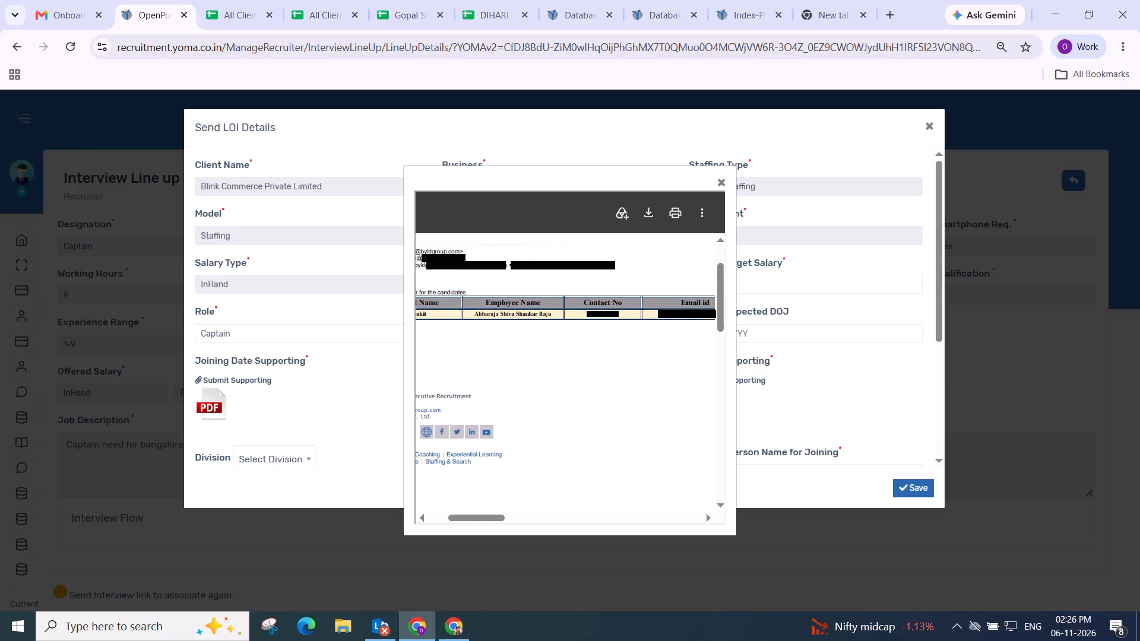
{"action": "scroll", "coordinate": [542, 323], "scroll_direction": "left", "scroll_amount": 5}
{"action": "scroll", "coordinate": [590, 312], "scroll_direction": "left", "scroll_amount": 1}
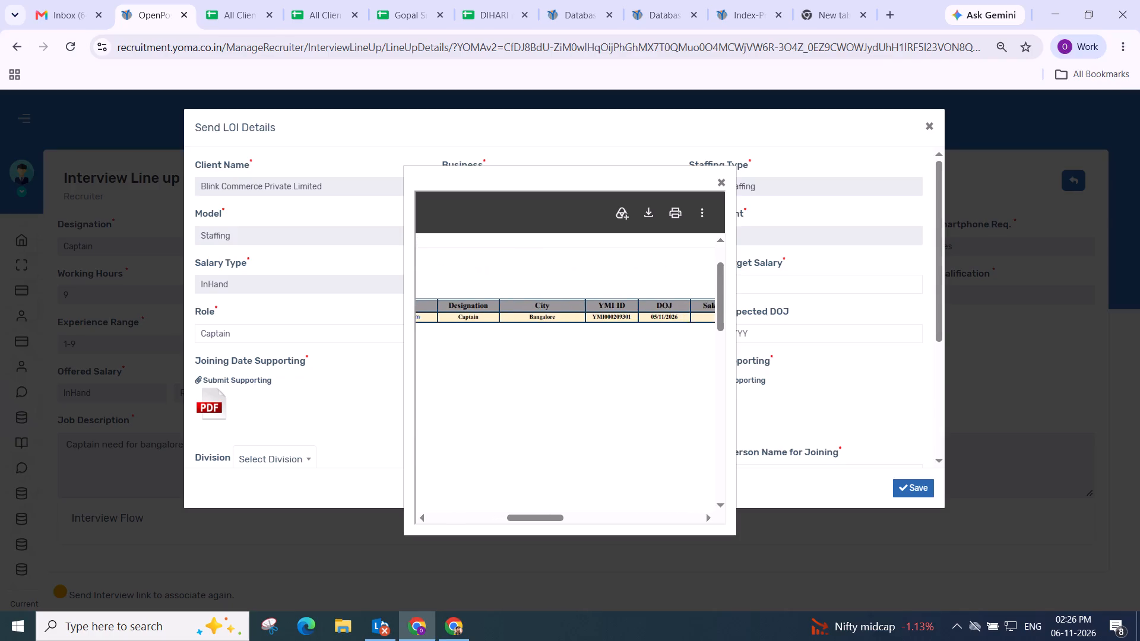
{"action": "scroll", "coordinate": [590, 312], "scroll_direction": "left", "scroll_amount": 3}
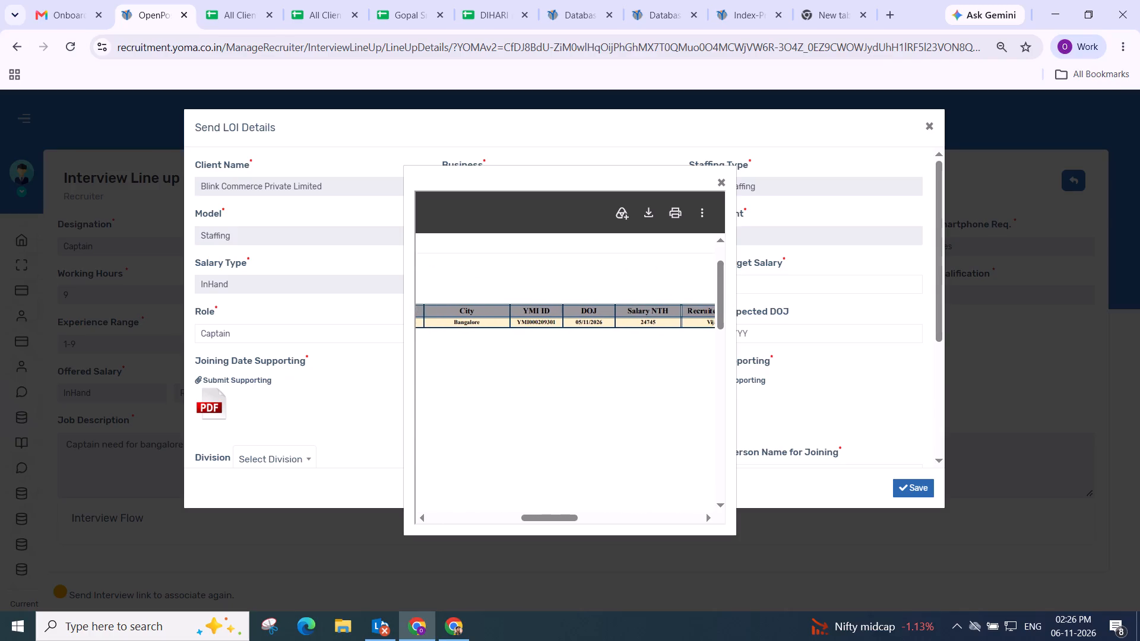
{"action": "scroll", "coordinate": [616, 329], "scroll_direction": "left", "scroll_amount": 1}
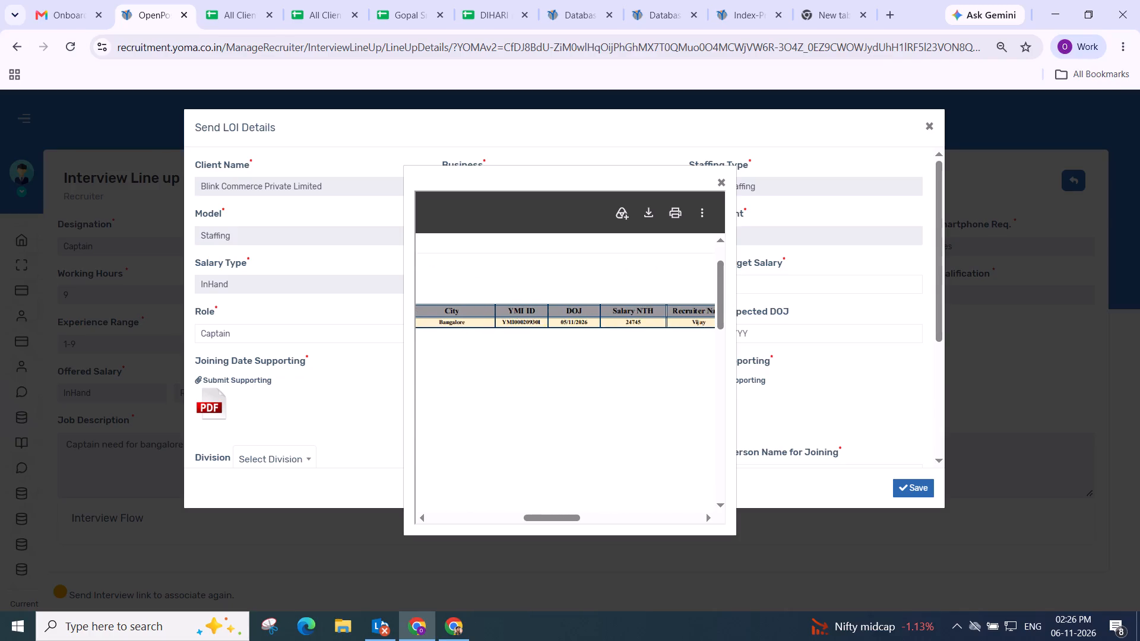
{"action": "scroll", "coordinate": [616, 329], "scroll_direction": "right", "scroll_amount": 3}
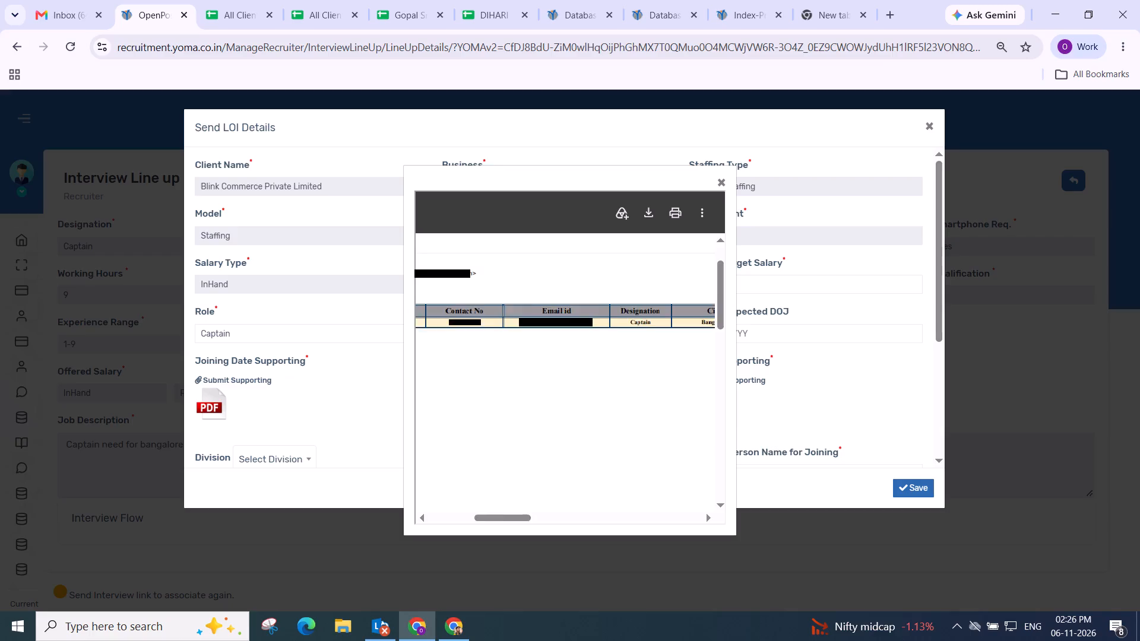
Copy the city Bangalore from the supporting PDF and enter it as the Joining Address in the LOI form.
{"action": "double_click", "coordinate": [573, 323]}
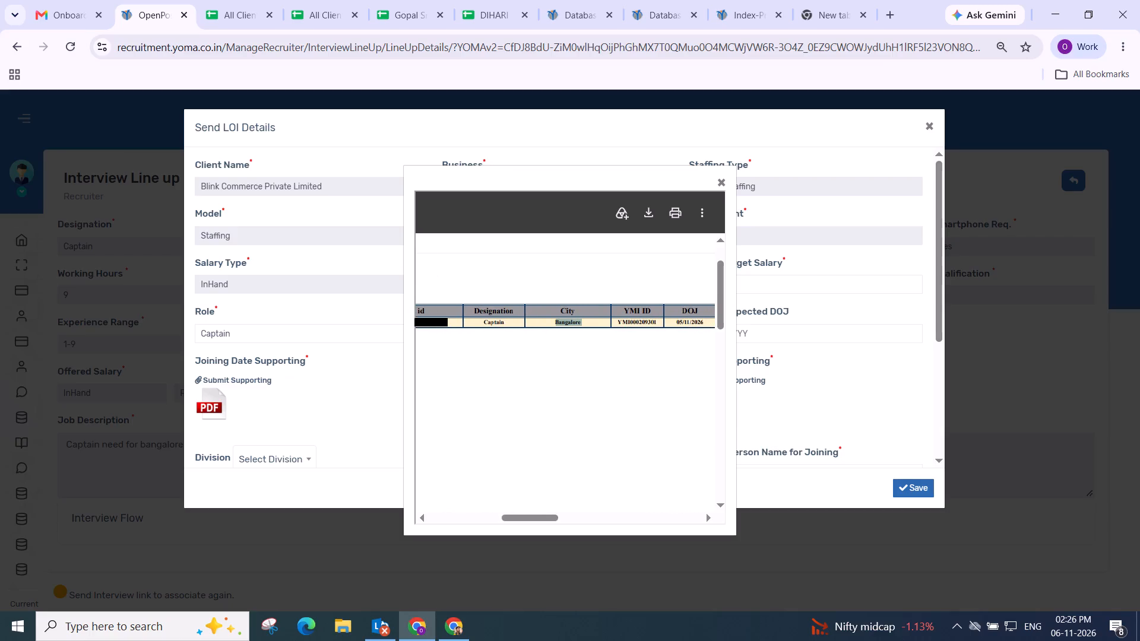
{"action": "key", "text": "ctrl+c"}
{"action": "scroll", "coordinate": [564, 347], "scroll_direction": "right", "scroll_amount": 7}
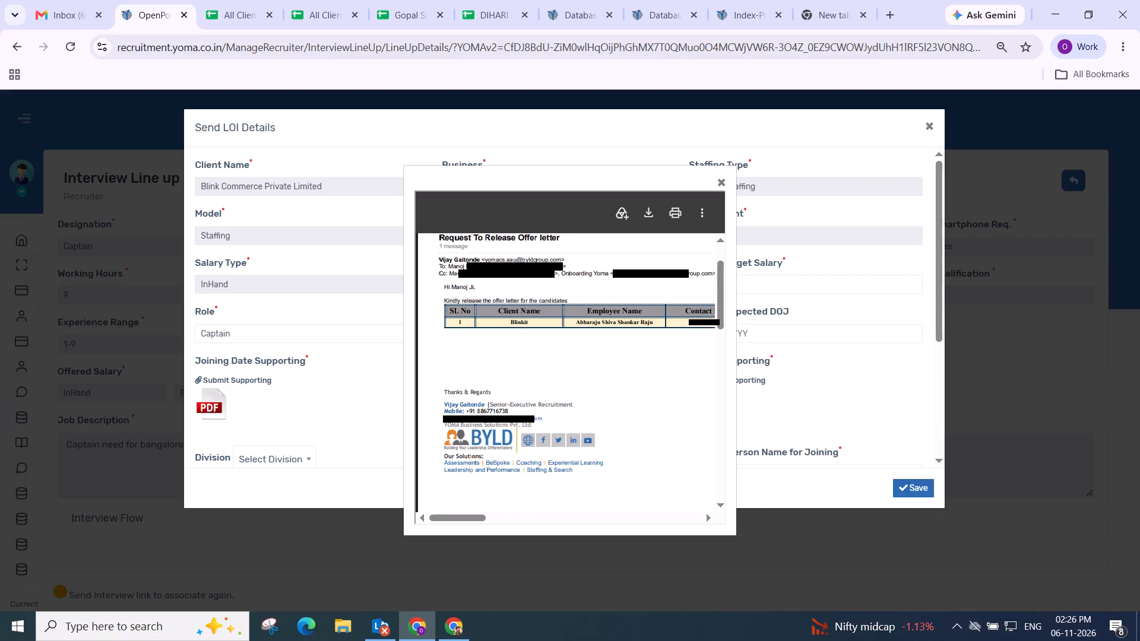
{"action": "scroll", "coordinate": [564, 347], "scroll_direction": "right", "scroll_amount": 1}
{"action": "left_click", "coordinate": [719, 185]}
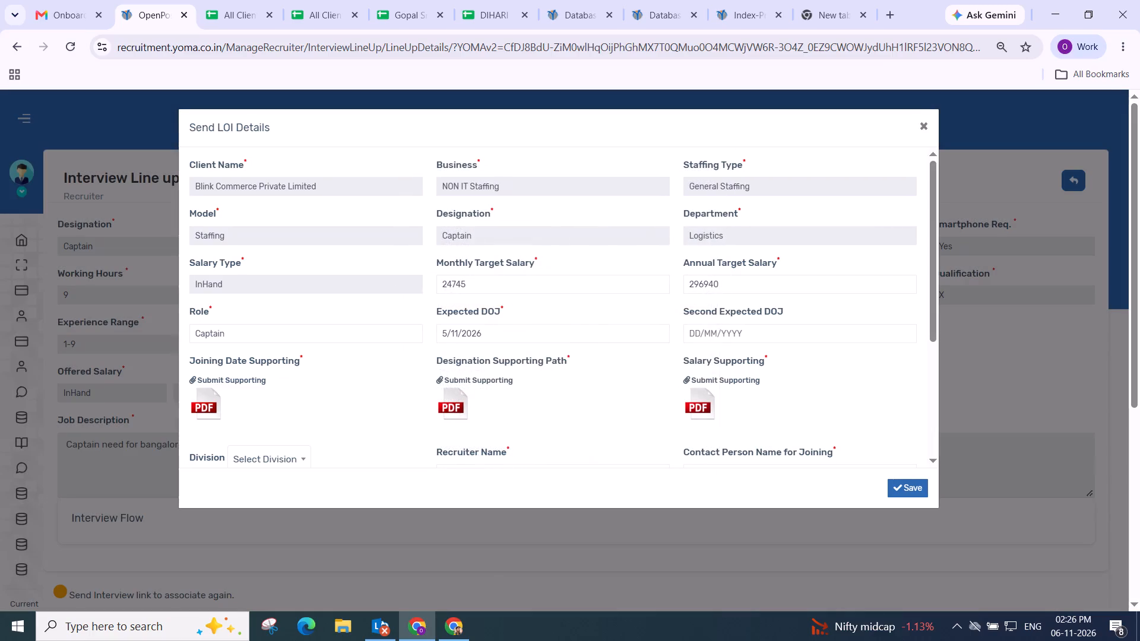
{"action": "scroll", "coordinate": [514, 395], "scroll_direction": "down", "scroll_amount": 3}
{"action": "scroll", "coordinate": [465, 324], "scroll_direction": "down", "scroll_amount": 1}
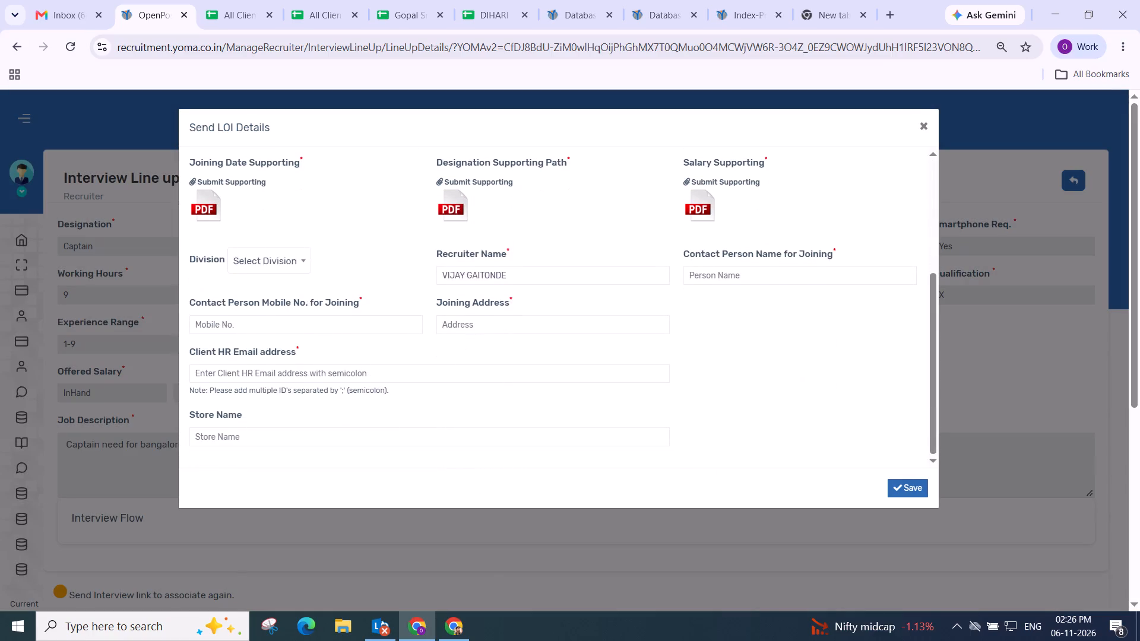
{"action": "left_click", "coordinate": [503, 320]}
{"action": "key", "text": "ctrl+v"}
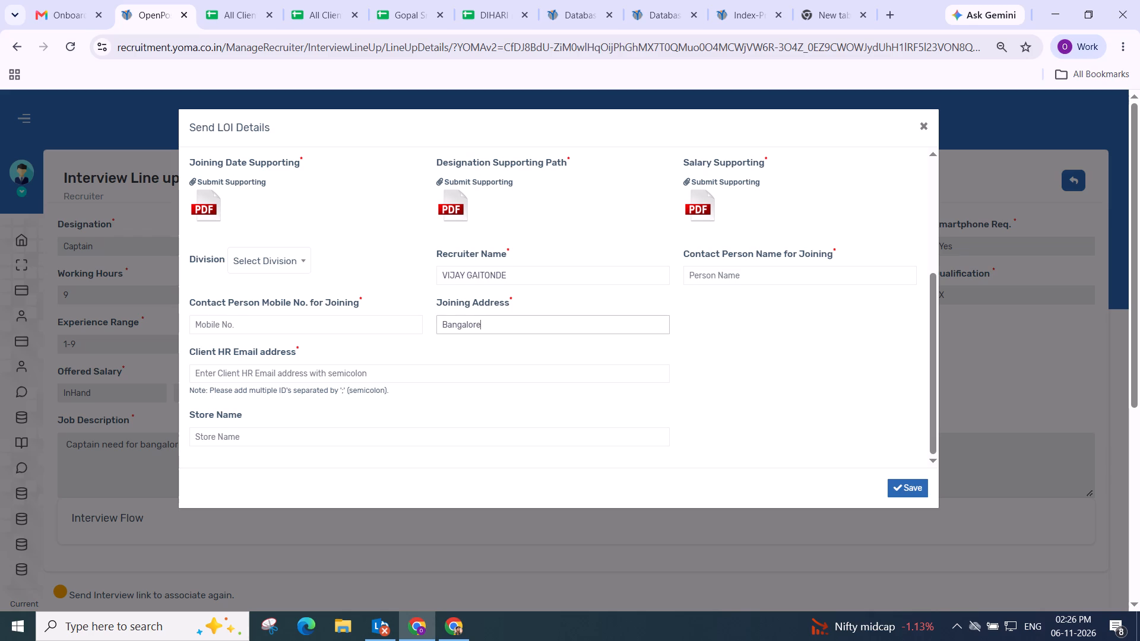
Search the All Source Client sheet of the All Clients Requisition (Onboarding) Tracker for the recruiter's full name copied from the LOI form.
{"action": "left_click_drag", "start_coordinate": [518, 278], "coordinate": [448, 288]}
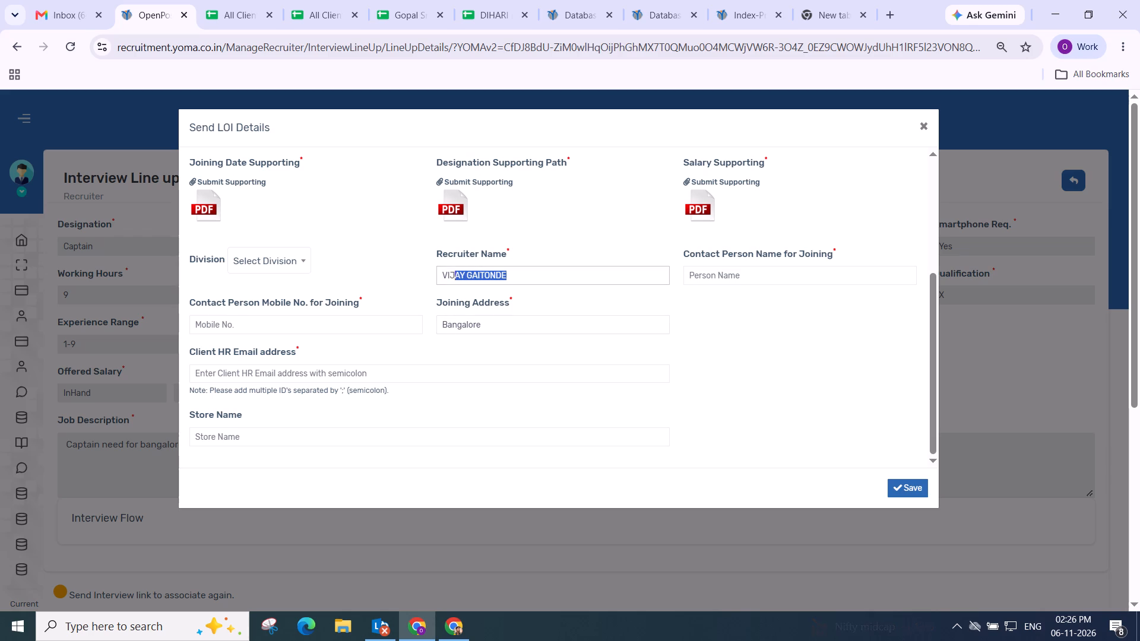
{"action": "left_click_drag", "start_coordinate": [448, 288], "coordinate": [444, 289]}
{"action": "key", "text": "ctrl+c"}
{"action": "left_click", "coordinate": [290, 15]}
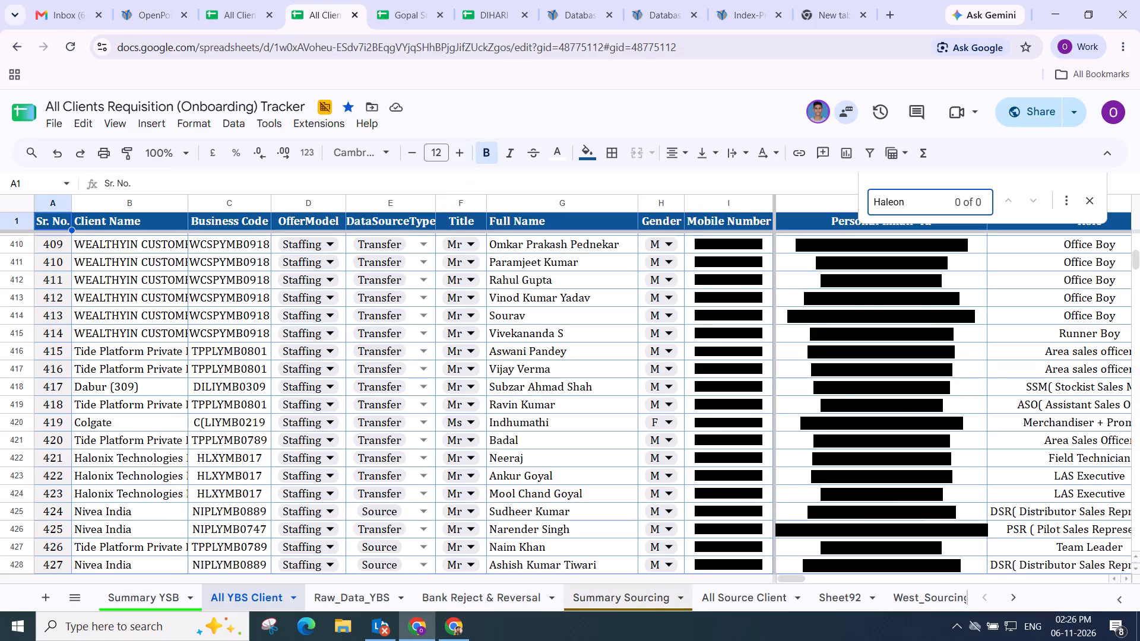
{"action": "left_click", "coordinate": [762, 602]}
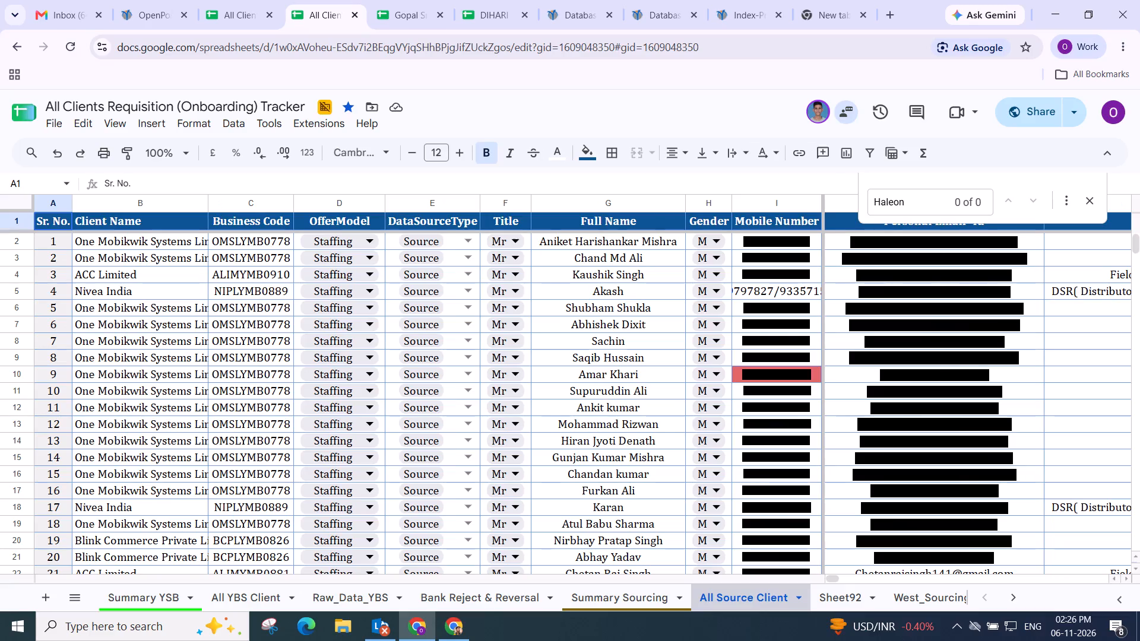
{"action": "key", "text": "ctrl+f"}
{"action": "key", "text": "ctrl+v"}
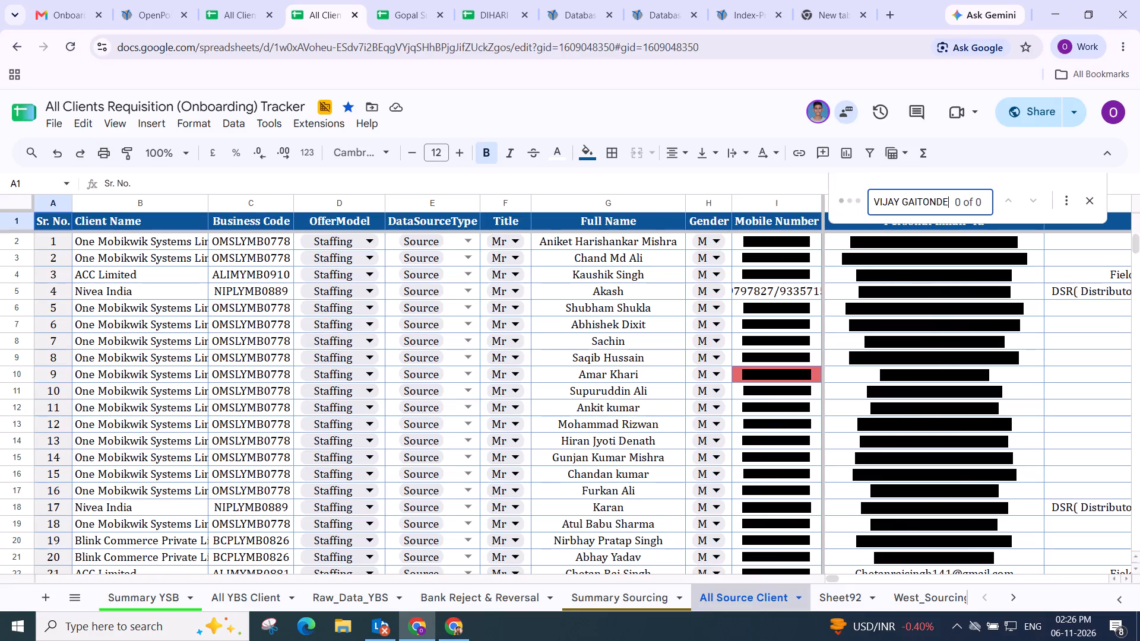
{"action": "key", "text": "Return"}
{"action": "key", "text": "Return"}
{"action": "key", "text": "Return"}
{"action": "key", "text": "Return"}
Shorten the tracker search to the recruiter's first name only.
{"action": "key", "text": "BackSpace"}
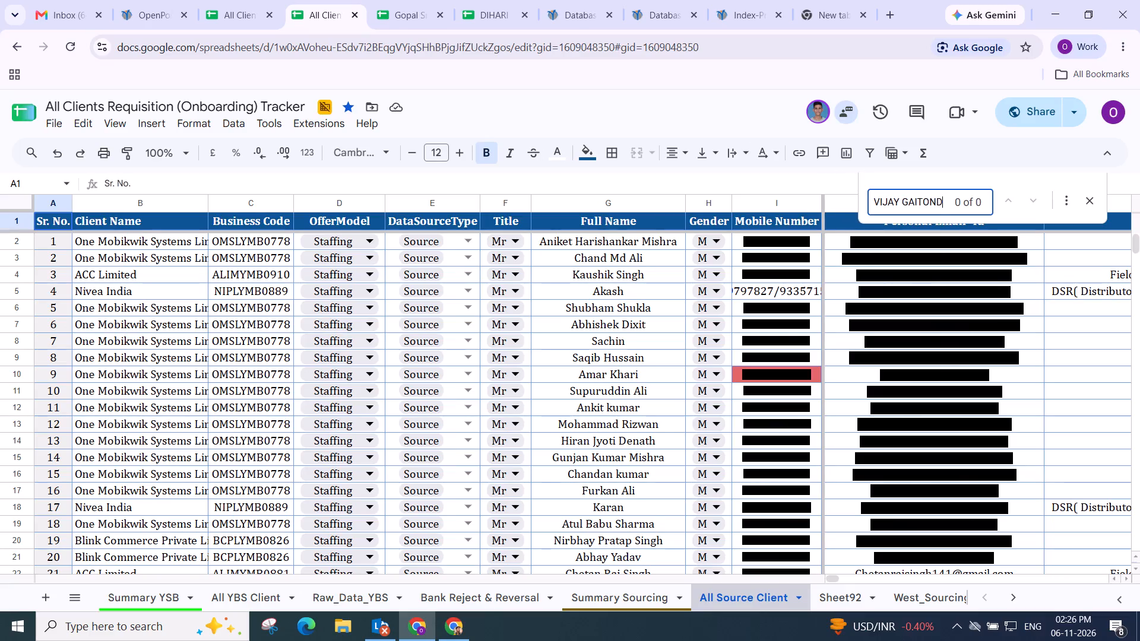
{"action": "key", "text": "BackSpace"}
{"action": "key", "text": "BackSpace"}
{"action": "key", "text": "BackSpace"}
{"action": "key", "text": "BackSpace"}
{"action": "key", "text": "BackSpace"}
{"action": "key", "text": "BackSpace"}
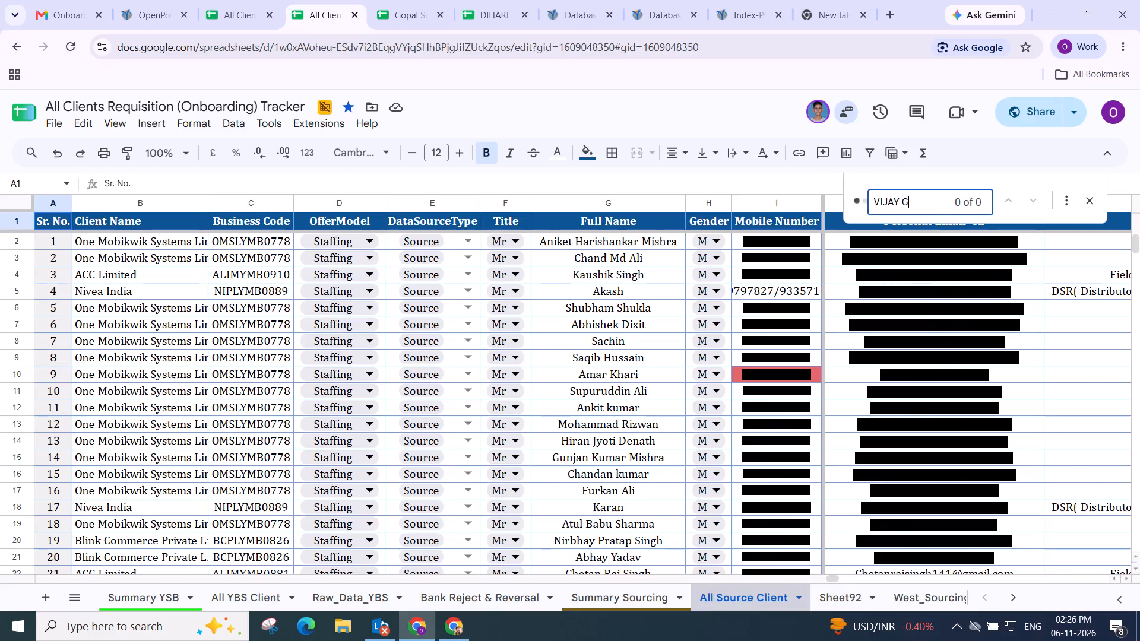
{"action": "key", "text": "BackSpace"}
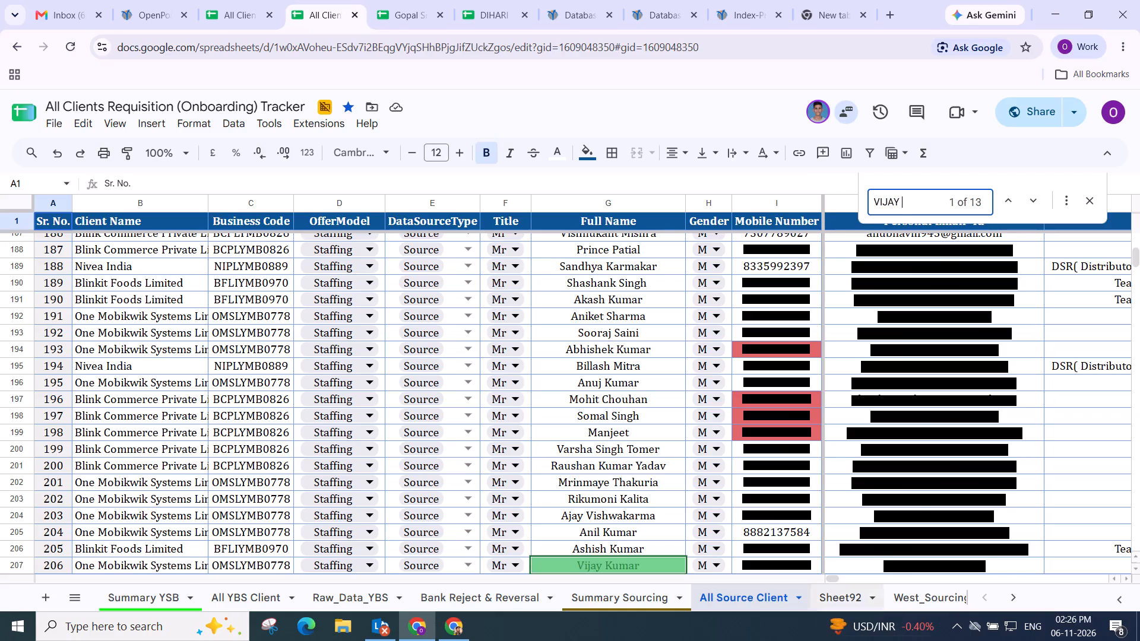
Look through the All Source Client sheet to locate the client HR email and reporting manager columns.
{"action": "scroll", "coordinate": [868, 523], "scroll_direction": "down", "scroll_amount": 3}
{"action": "scroll", "coordinate": [877, 445], "scroll_direction": "down", "scroll_amount": 5}
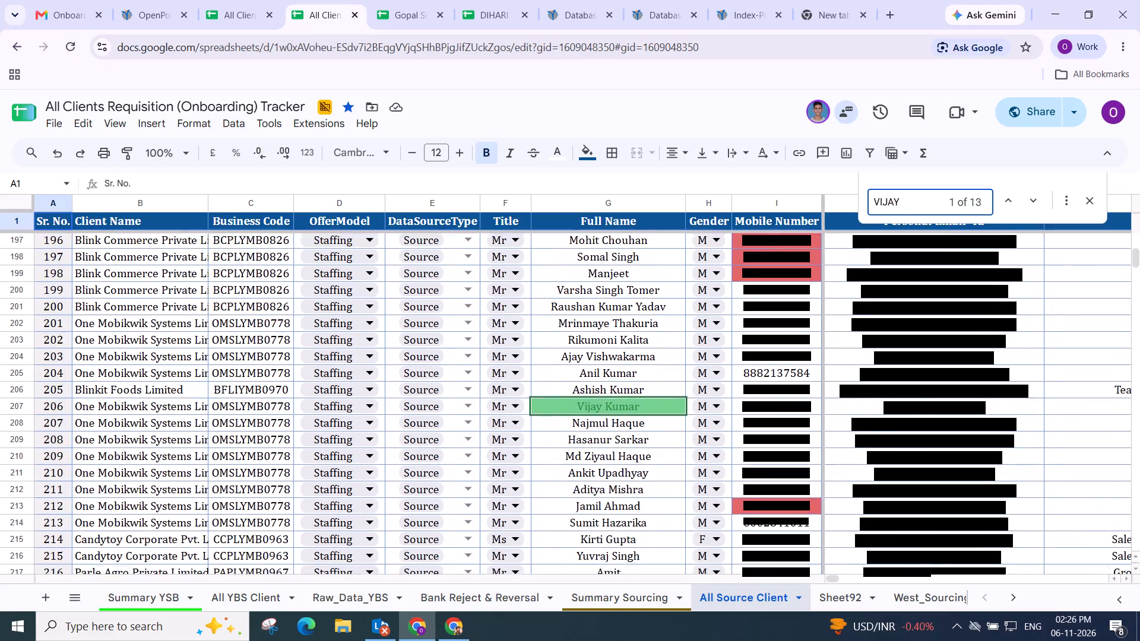
{"action": "scroll", "coordinate": [880, 437], "scroll_direction": "down", "scroll_amount": 17}
{"action": "scroll", "coordinate": [900, 453], "scroll_direction": "down", "scroll_amount": 6}
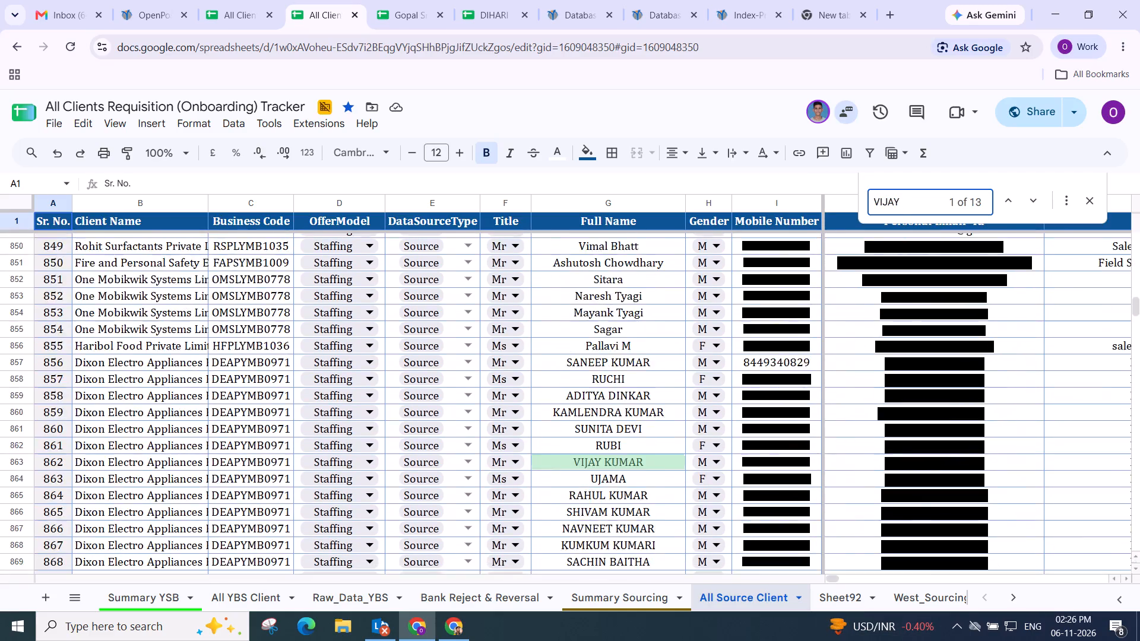
{"action": "scroll", "coordinate": [900, 453], "scroll_direction": "down", "scroll_amount": 17}
{"action": "scroll", "coordinate": [900, 453], "scroll_direction": "down", "scroll_amount": 5}
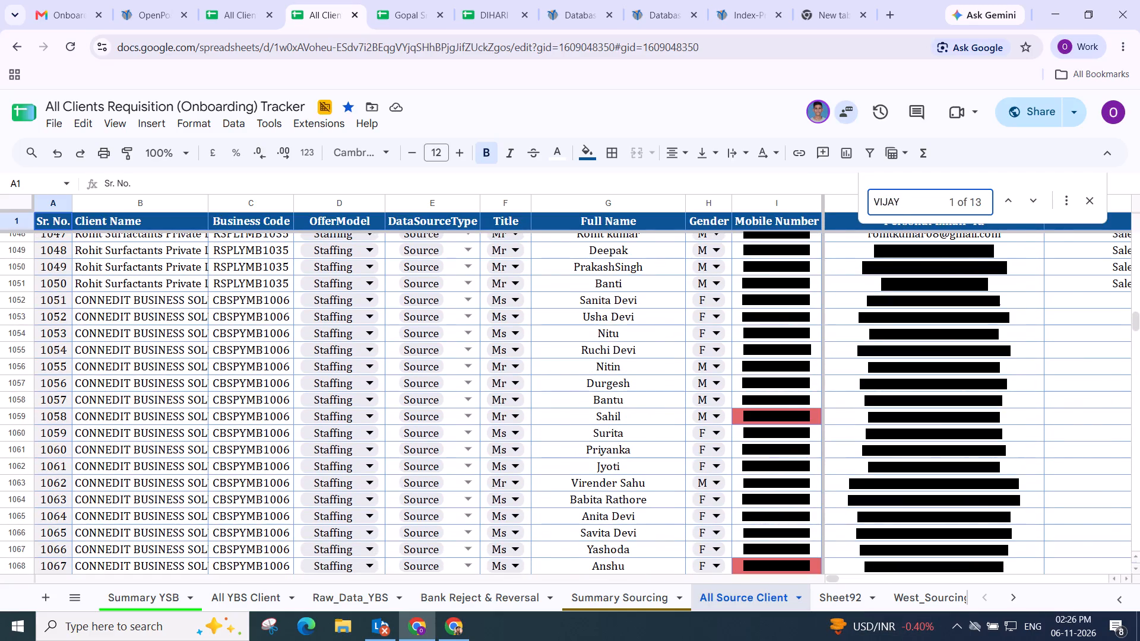
{"action": "scroll", "coordinate": [961, 431], "scroll_direction": "left", "scroll_amount": 20}
{"action": "scroll", "coordinate": [961, 431], "scroll_direction": "left", "scroll_amount": 3}
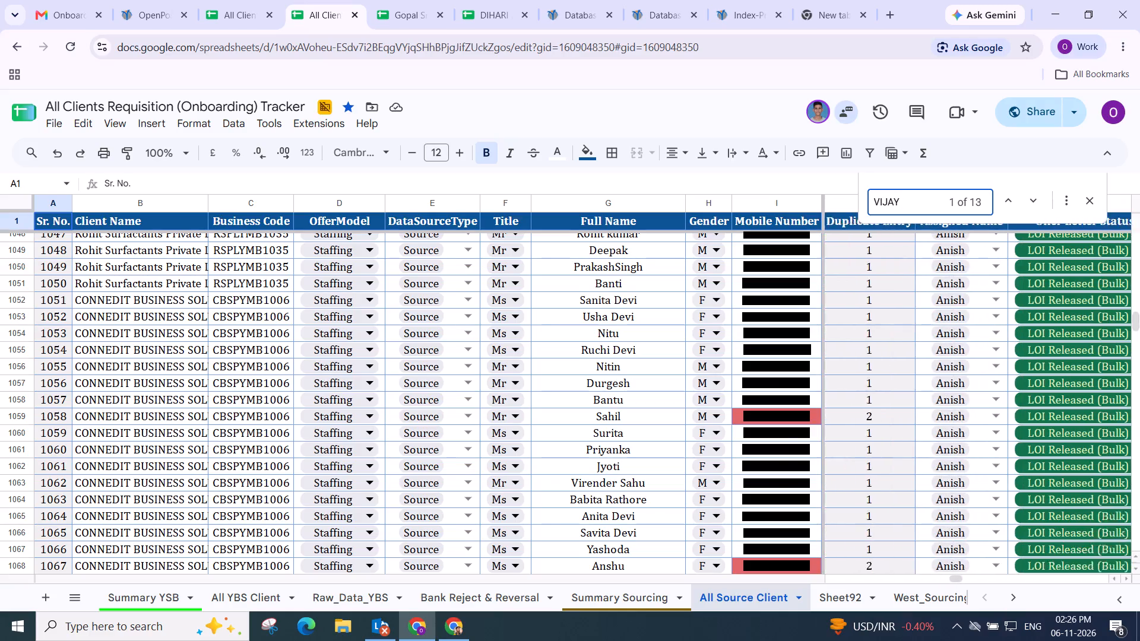
{"action": "scroll", "coordinate": [961, 431], "scroll_direction": "left", "scroll_amount": 6}
{"action": "scroll", "coordinate": [961, 431], "scroll_direction": "right", "scroll_amount": 12}
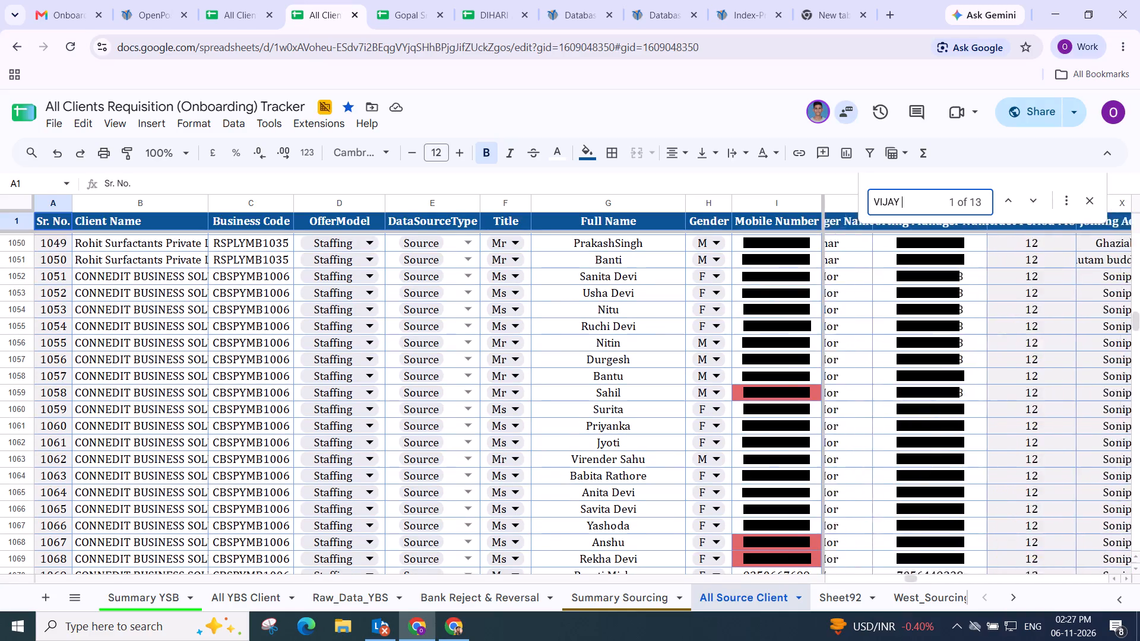
{"action": "scroll", "coordinate": [961, 431], "scroll_direction": "right", "scroll_amount": 3}
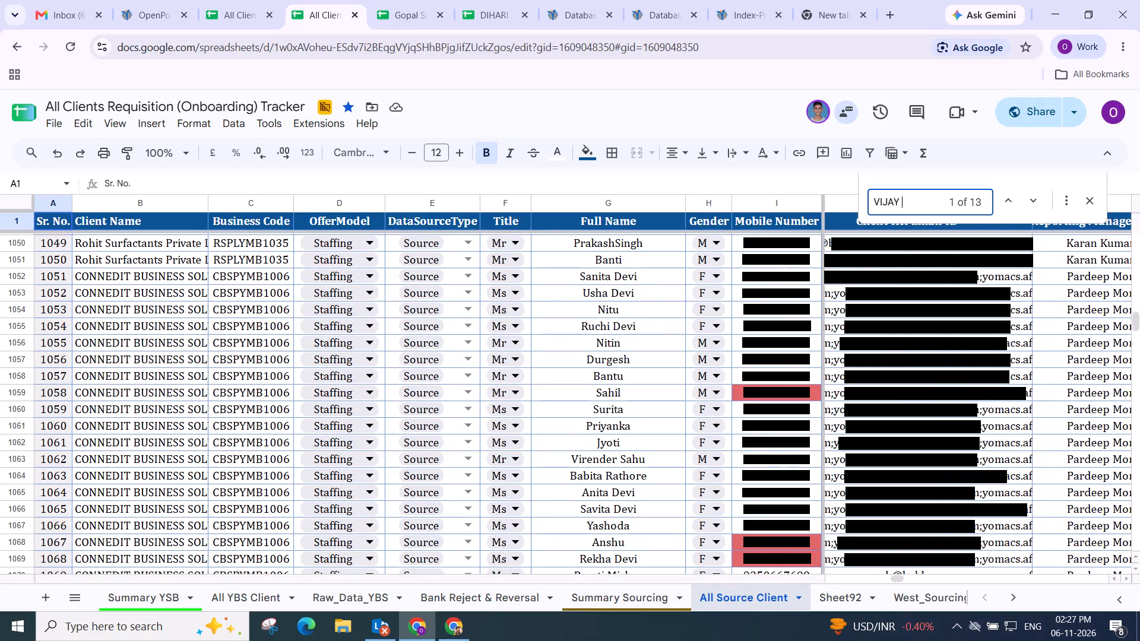
{"action": "scroll", "coordinate": [961, 431], "scroll_direction": "left", "scroll_amount": 1}
Look through the All Source Client sheet for Blink Commerce rows whose reporting manager matches the recruiter's first name.
{"action": "scroll", "coordinate": [961, 431], "scroll_direction": "down", "scroll_amount": 2}
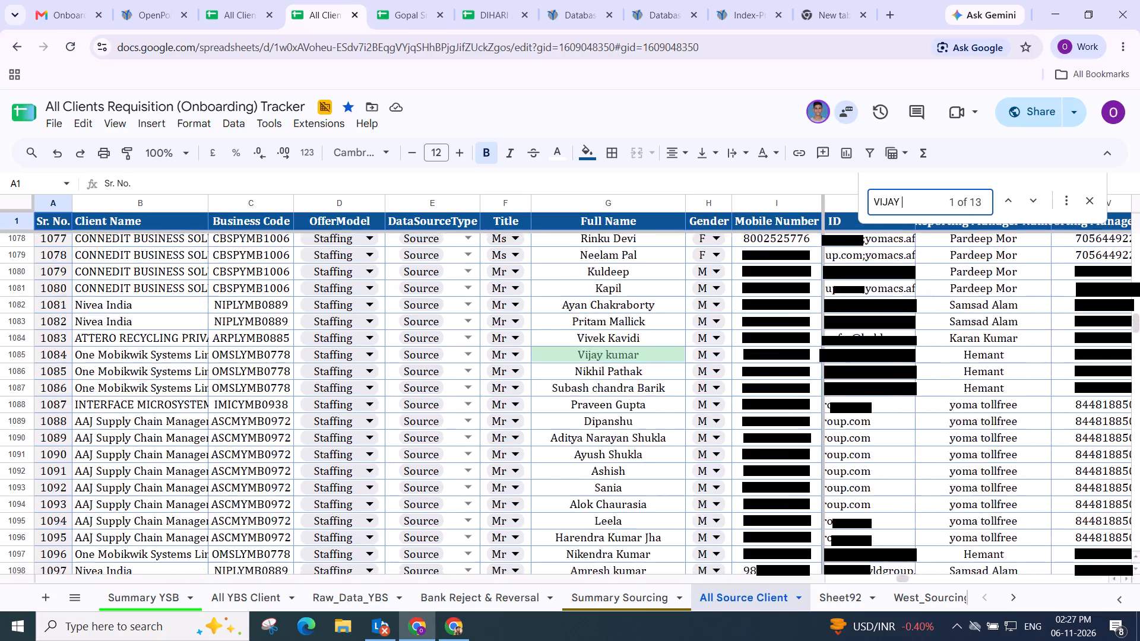
{"action": "scroll", "coordinate": [961, 431], "scroll_direction": "down", "scroll_amount": 19}
{"action": "scroll", "coordinate": [961, 431], "scroll_direction": "down", "scroll_amount": 4}
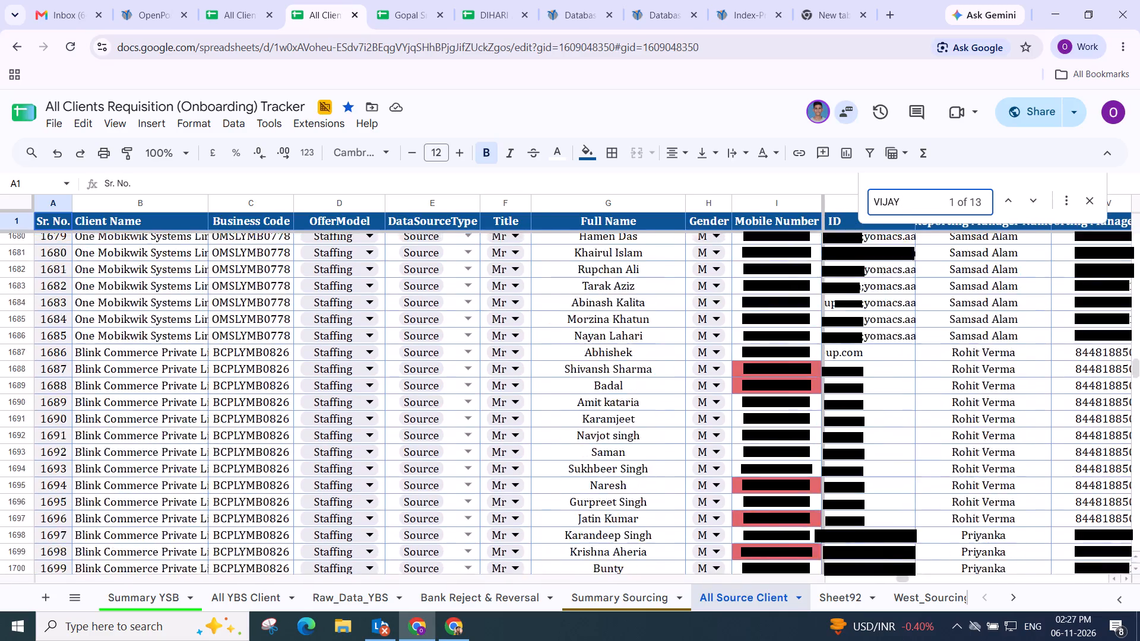
{"action": "scroll", "coordinate": [961, 431], "scroll_direction": "down", "scroll_amount": 19}
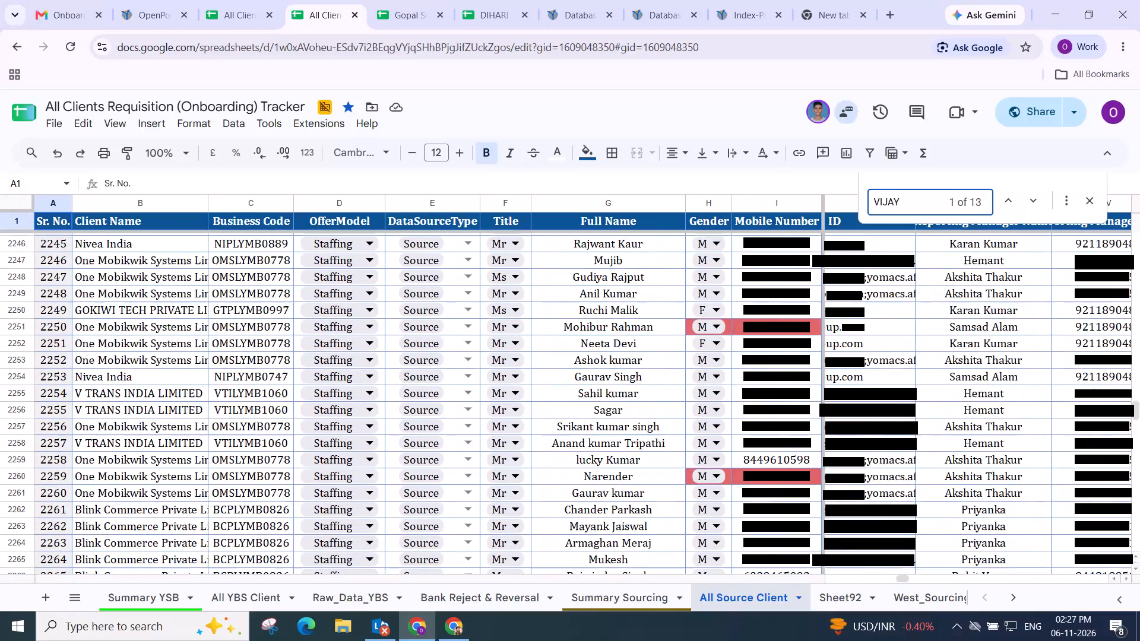
{"action": "scroll", "coordinate": [961, 431], "scroll_direction": "down", "scroll_amount": 17}
{"action": "scroll", "coordinate": [961, 431], "scroll_direction": "down", "scroll_amount": 6}
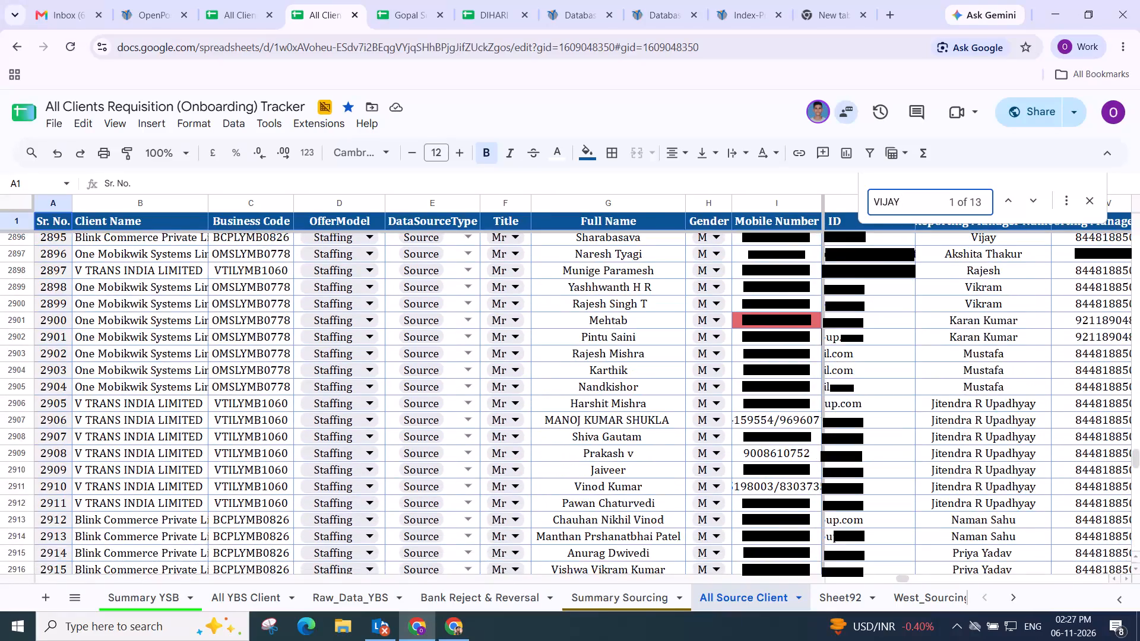
{"action": "scroll", "coordinate": [961, 431], "scroll_direction": "down", "scroll_amount": 19}
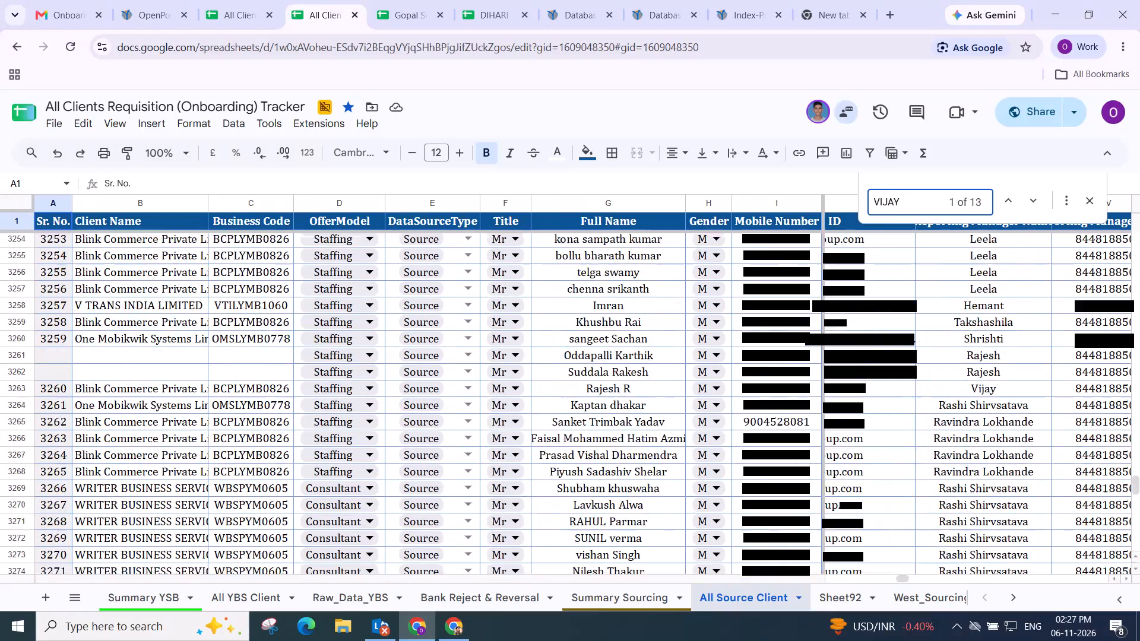
{"action": "scroll", "coordinate": [961, 431], "scroll_direction": "down", "scroll_amount": 10}
{"action": "scroll", "coordinate": [961, 431], "scroll_direction": "up", "scroll_amount": 3}
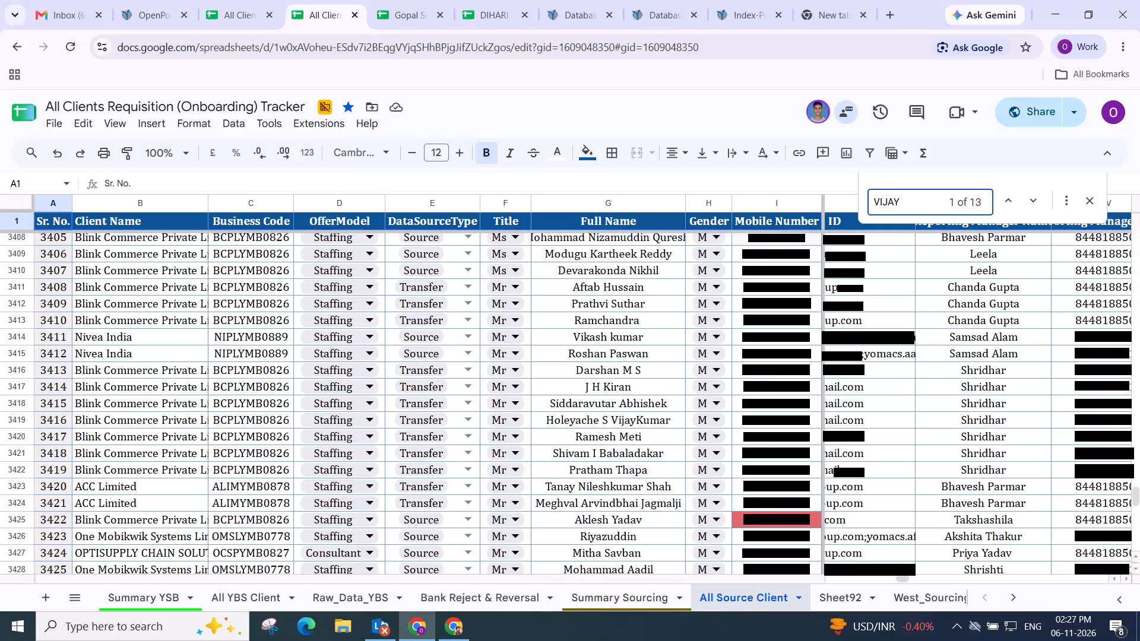
{"action": "scroll", "coordinate": [961, 431], "scroll_direction": "up", "scroll_amount": 5}
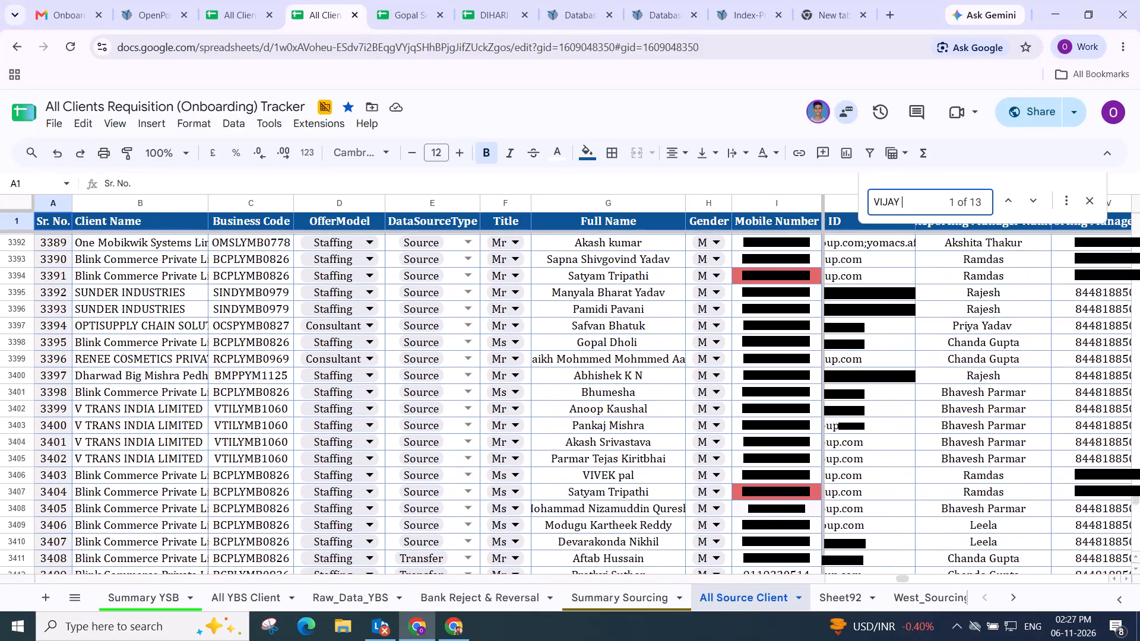
{"action": "scroll", "coordinate": [950, 402], "scroll_direction": "up", "scroll_amount": 6}
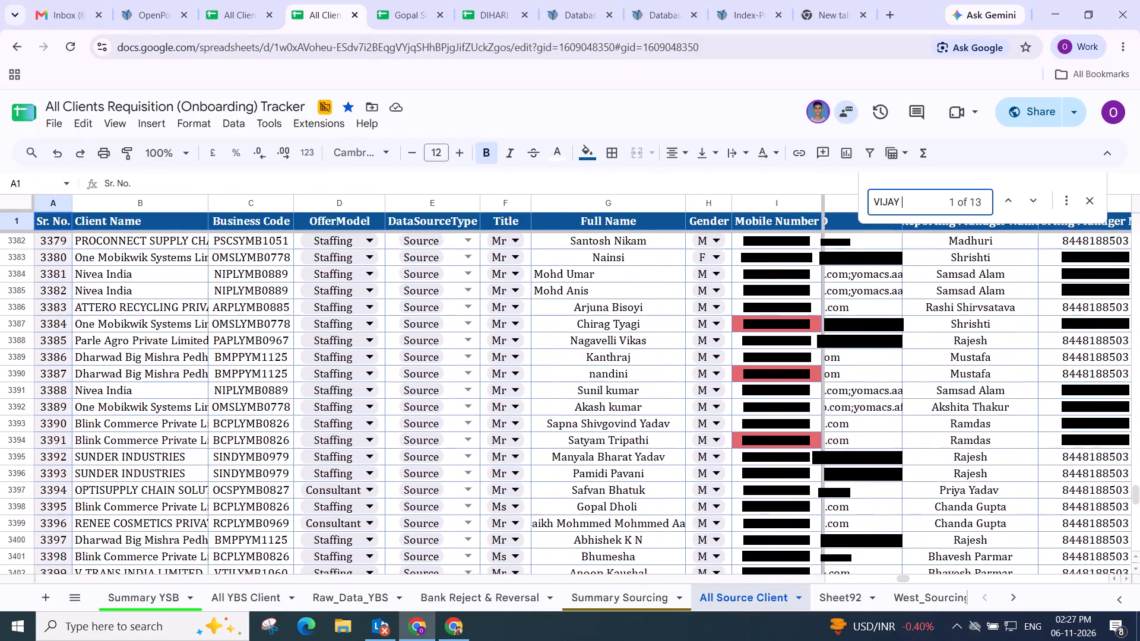
{"action": "scroll", "coordinate": [946, 390], "scroll_direction": "up", "scroll_amount": 6}
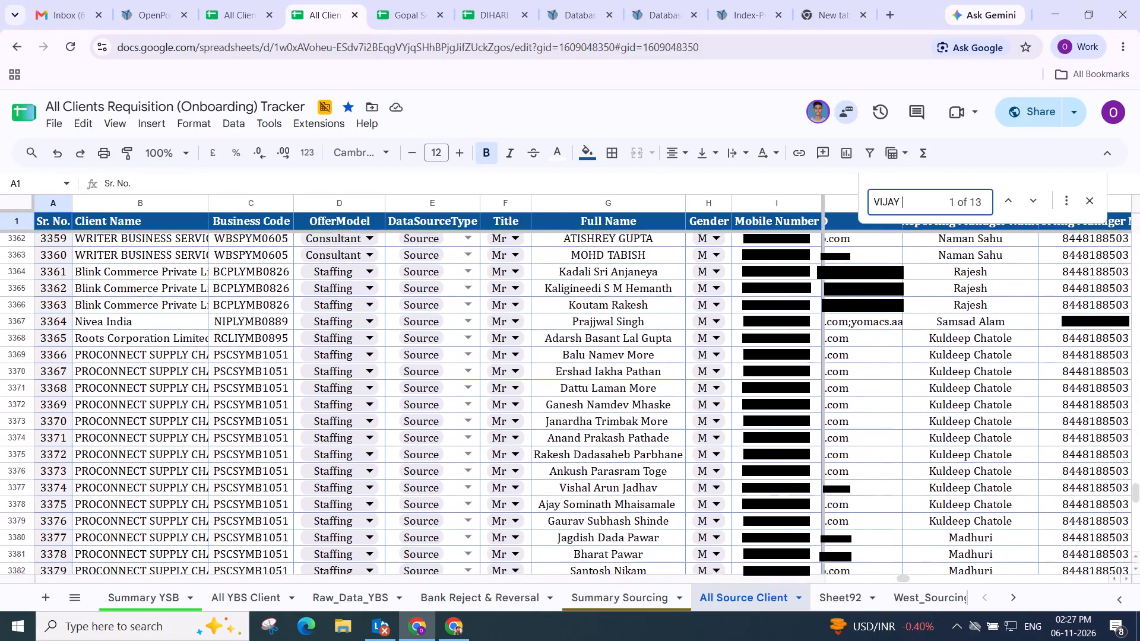
{"action": "scroll", "coordinate": [946, 390], "scroll_direction": "up", "scroll_amount": 6}
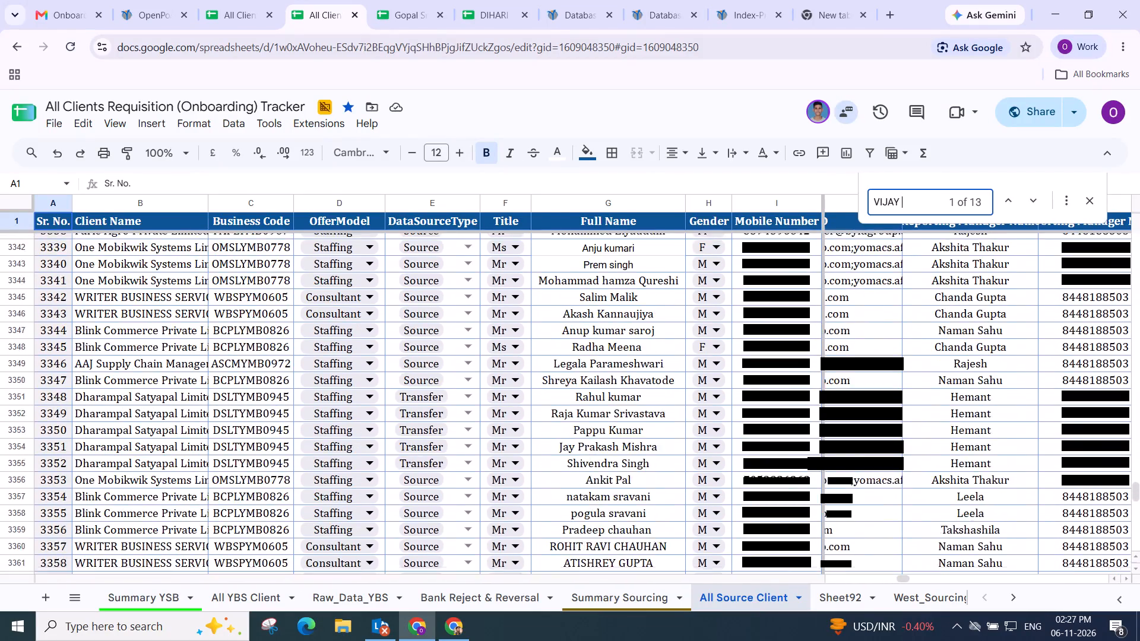
{"action": "scroll", "coordinate": [946, 390], "scroll_direction": "up", "scroll_amount": 10}
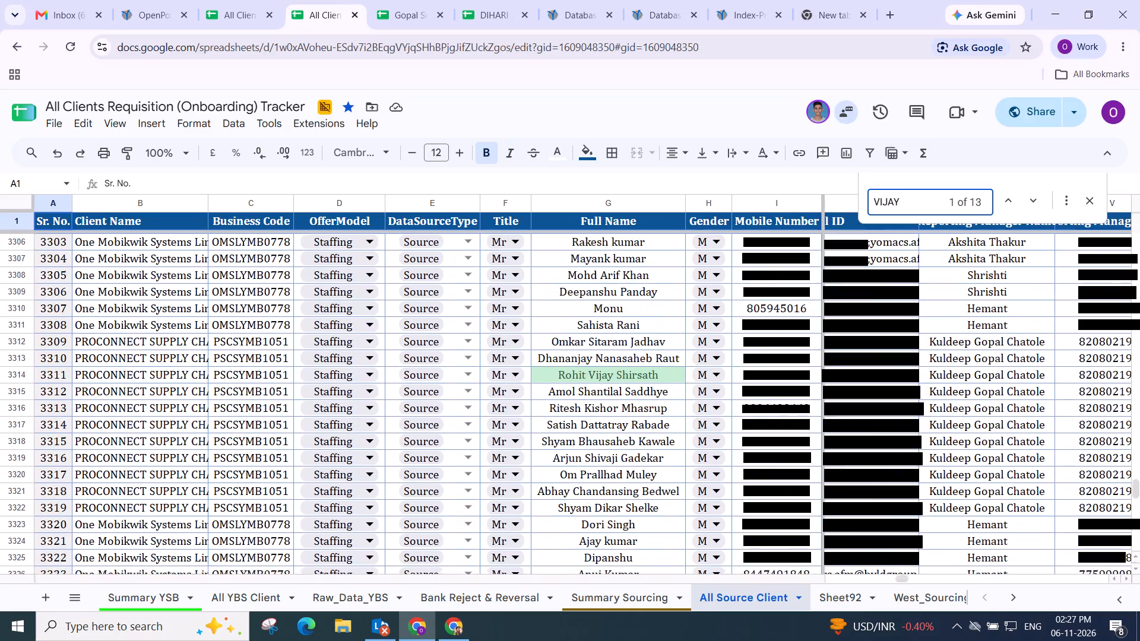
{"action": "scroll", "coordinate": [936, 389], "scroll_direction": "up", "scroll_amount": 8}
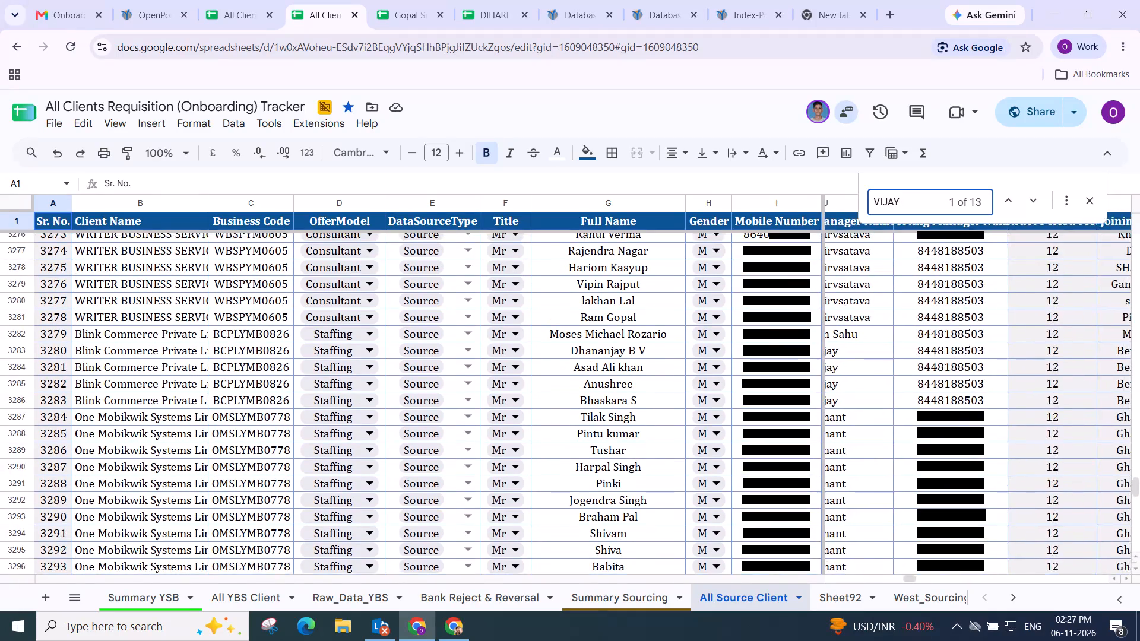
Copy the client HR email from a Blink Commerce row under that reporting manager into the LOI form's Client HR Email address.
{"action": "scroll", "coordinate": [936, 389], "scroll_direction": "right", "scroll_amount": 5}
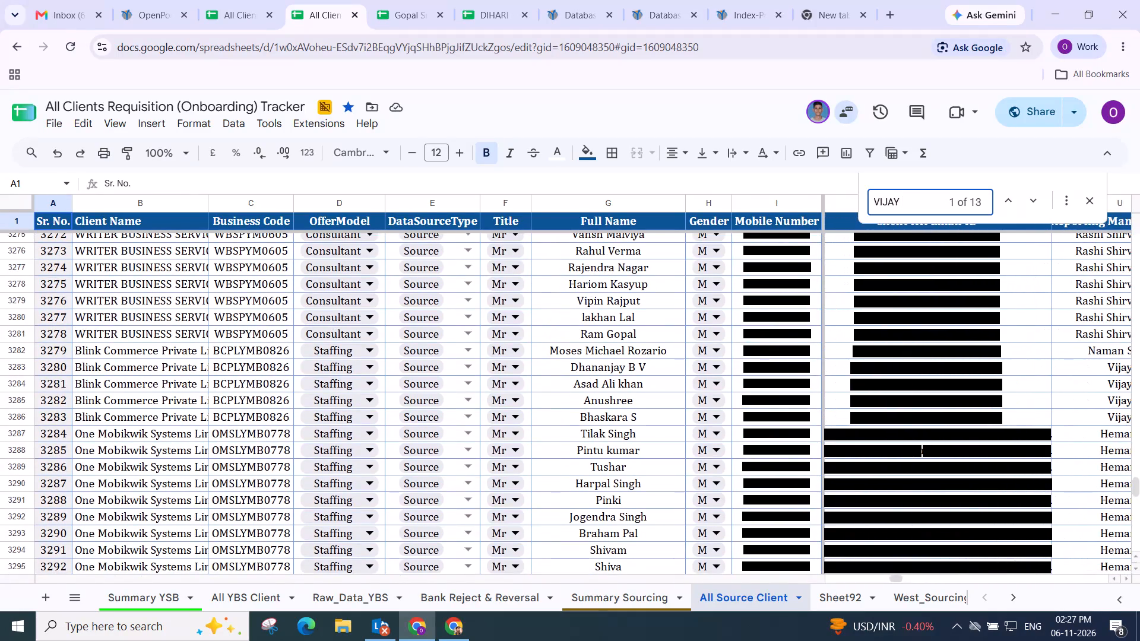
{"action": "left_click", "coordinate": [907, 366]}
{"action": "left_click", "coordinate": [907, 366], "text": "ctrl"}
{"action": "left_click", "coordinate": [894, 372]}
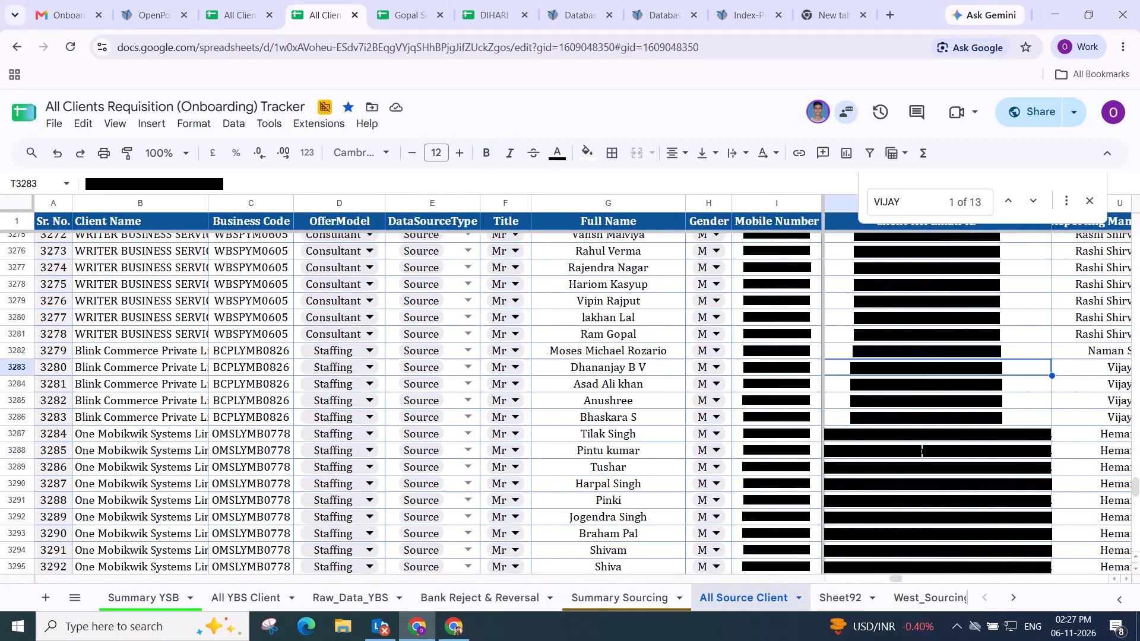
{"action": "key", "text": "ctrl+c"}
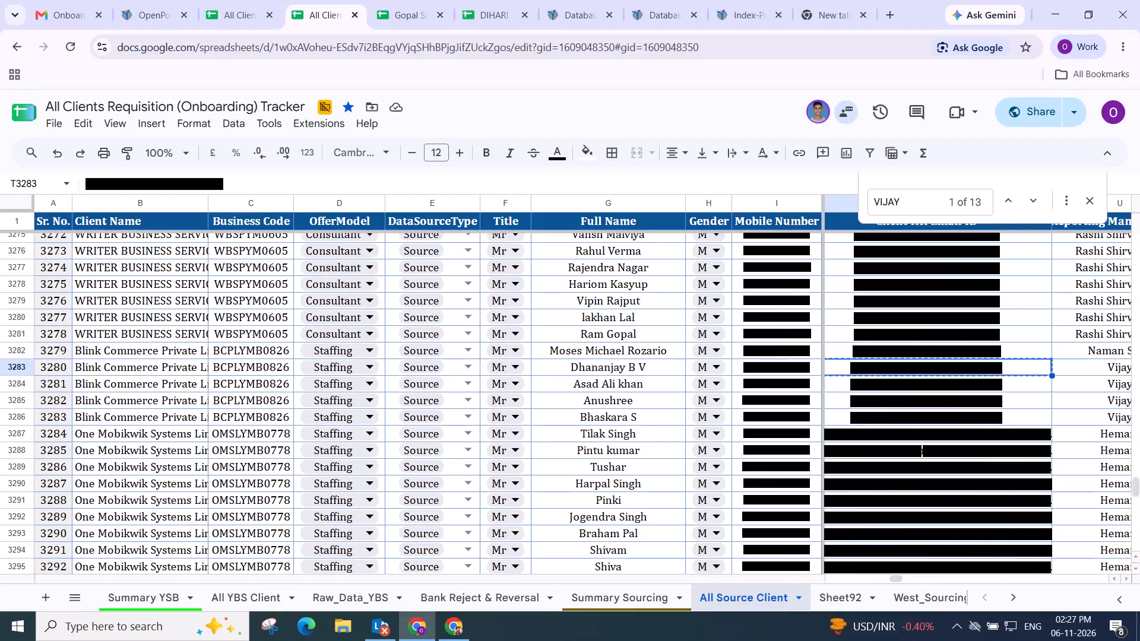
{"action": "left_click", "coordinate": [148, 15]}
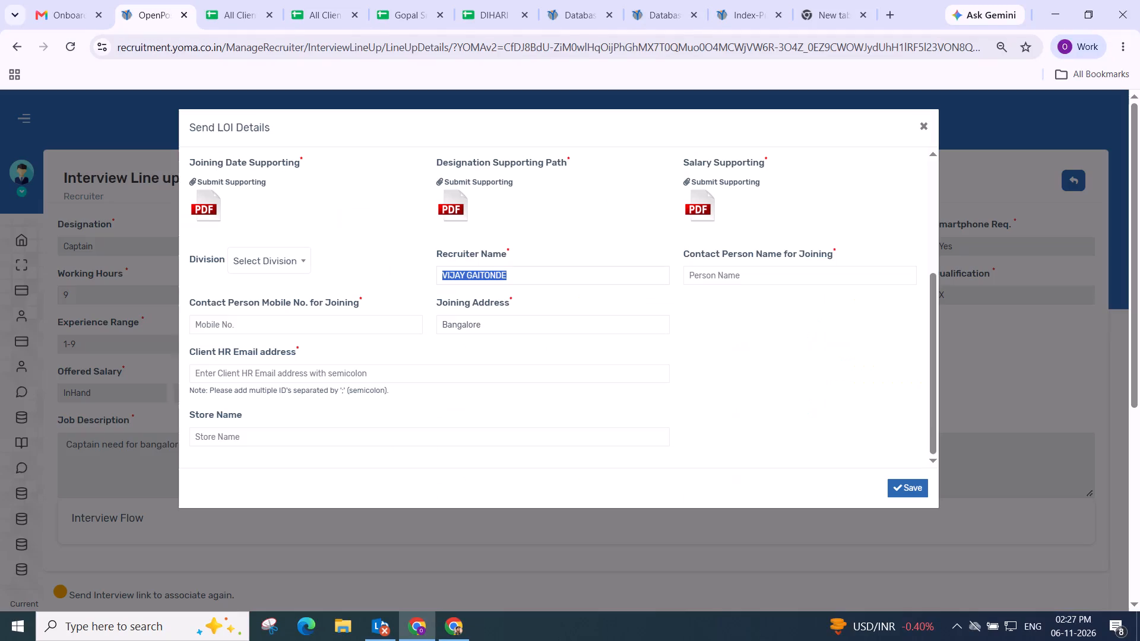
{"action": "left_click", "coordinate": [248, 373]}
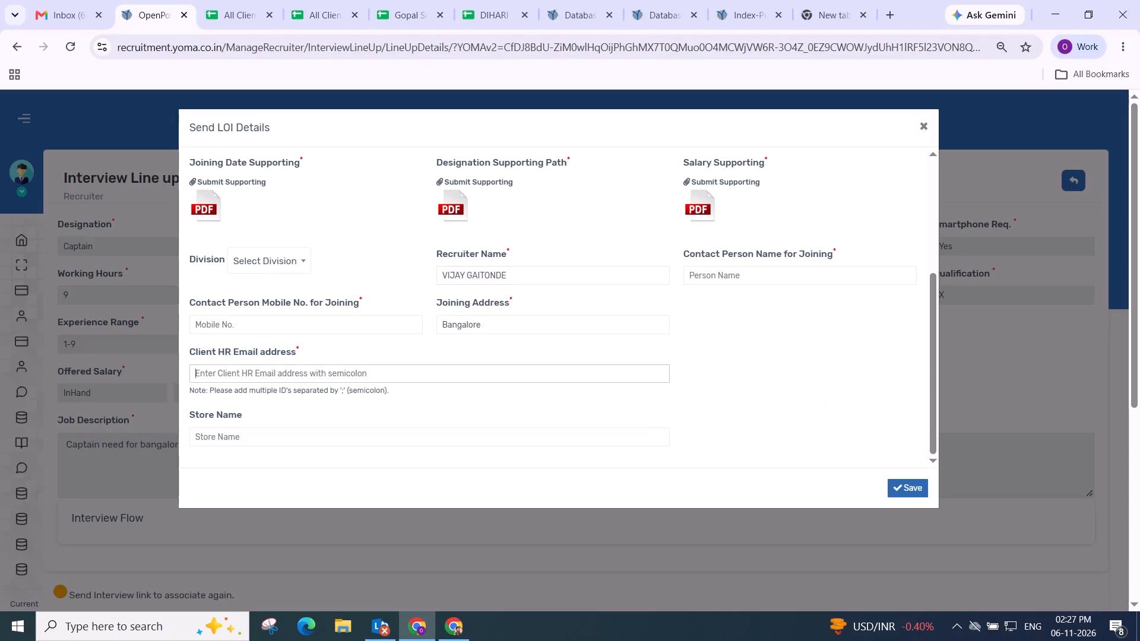
{"action": "key", "text": "ctrl+v"}
Enter the joining contact person's mobile number and copy the recruiter's name into Contact Person Name for Joining.
{"action": "left_click", "coordinate": [229, 322]}
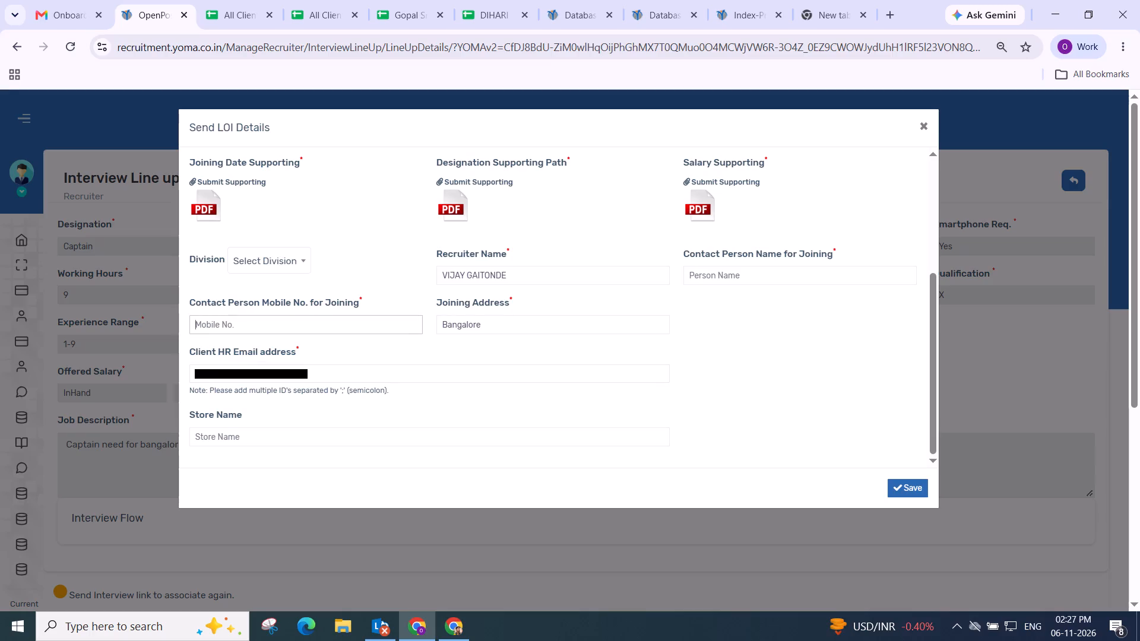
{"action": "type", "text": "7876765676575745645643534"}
{"action": "triple_click", "coordinate": [465, 281]}
{"action": "left_click", "coordinate": [465, 281]}
{"action": "key", "text": "ctrl+c"}
{"action": "left_click", "coordinate": [683, 282]}
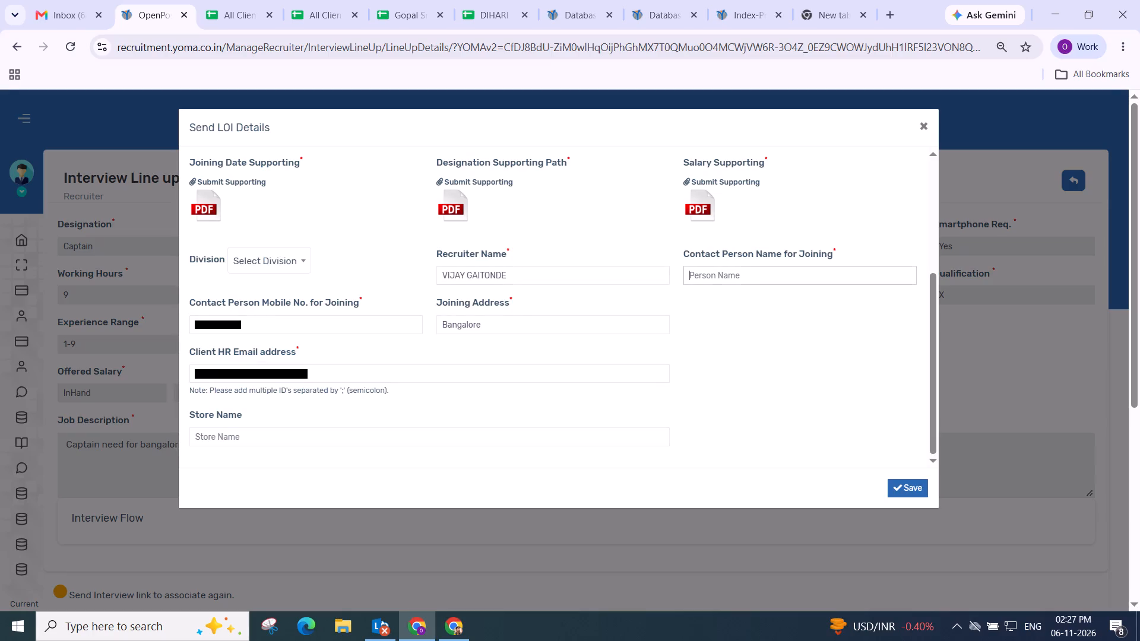
{"action": "key", "text": "ctrl+v"}
Save the completed LOI details to send the letter to the candidate.
{"action": "scroll", "coordinate": [562, 341], "scroll_direction": "down", "scroll_amount": 2}
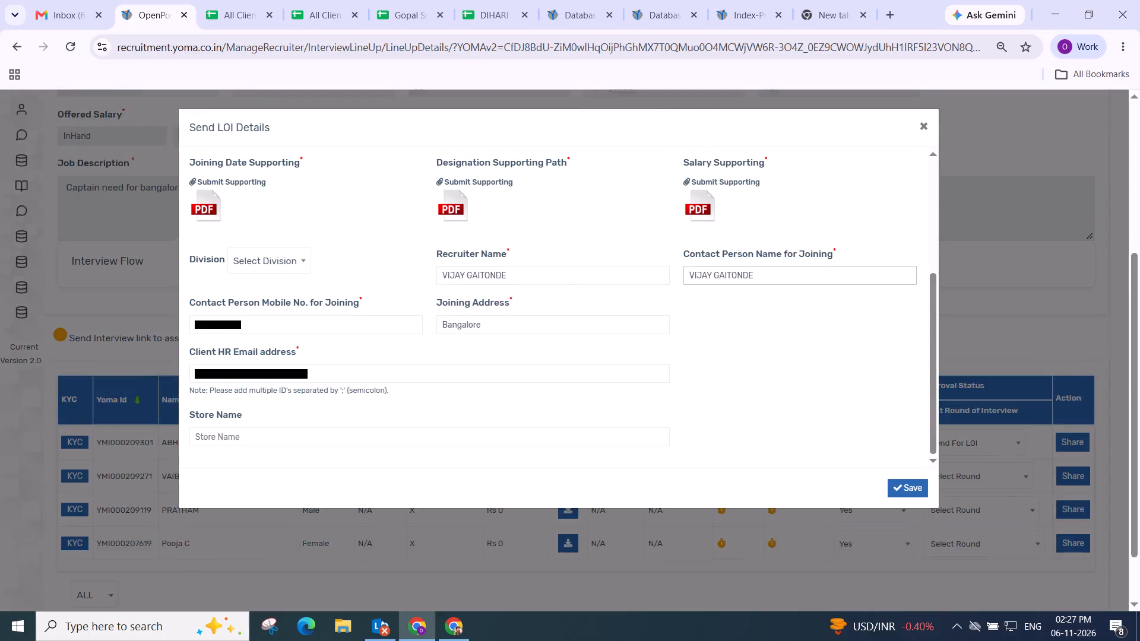
{"action": "scroll", "coordinate": [584, 337], "scroll_direction": "up", "scroll_amount": 3}
{"action": "scroll", "coordinate": [837, 427], "scroll_direction": "down", "scroll_amount": 2}
{"action": "left_click", "coordinate": [900, 488]}
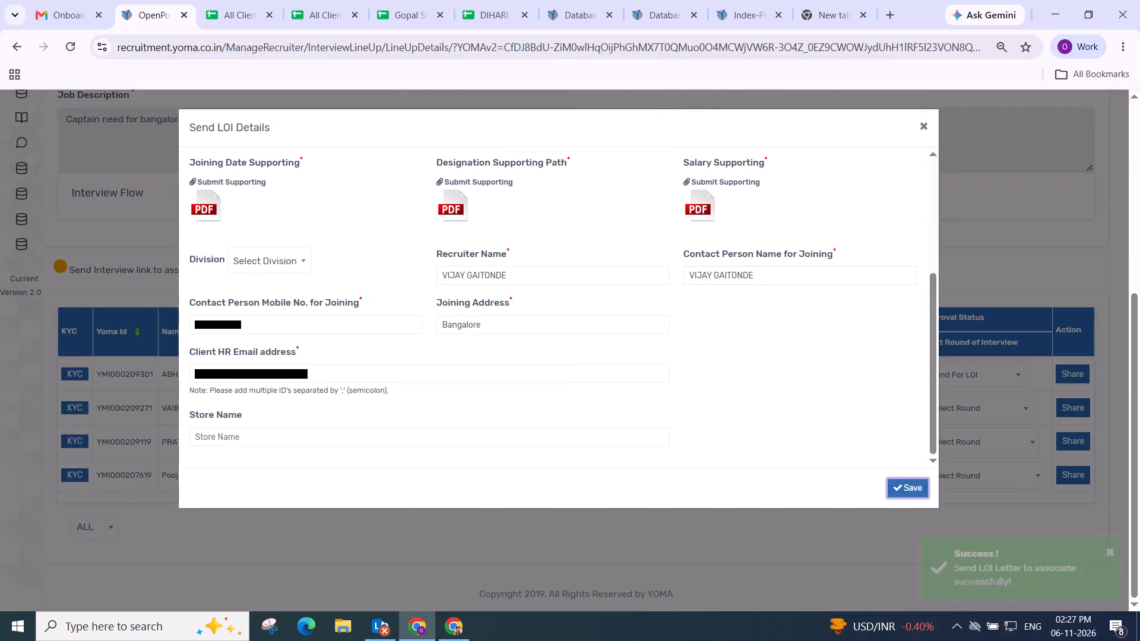
Set the first remaining candidate's next interview round to Send For LOI and open their Send LOI Details form.
{"action": "scroll", "coordinate": [507, 342], "scroll_direction": "up", "scroll_amount": 2}
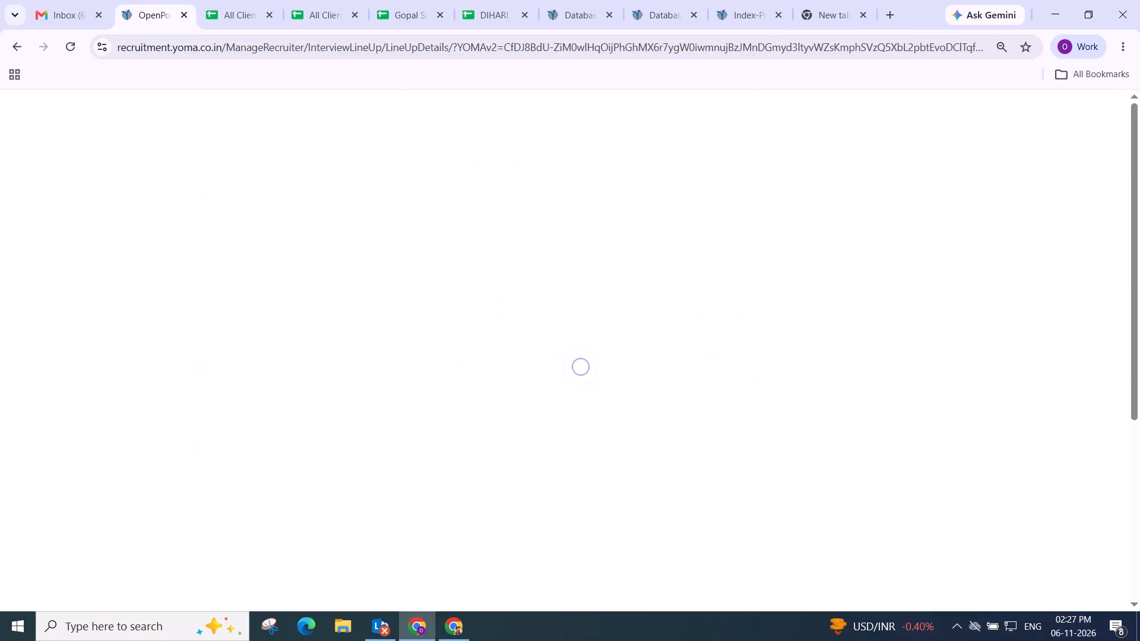
{"action": "scroll", "coordinate": [507, 342], "scroll_direction": "down", "scroll_amount": 12}
{"action": "left_click", "coordinate": [933, 402]}
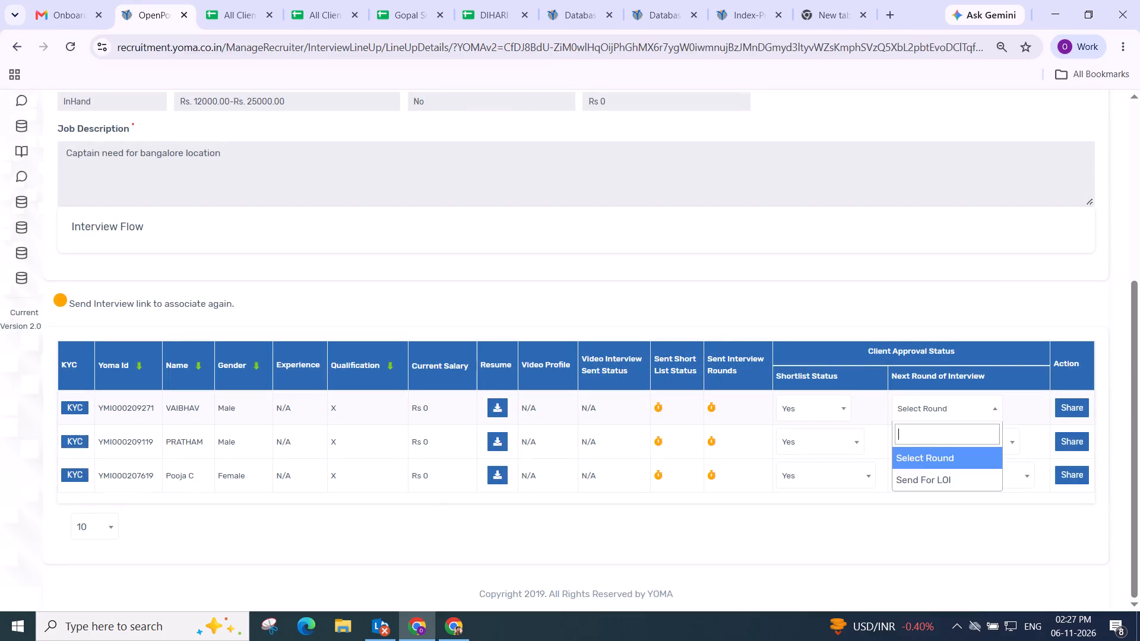
{"action": "left_click", "coordinate": [924, 477]}
{"action": "left_click", "coordinate": [1065, 406]}
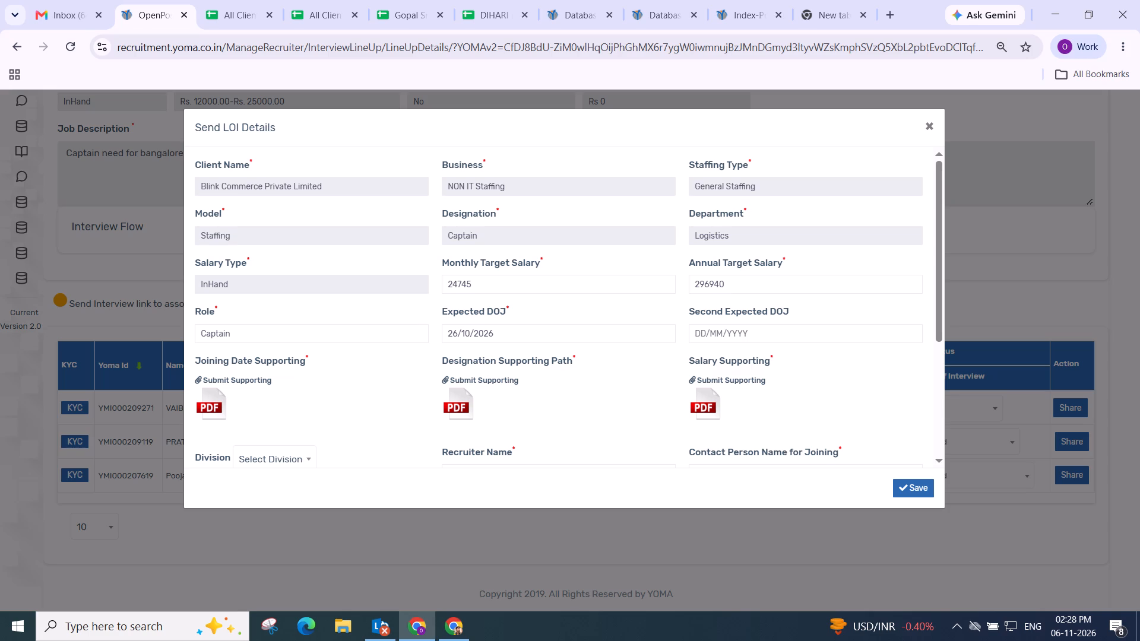
Enter the contact person's mobile number for joining in this candidate's LOI form.
{"action": "scroll", "coordinate": [477, 357], "scroll_direction": "down", "scroll_amount": 3}
{"action": "scroll", "coordinate": [477, 357], "scroll_direction": "up", "scroll_amount": 3}
{"action": "scroll", "coordinate": [480, 350], "scroll_direction": "down", "scroll_amount": 4}
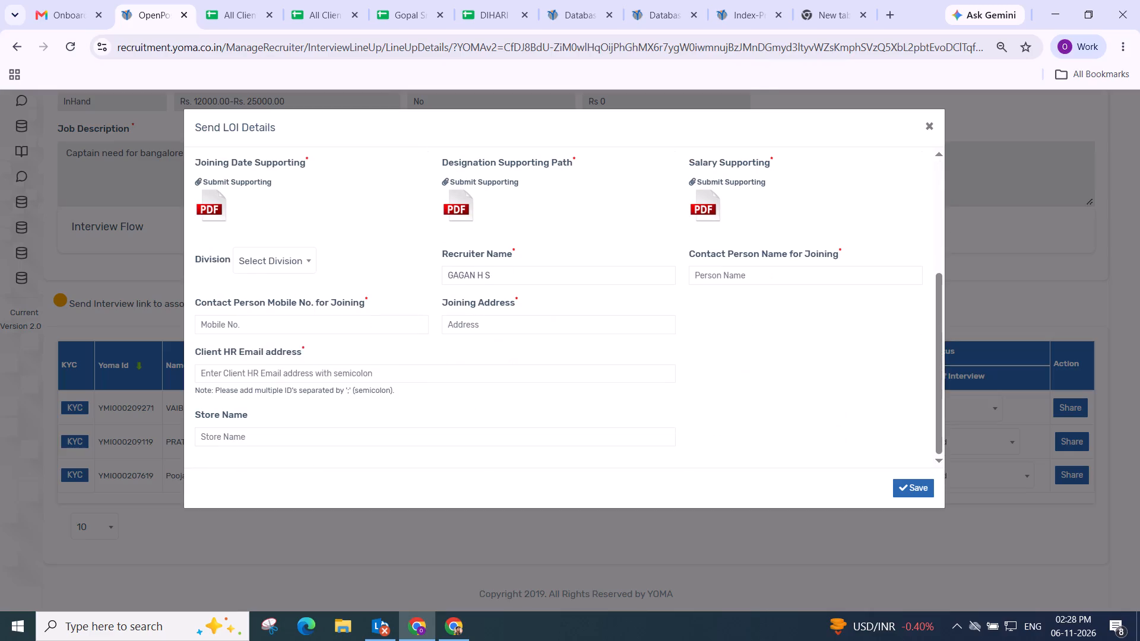
{"action": "left_click", "coordinate": [226, 323]}
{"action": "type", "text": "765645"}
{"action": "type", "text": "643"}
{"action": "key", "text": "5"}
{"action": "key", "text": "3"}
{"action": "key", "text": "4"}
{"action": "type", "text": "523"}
Open the designation supporting PDF and examine the candidate's details in the offer request table.
{"action": "left_click", "coordinate": [464, 205]}
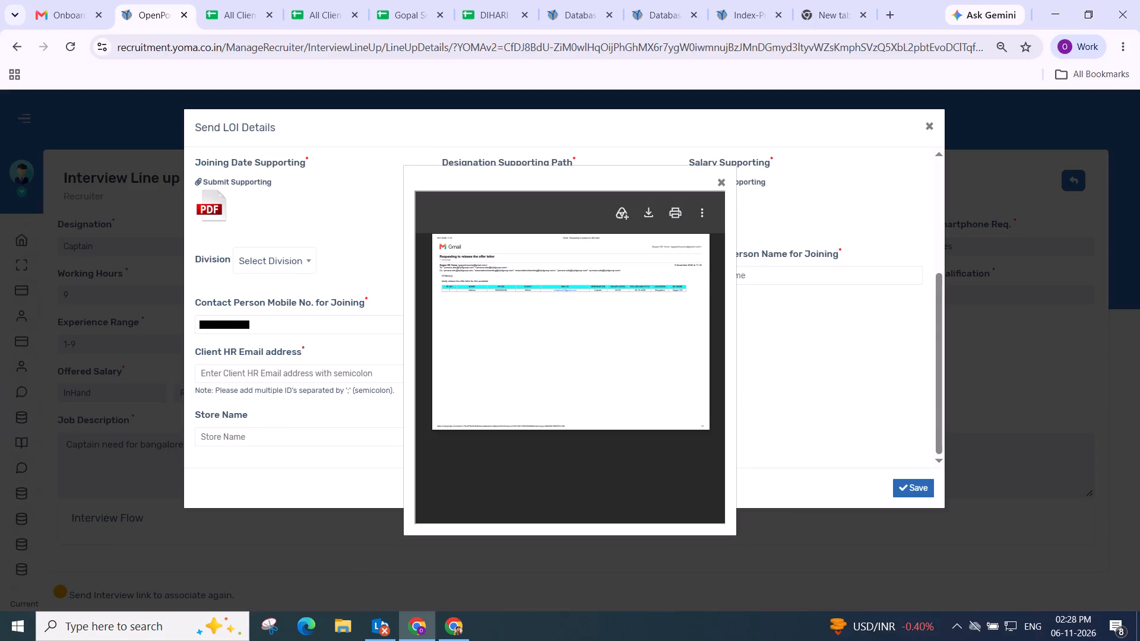
{"action": "scroll", "coordinate": [562, 281], "scroll_direction": "right", "scroll_amount": 2}
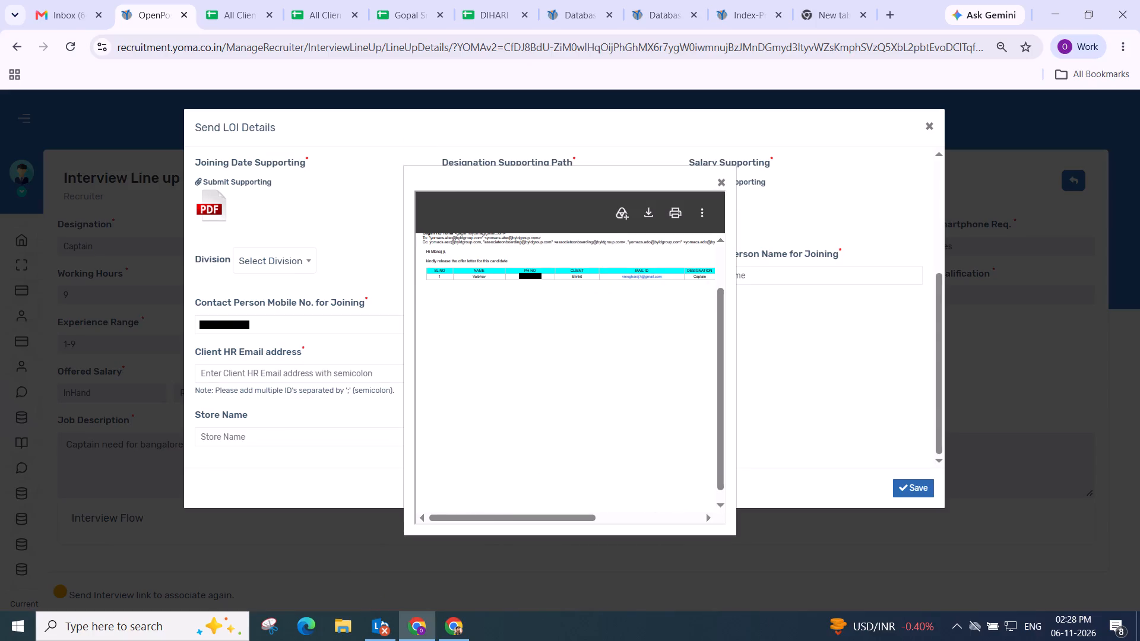
{"action": "scroll", "coordinate": [626, 280], "scroll_direction": "left", "scroll_amount": 1}
{"action": "scroll", "coordinate": [615, 289], "scroll_direction": "right", "scroll_amount": 2}
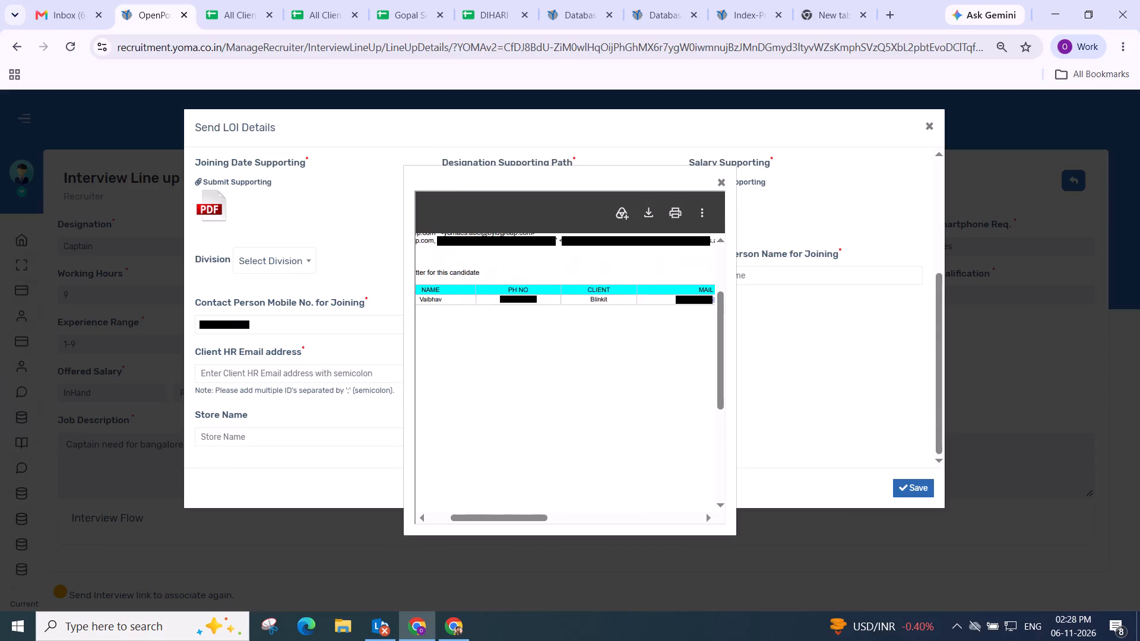
{"action": "scroll", "coordinate": [612, 292], "scroll_direction": "right", "scroll_amount": 2}
{"action": "scroll", "coordinate": [553, 305], "scroll_direction": "left", "scroll_amount": 3}
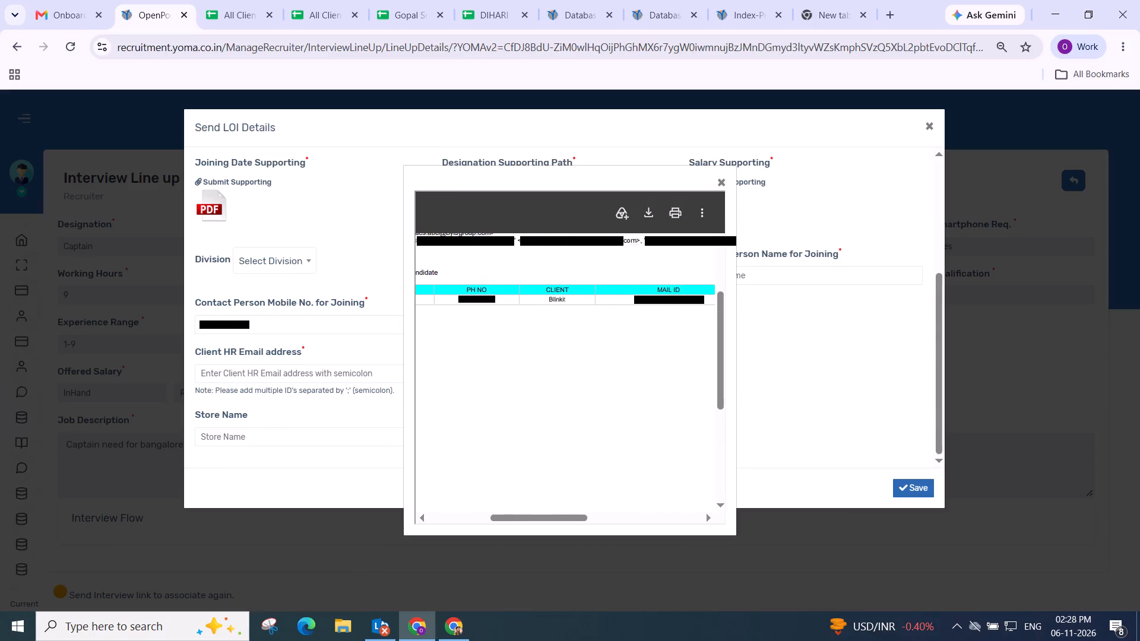
{"action": "scroll", "coordinate": [549, 310], "scroll_direction": "left", "scroll_amount": 2}
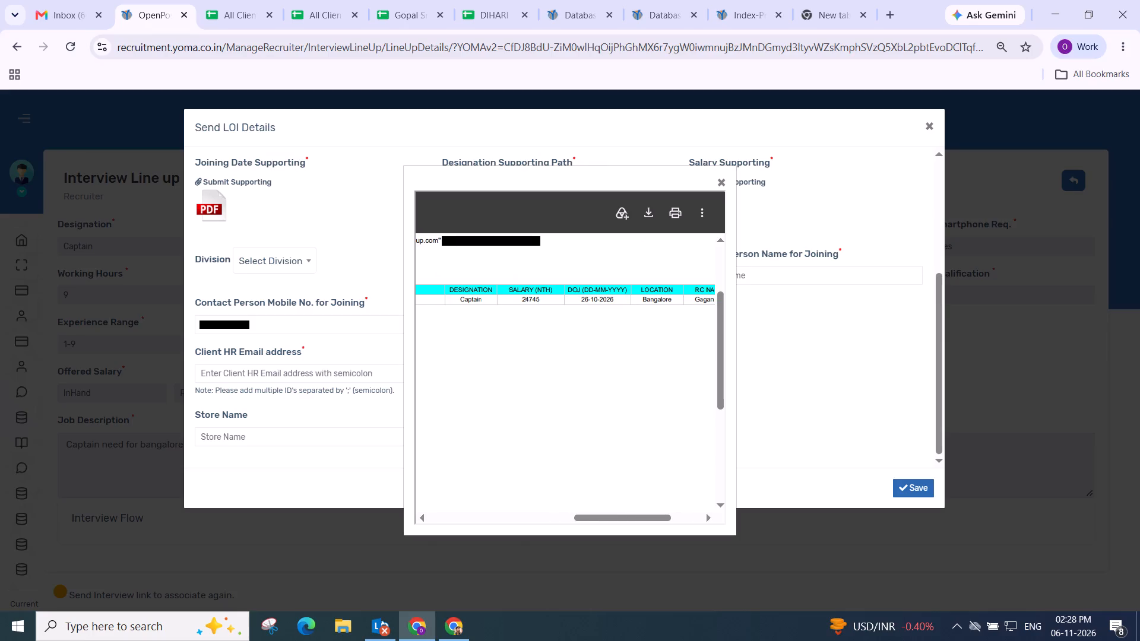
Examine the salary, joining date, location and RC name in the supporting PDF's offer request table, and close the document.
{"action": "scroll", "coordinate": [537, 299], "scroll_direction": "left", "scroll_amount": 2}
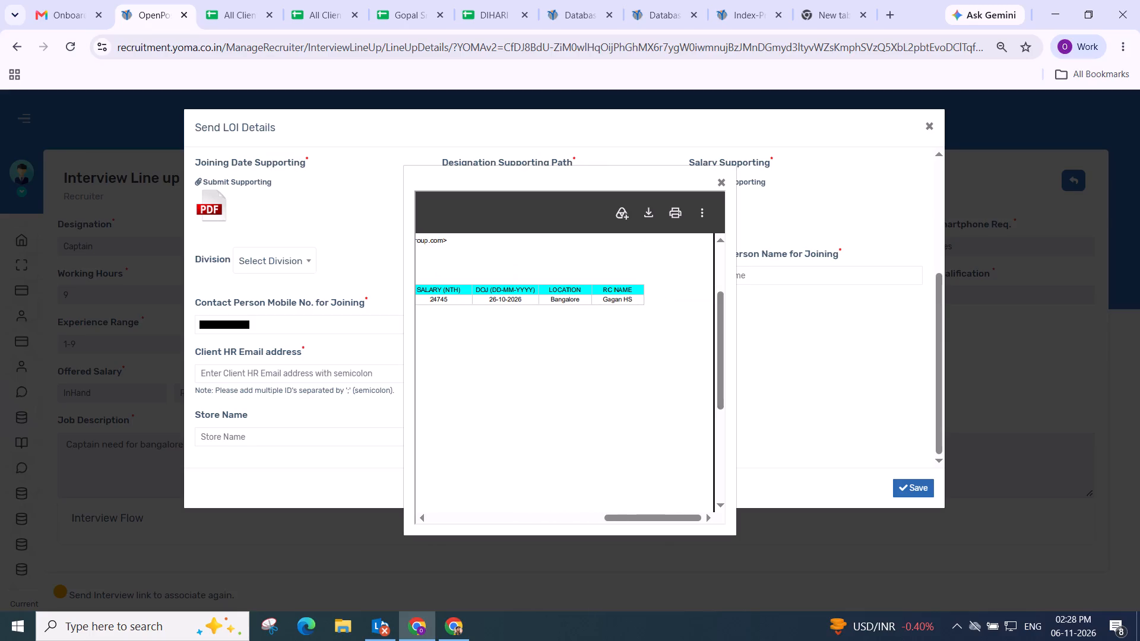
{"action": "scroll", "coordinate": [579, 299], "scroll_direction": "left", "scroll_amount": 1}
{"action": "scroll", "coordinate": [607, 285], "scroll_direction": "right", "scroll_amount": 1}
{"action": "scroll", "coordinate": [652, 249], "scroll_direction": "right", "scroll_amount": 1}
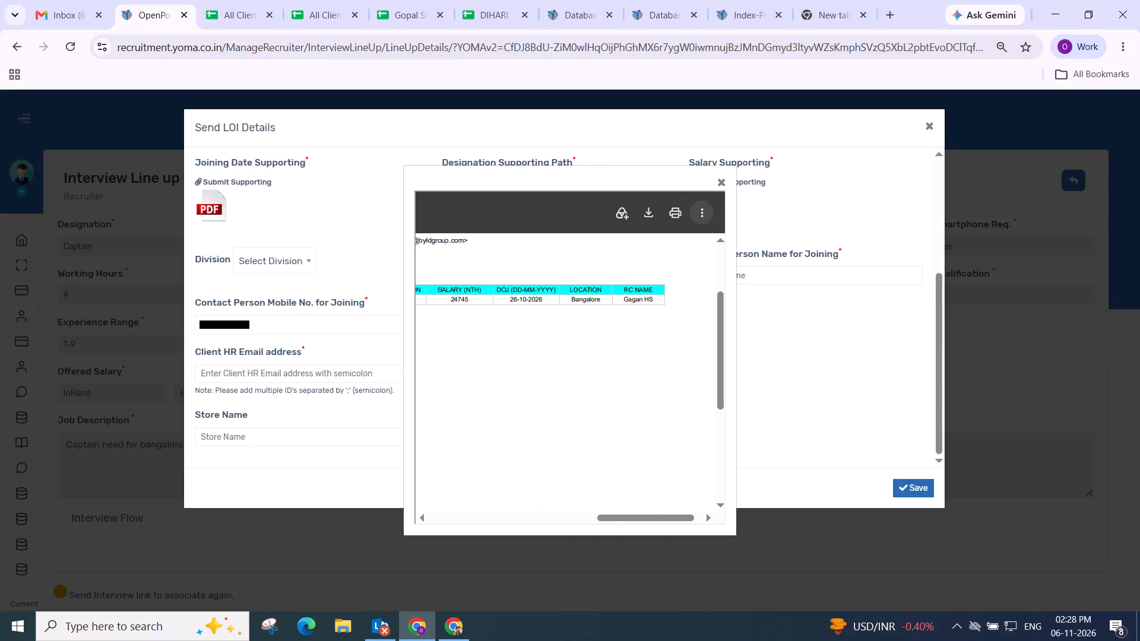
{"action": "left_click", "coordinate": [723, 185]}
{"action": "scroll", "coordinate": [518, 326], "scroll_direction": "right", "scroll_amount": 1}
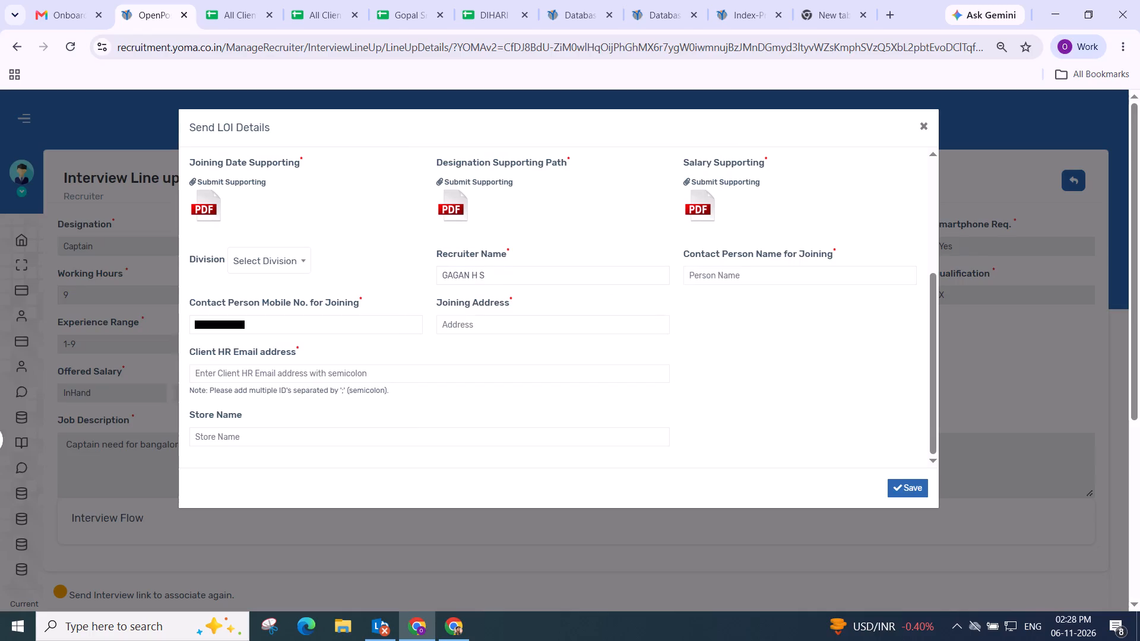
{"action": "scroll", "coordinate": [516, 326], "scroll_direction": "right", "scroll_amount": 1}
Fill in the joining address as Bangalore, copied from the location in the designation supporting PDF.
{"action": "left_click", "coordinate": [486, 326]}
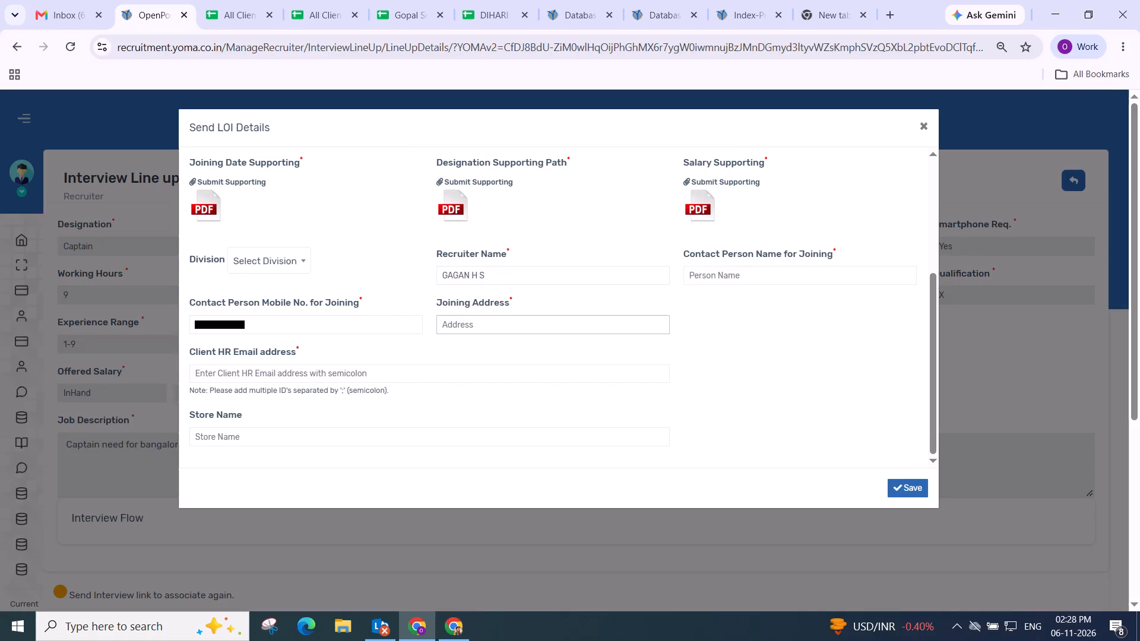
{"action": "left_click", "coordinate": [445, 205]}
{"action": "scroll", "coordinate": [620, 302], "scroll_direction": "left", "scroll_amount": 2}
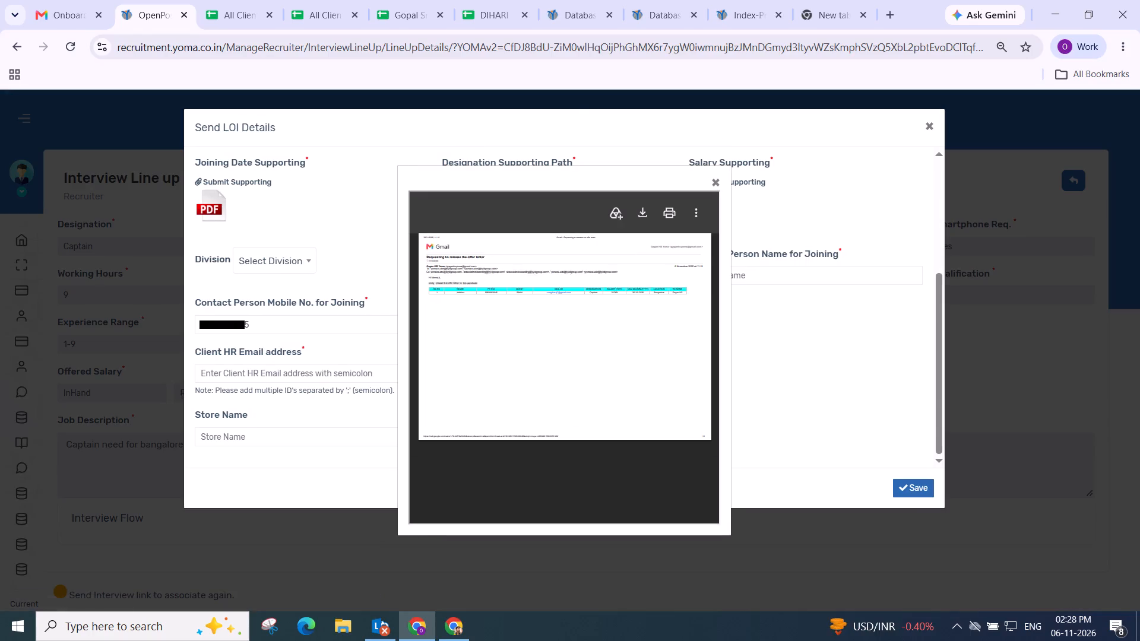
{"action": "scroll", "coordinate": [620, 302], "scroll_direction": "up", "scroll_amount": 1}
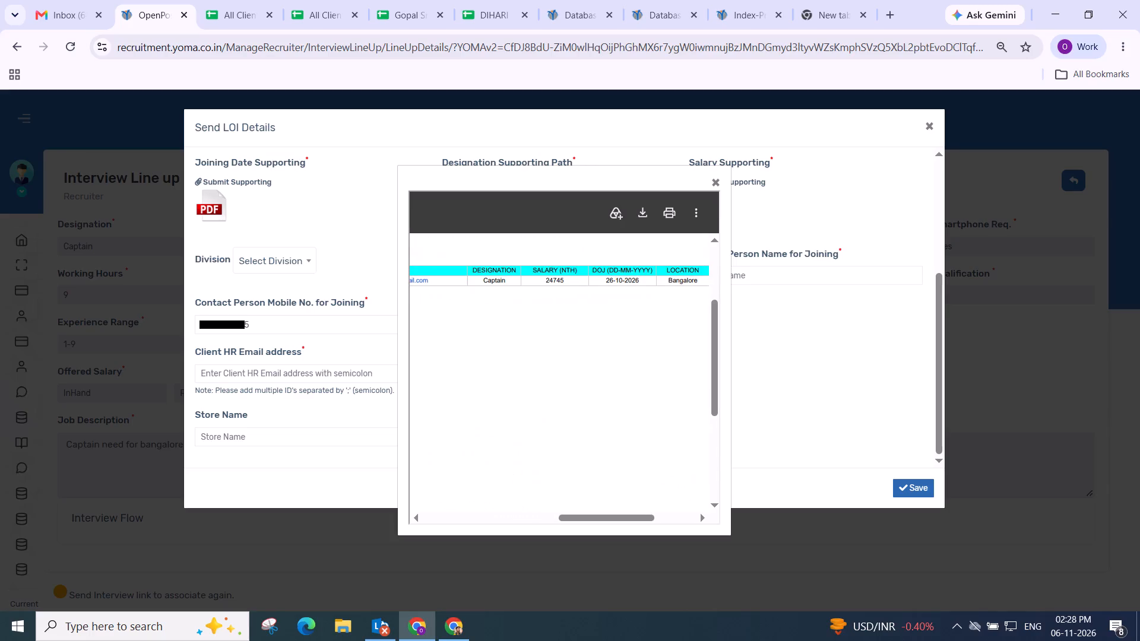
{"action": "scroll", "coordinate": [629, 295], "scroll_direction": "left", "scroll_amount": 1}
{"action": "double_click", "coordinate": [587, 281]}
{"action": "key", "text": "ctrl+c"}
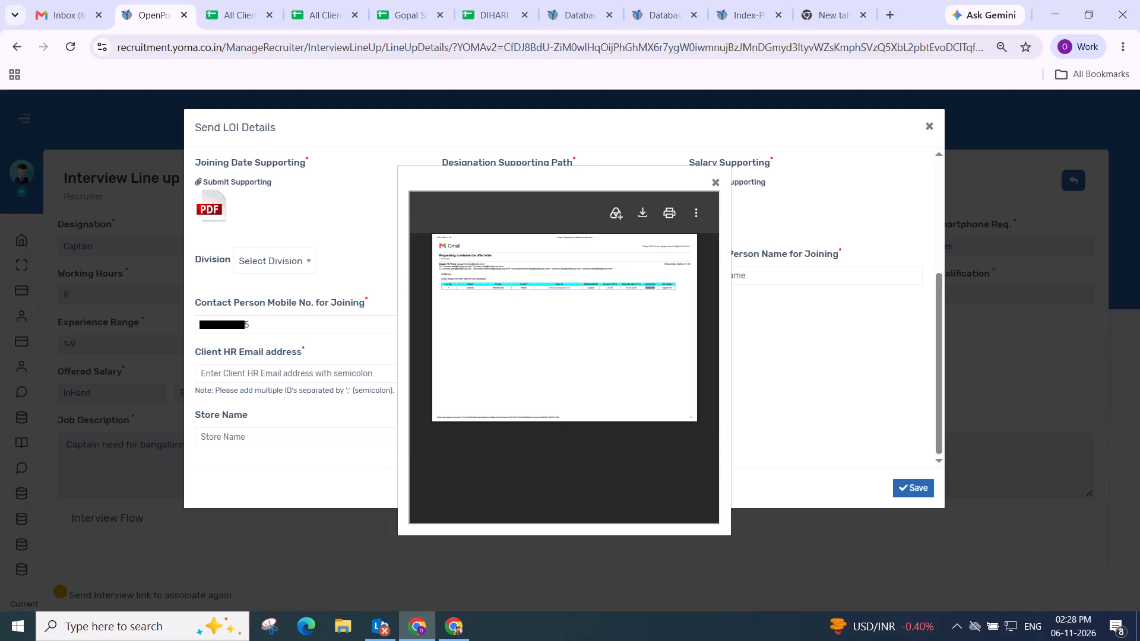
{"action": "left_click", "coordinate": [715, 181]}
{"action": "left_click", "coordinate": [522, 323]}
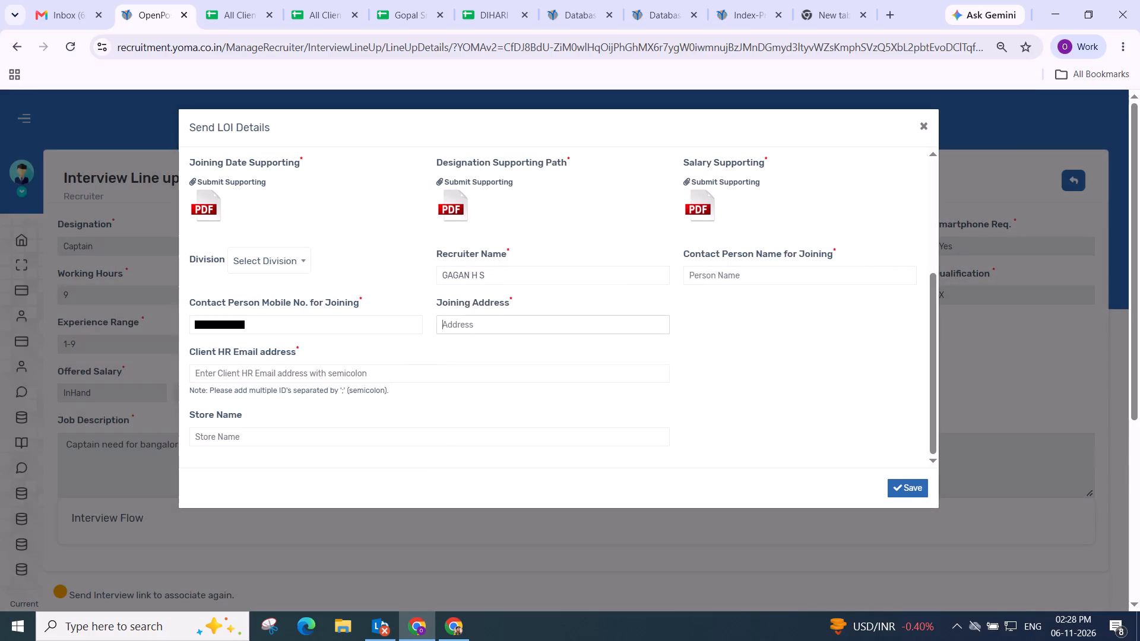
{"action": "key", "text": "ctrl+v"}
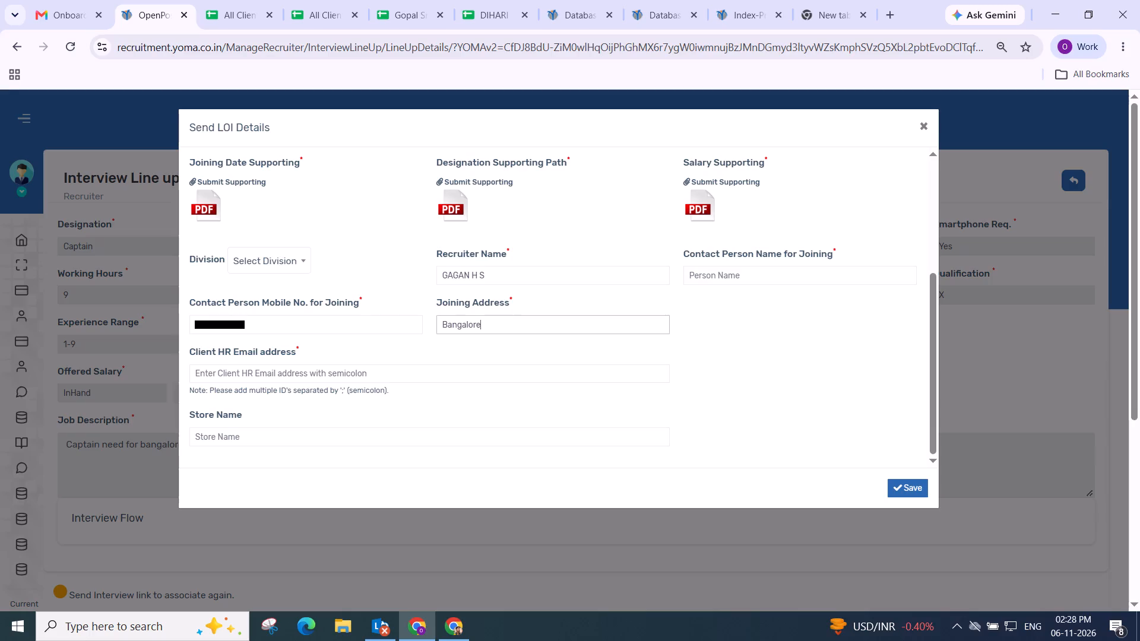
Search the All Clients Requisition (Onboarding) Tracker for the recruiter's first name copied from the LOI form.
{"action": "double_click", "coordinate": [457, 277]}
{"action": "key", "text": "ctrl+c"}
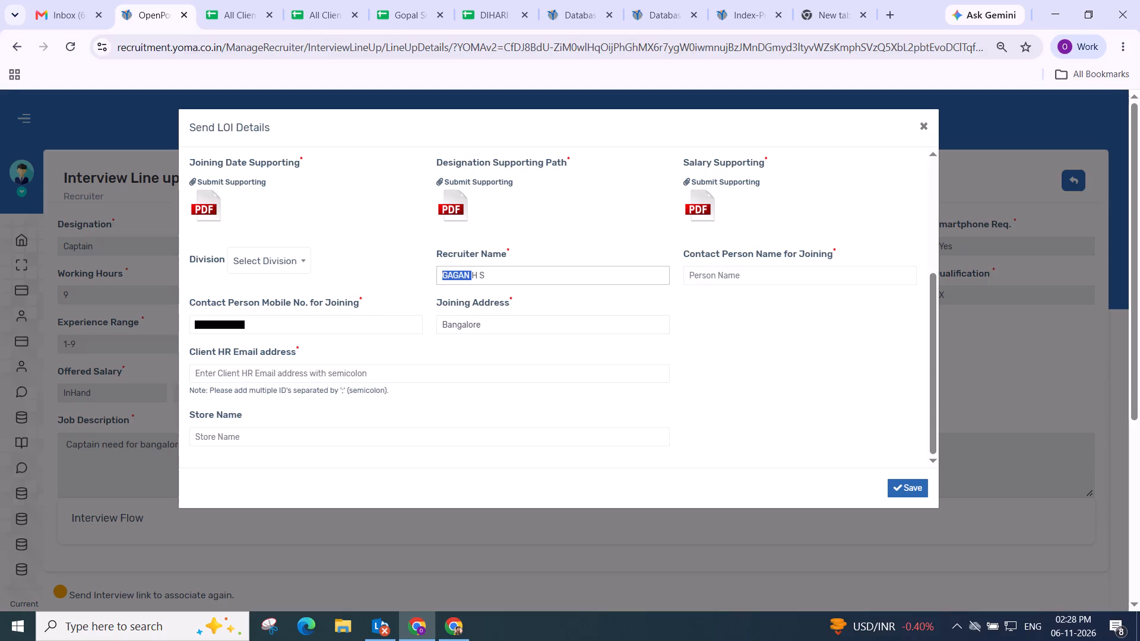
{"action": "left_click", "coordinate": [243, 18]}
{"action": "key", "text": "ctrl+f"}
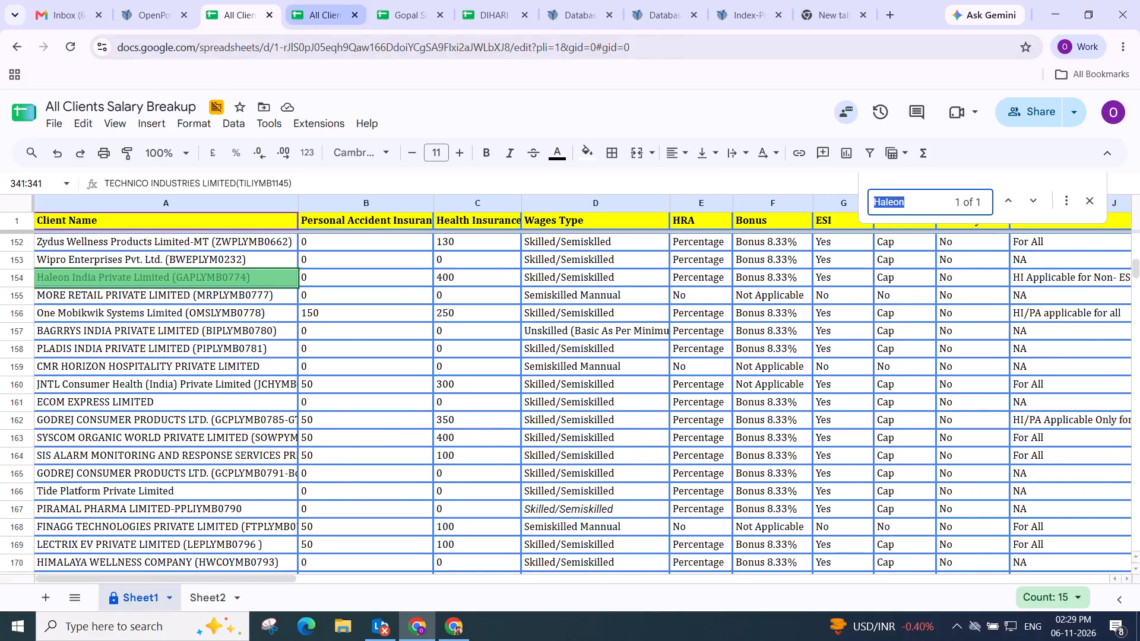
{"action": "left_click", "coordinate": [318, 15]}
{"action": "key", "text": "ctrl+f"}
{"action": "key", "text": "ctrl+v"}
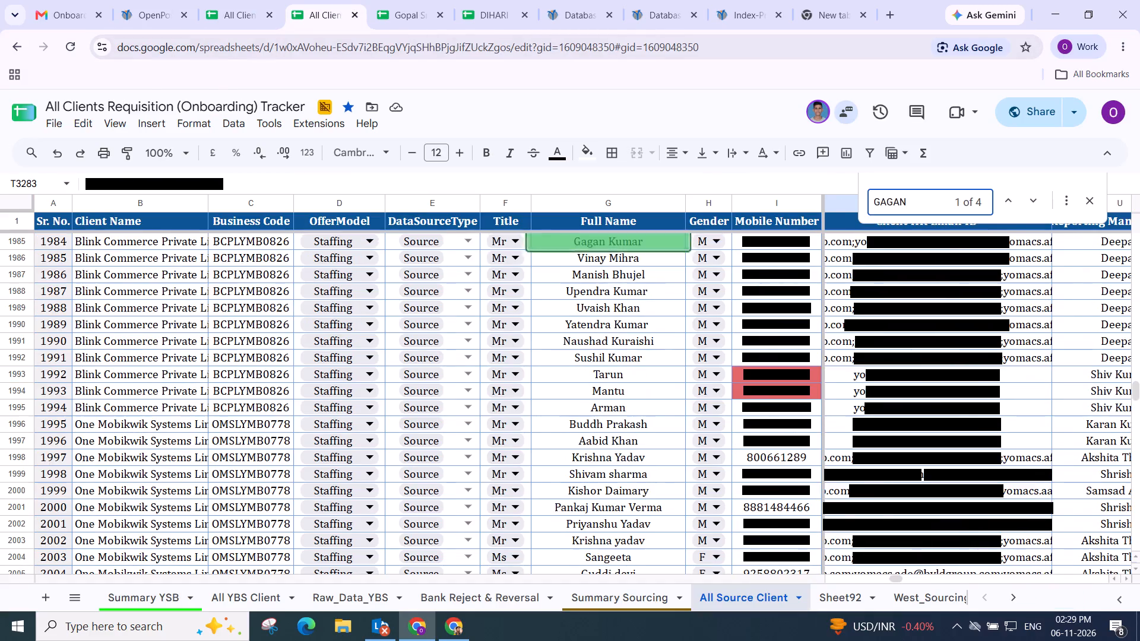
Search the All Source Client sheet for the recruiter's first name without the trailing space.
{"action": "key", "text": "BackSpace"}
{"action": "key", "text": "Return"}
{"action": "key", "text": "Return"}
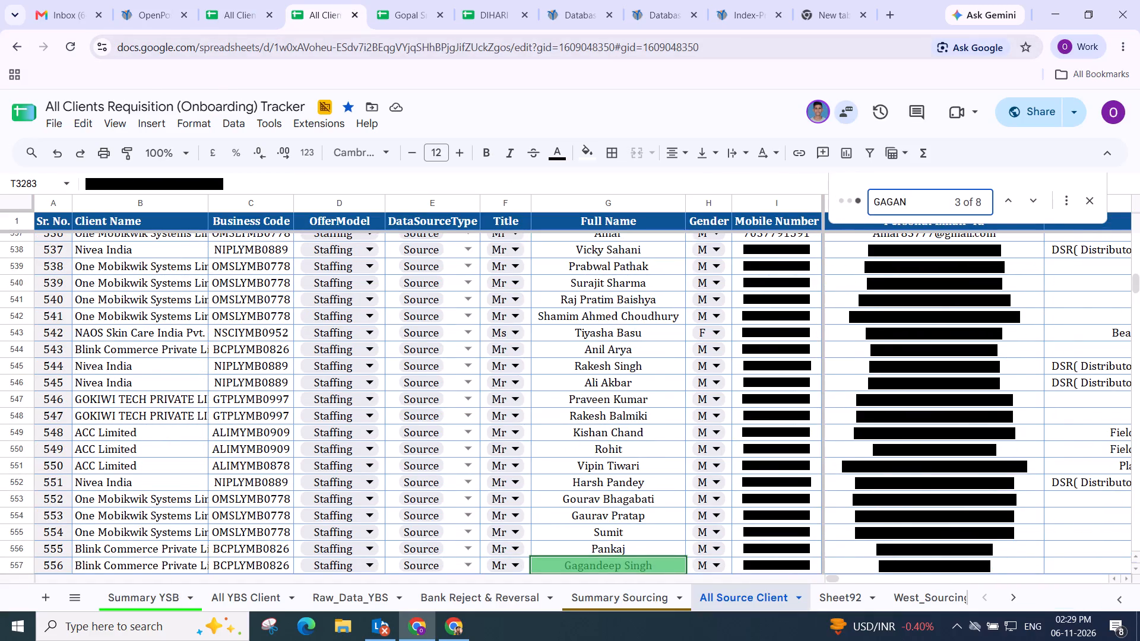
Clear the tracker search, search again for the recruiter's first name, and check the rows around the matches.
{"action": "key", "text": "BackSpace"}
{"action": "key", "text": "BackSpace"}
{"action": "key", "text": "BackSpace"}
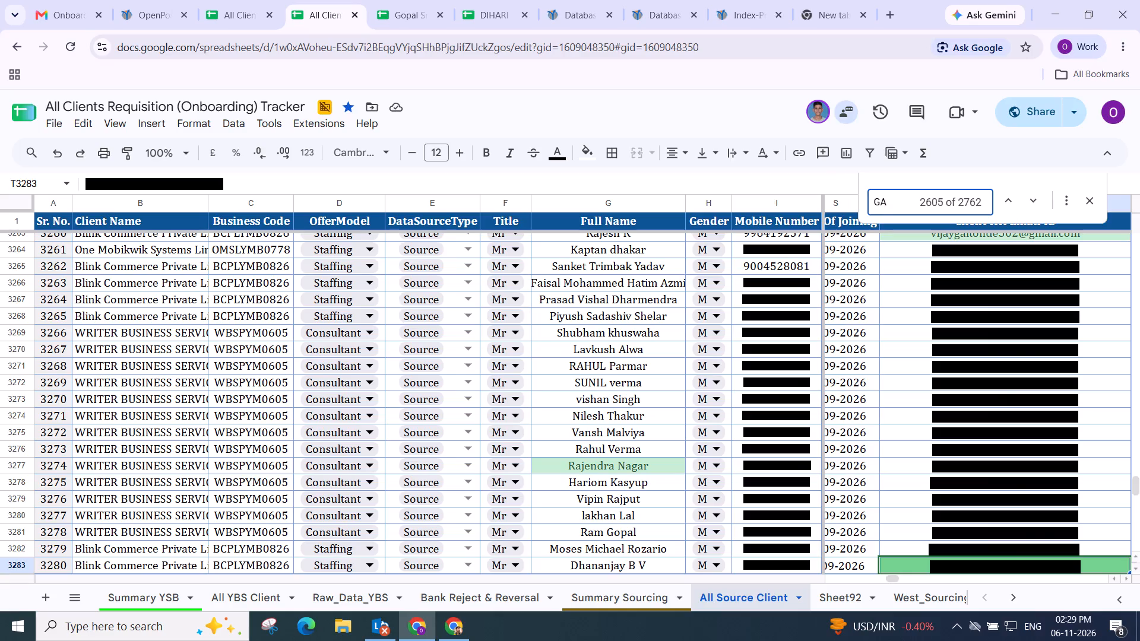
{"action": "key", "text": "BackSpace"}
{"action": "key", "text": "BackSpace"}
{"action": "key", "text": "BackSpace"}
{"action": "key", "text": "BackSpace"}
{"action": "key", "text": "BackSpace"}
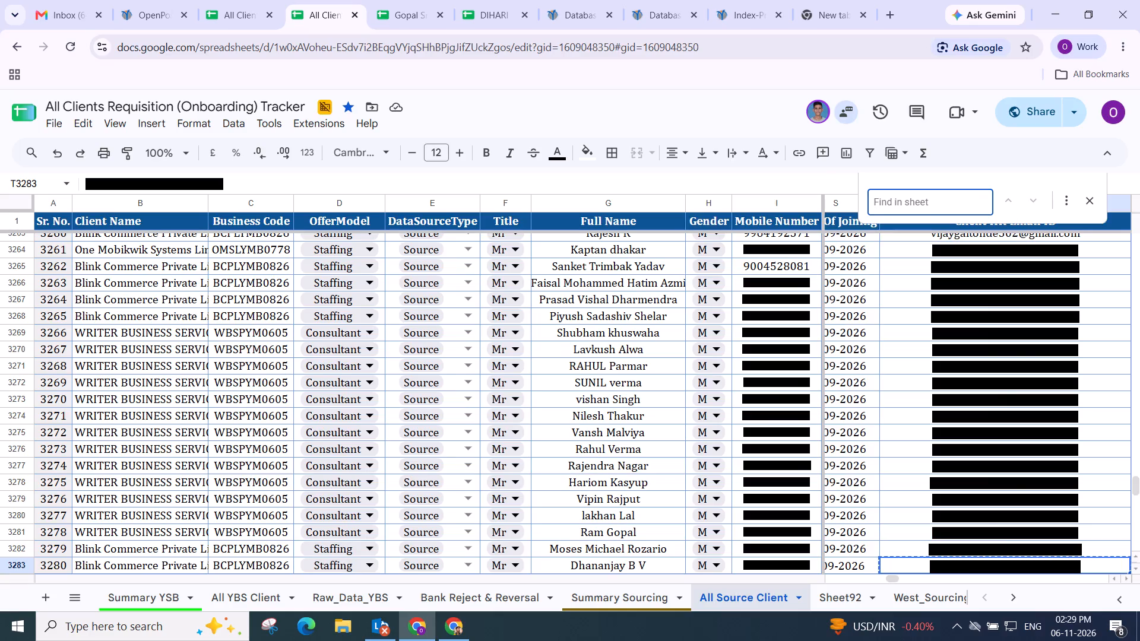
{"action": "key", "text": "ctrl+f"}
{"action": "key", "text": "ctrl+v"}
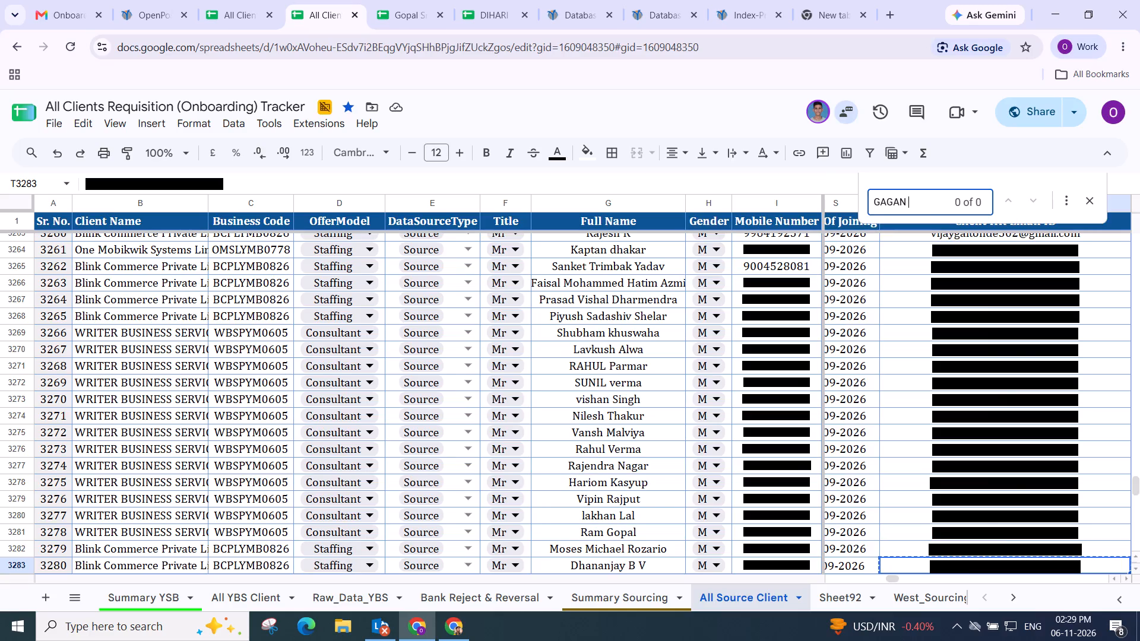
{"action": "key", "text": "Return"}
{"action": "key", "text": "Return"}
{"action": "key", "text": "BackSpace"}
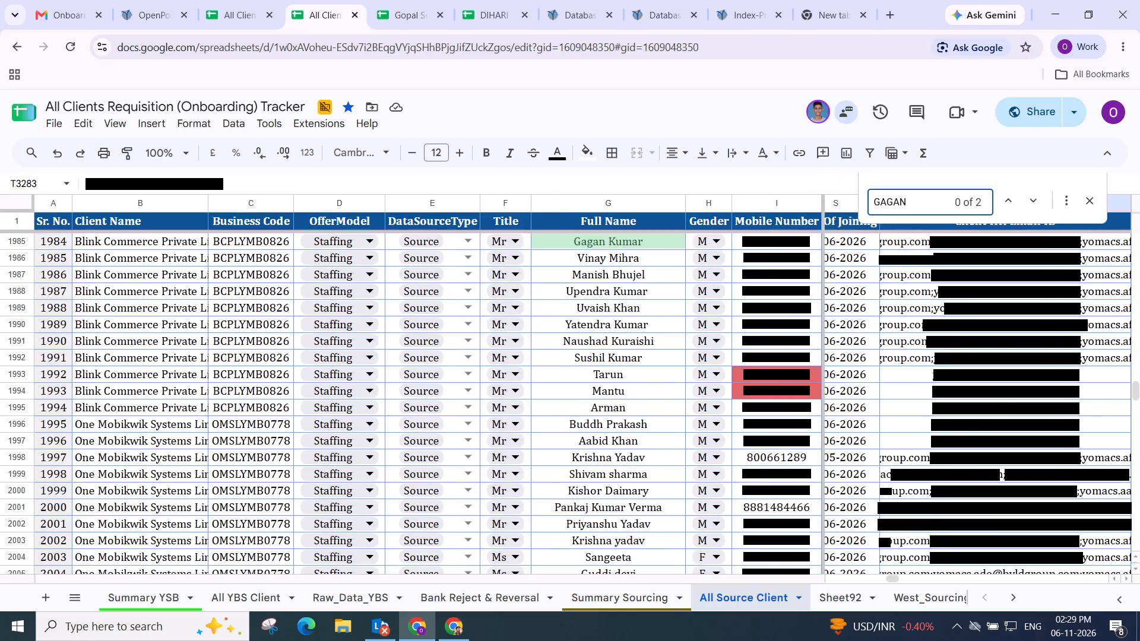
{"action": "key", "text": "Return"}
{"action": "scroll", "coordinate": [932, 325], "scroll_direction": "up", "scroll_amount": 1}
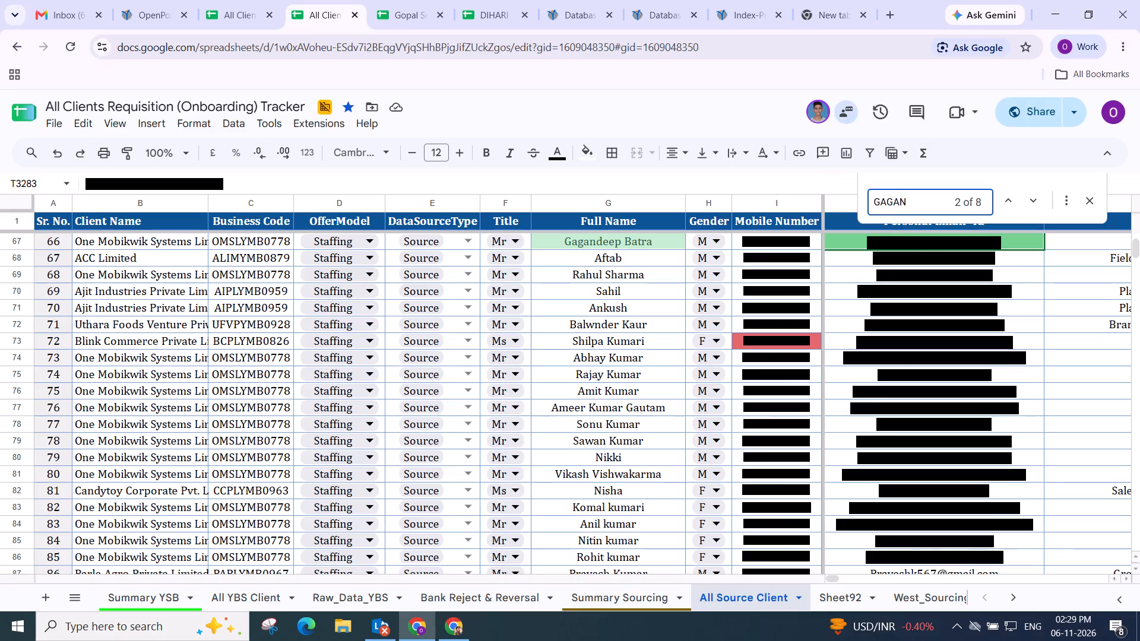
{"action": "scroll", "coordinate": [932, 325], "scroll_direction": "up", "scroll_amount": 1}
{"action": "scroll", "coordinate": [896, 315], "scroll_direction": "right", "scroll_amount": 6}
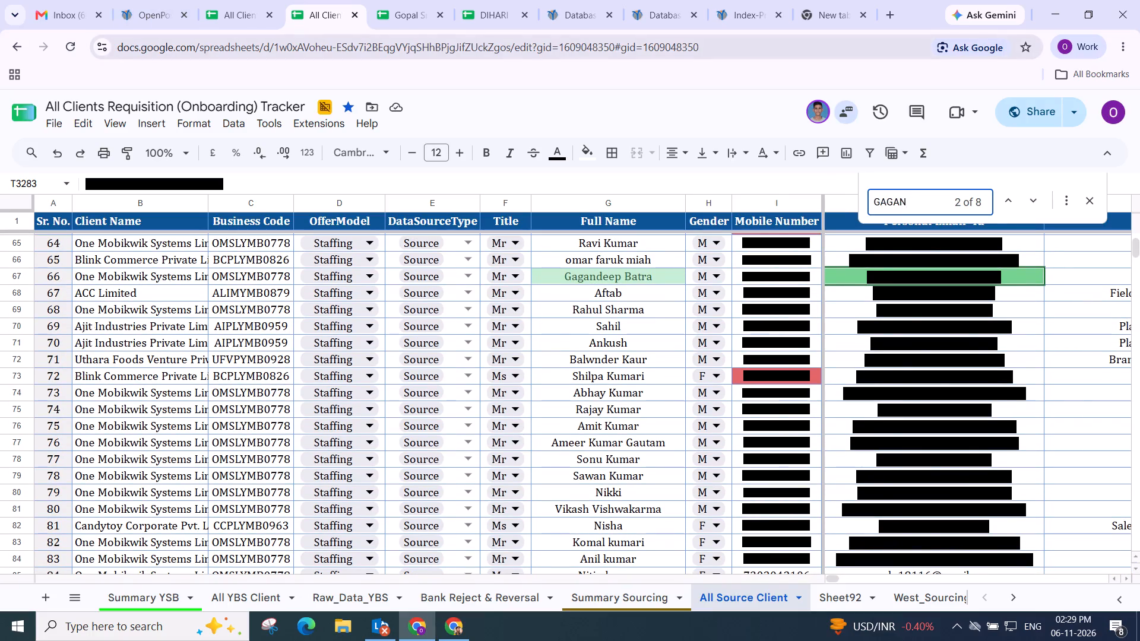
Return to the candidate's Send LOI Details form to continue with the remaining contact details.
{"action": "left_click", "coordinate": [148, 14]}
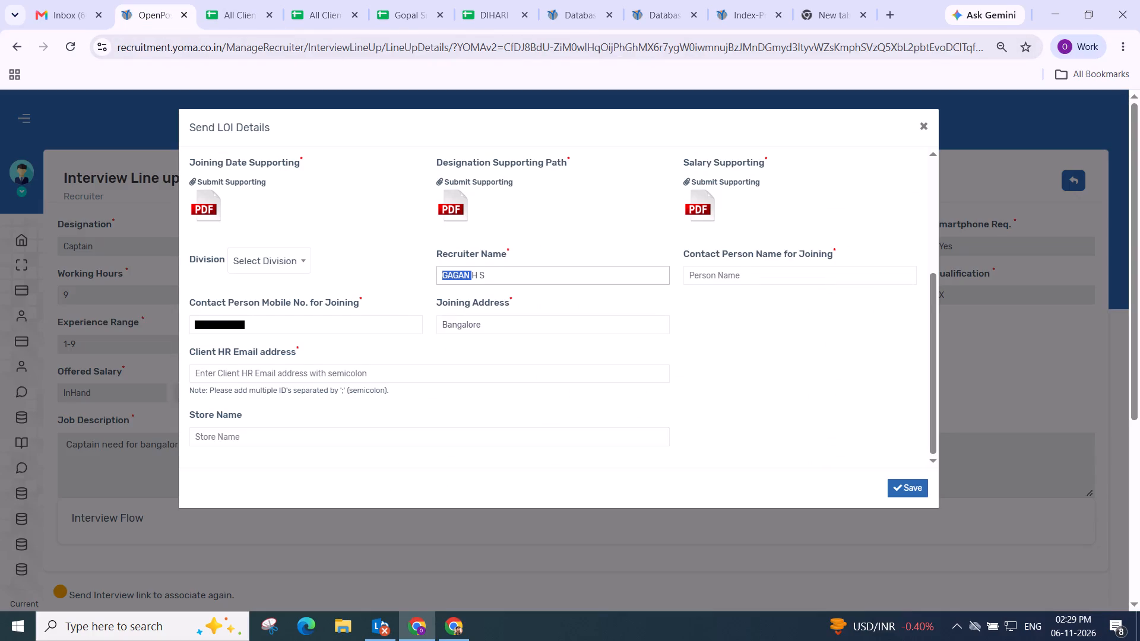
{"action": "scroll", "coordinate": [514, 276], "scroll_direction": "right", "scroll_amount": 2}
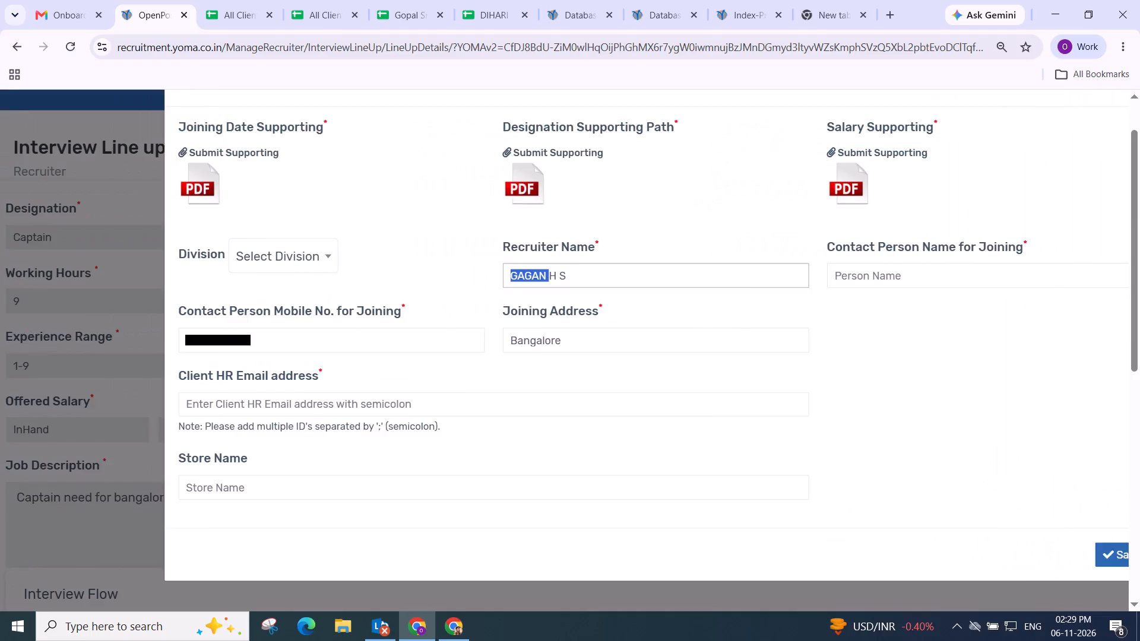
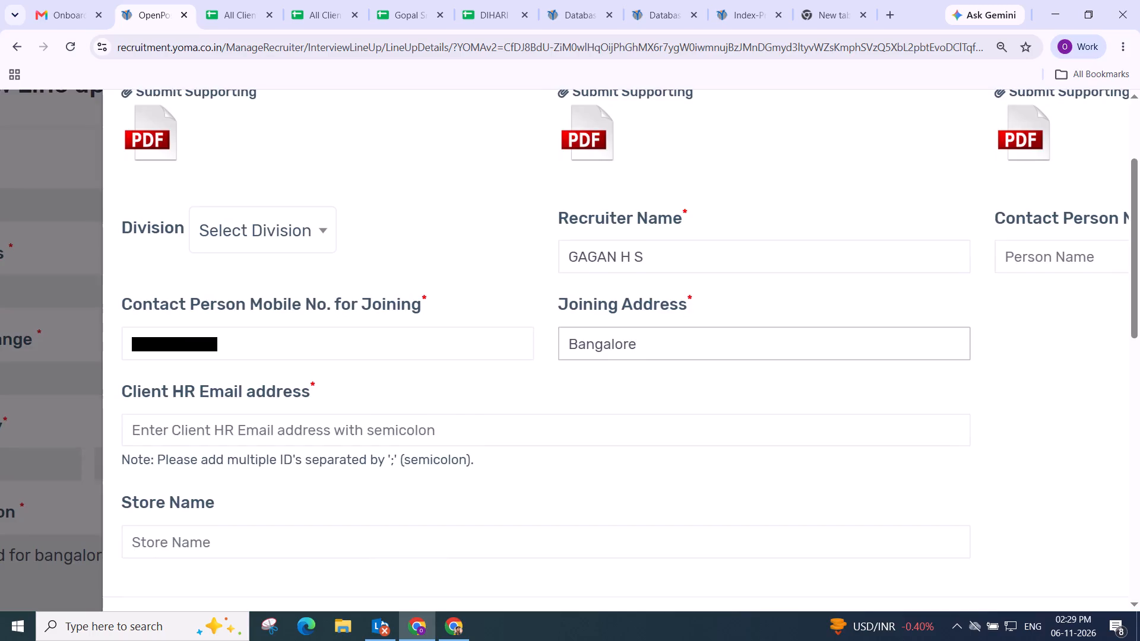
Open the supporting PDF of the offer request and copy the sender's e-mail address from the message header.
{"action": "scroll", "coordinate": [474, 410], "scroll_direction": "right", "scroll_amount": 2}
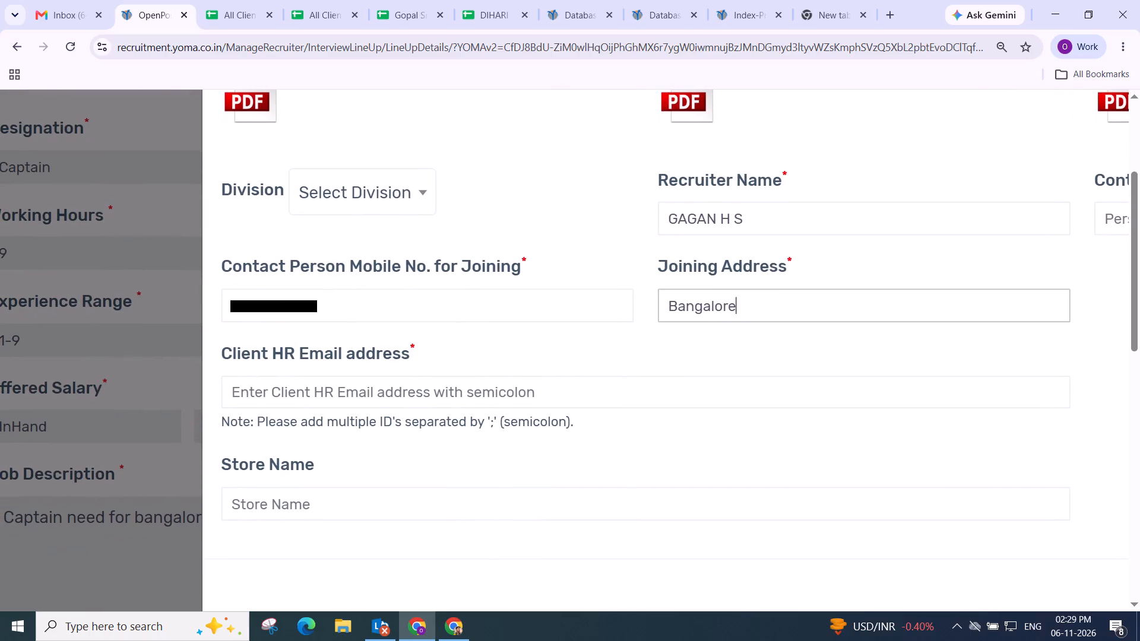
{"action": "left_click", "coordinate": [443, 395]}
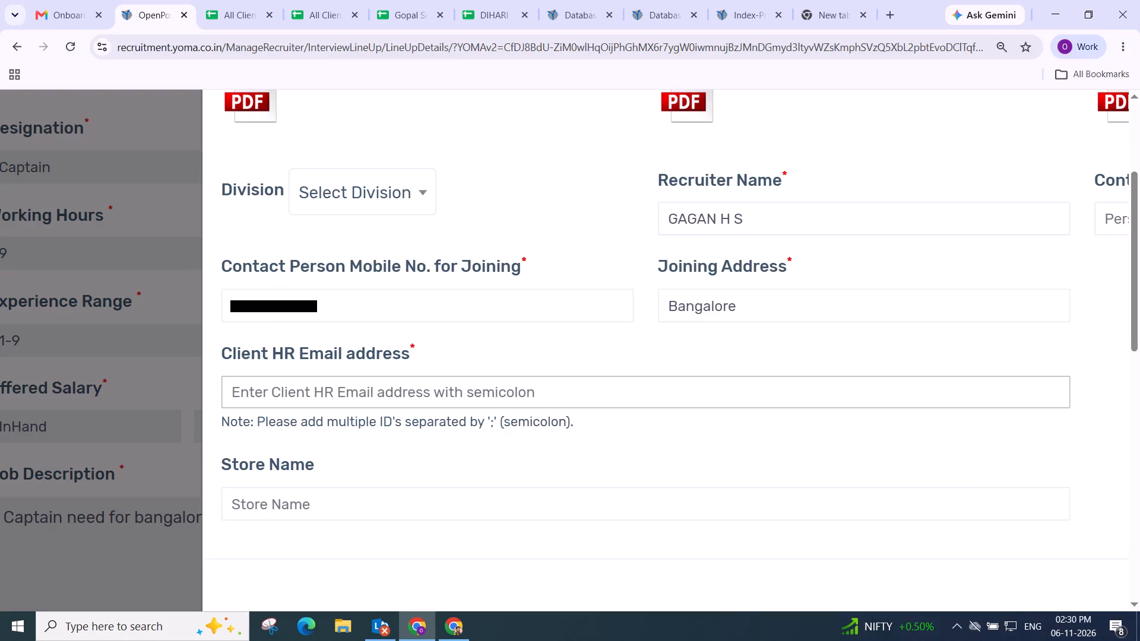
{"action": "scroll", "coordinate": [443, 395], "scroll_direction": "up", "scroll_amount": 2}
{"action": "left_click", "coordinate": [688, 203]}
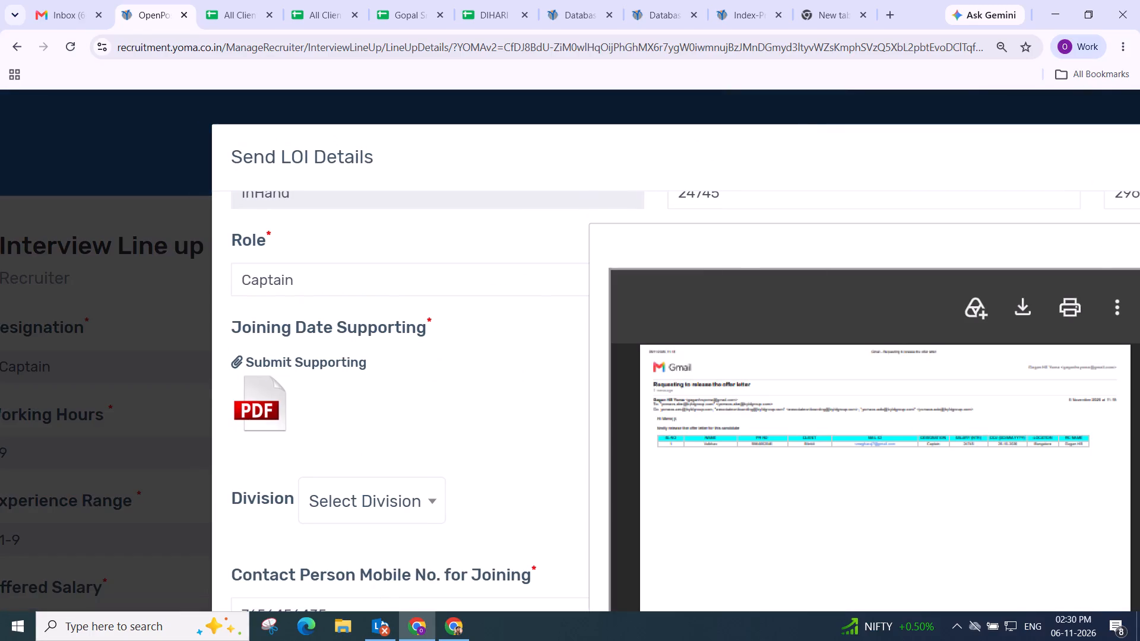
{"action": "scroll", "coordinate": [786, 359], "scroll_direction": "left", "scroll_amount": 4}
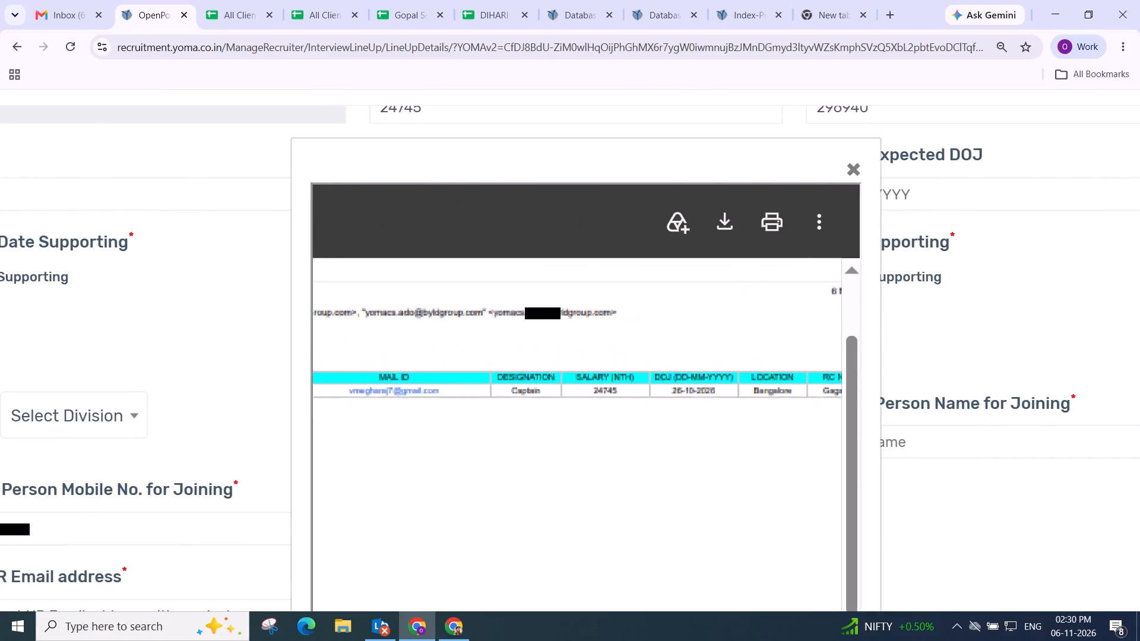
{"action": "scroll", "coordinate": [543, 393], "scroll_direction": "right", "scroll_amount": 2}
{"action": "scroll", "coordinate": [596, 398], "scroll_direction": "right", "scroll_amount": 1}
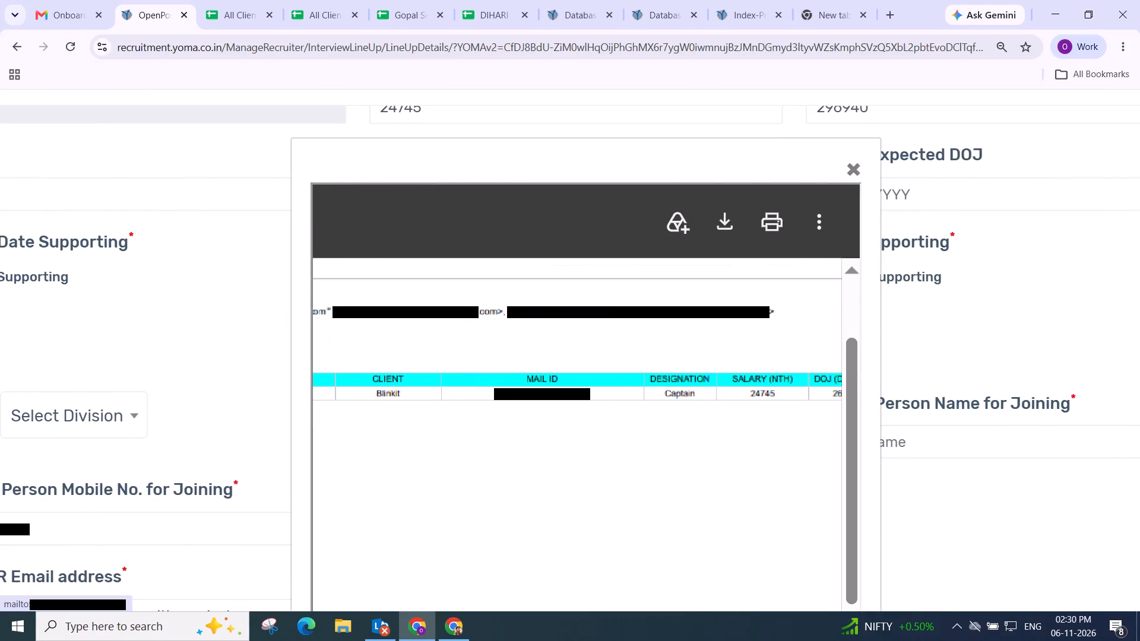
{"action": "scroll", "coordinate": [596, 398], "scroll_direction": "right", "scroll_amount": 2}
{"action": "scroll", "coordinate": [501, 357], "scroll_direction": "right", "scroll_amount": 3}
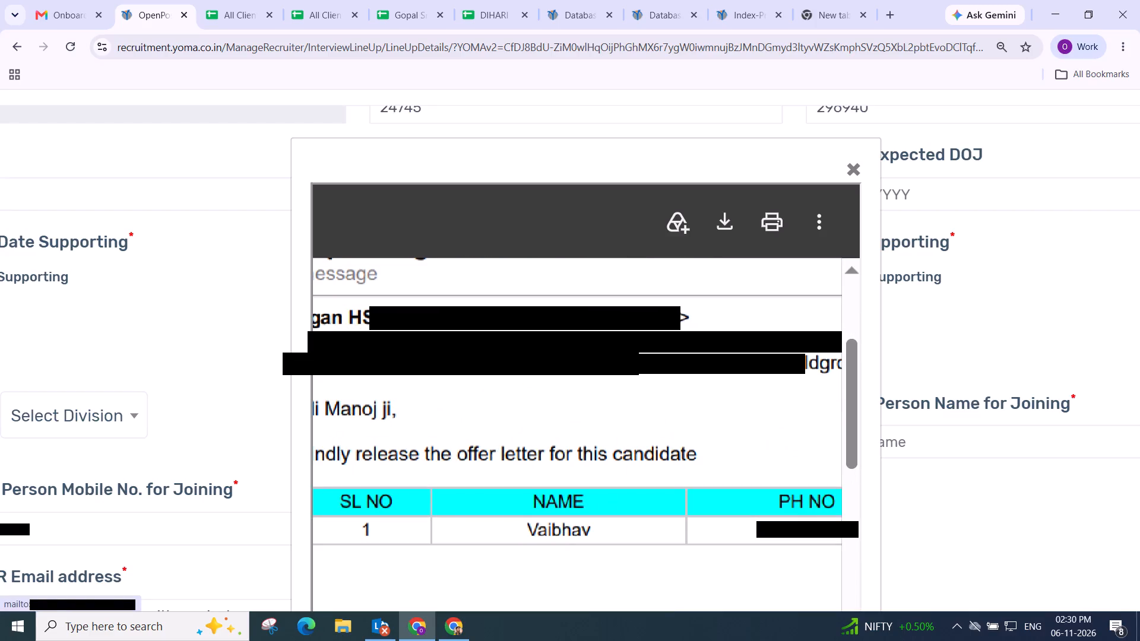
{"action": "scroll", "coordinate": [582, 317], "scroll_direction": "down", "scroll_amount": 1}
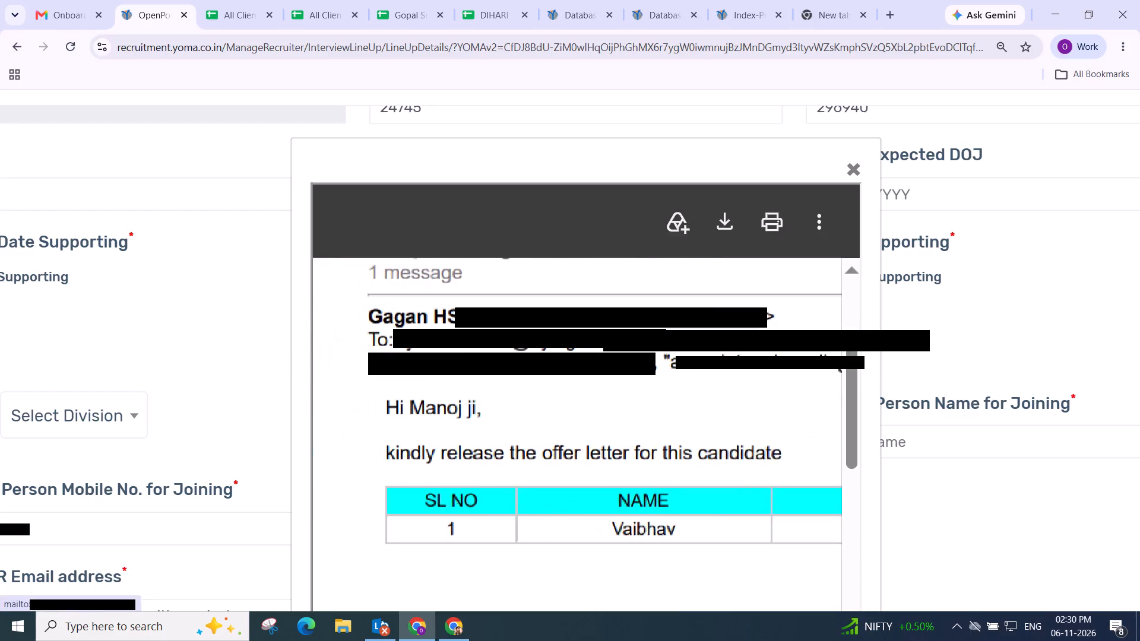
{"action": "scroll", "coordinate": [589, 322], "scroll_direction": "down", "scroll_amount": 1}
{"action": "left_click_drag", "start_coordinate": [688, 316], "coordinate": [576, 308]}
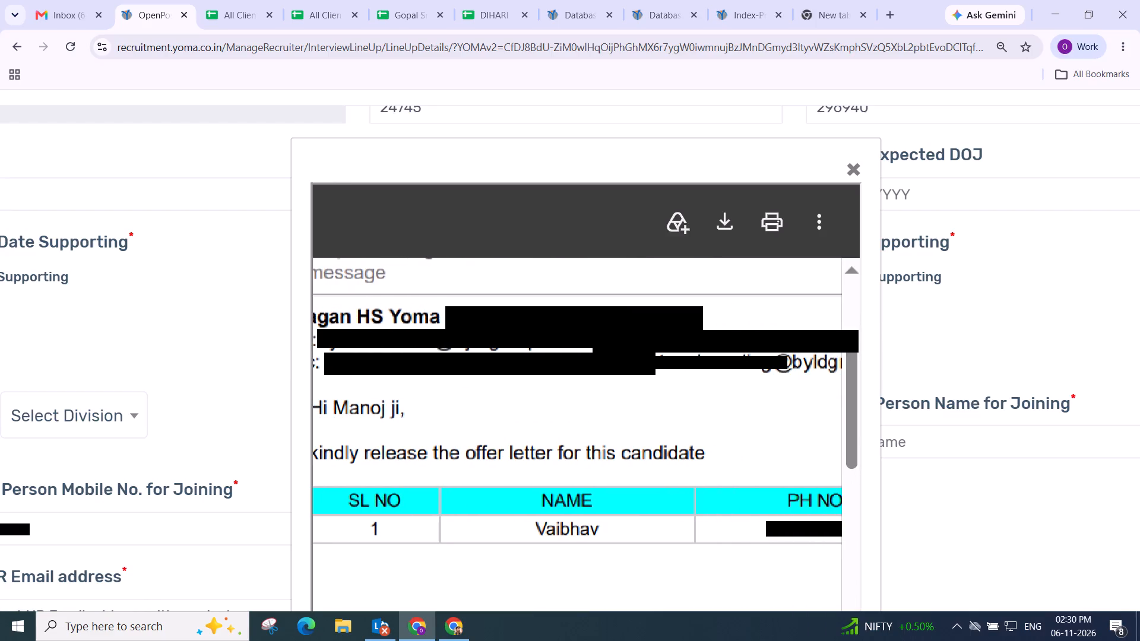
{"action": "left_click_drag", "start_coordinate": [576, 308], "coordinate": [456, 324]}
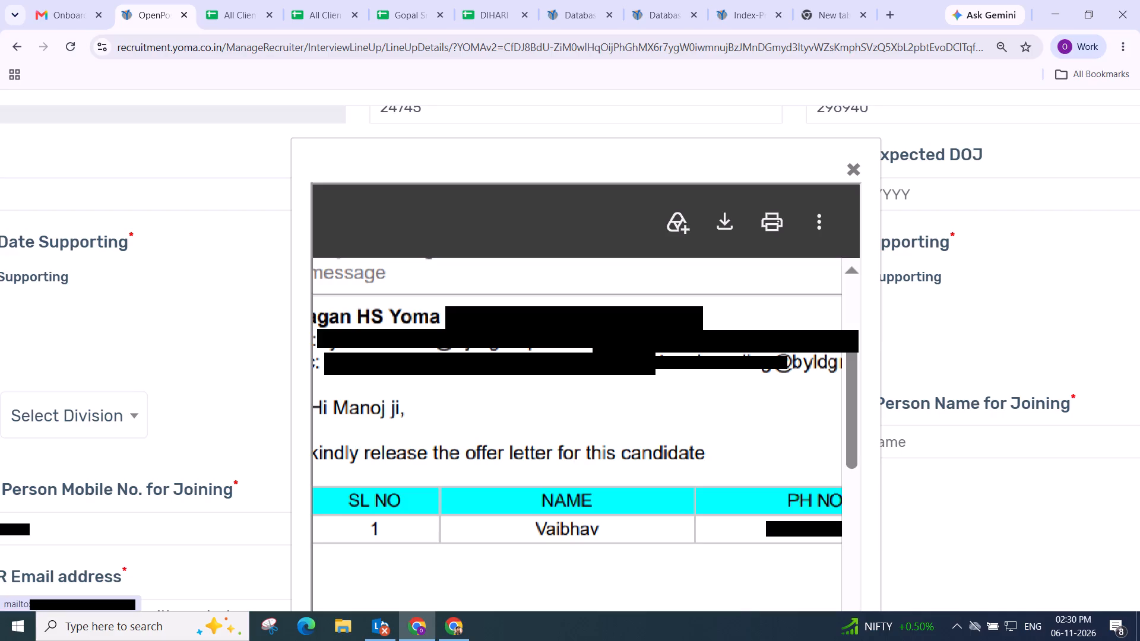
{"action": "key", "text": "ctrl+c"}
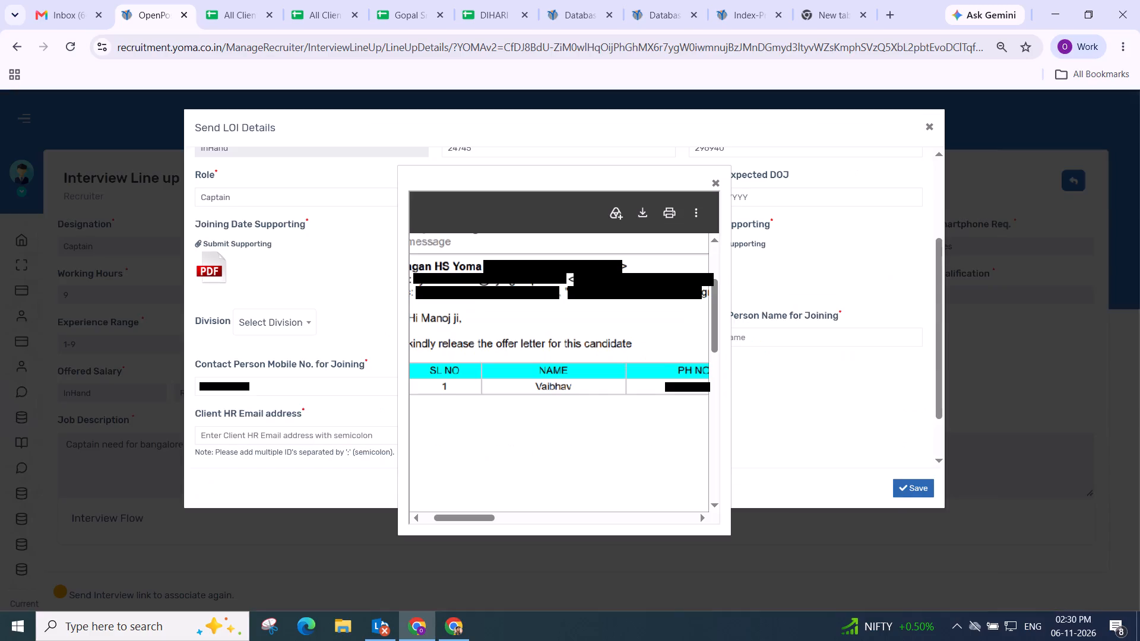
Close the PDF preview and paste the copied address into the Client HR Email address field.
{"action": "left_click", "coordinate": [715, 181]}
{"action": "left_click", "coordinate": [330, 387]}
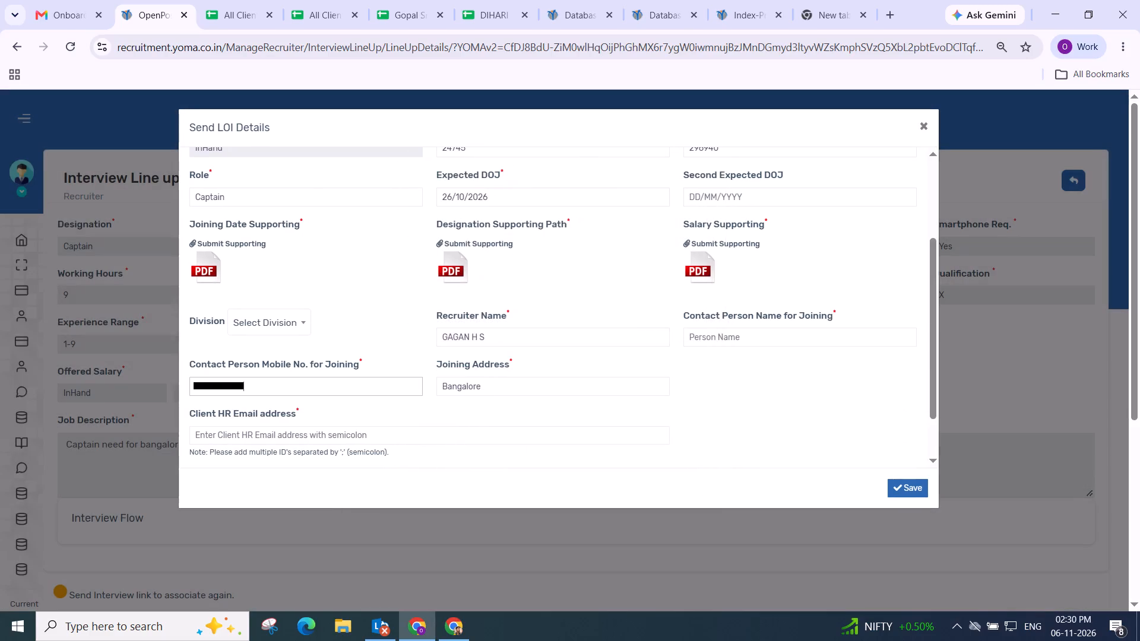
{"action": "scroll", "coordinate": [290, 428], "scroll_direction": "down", "scroll_amount": 1}
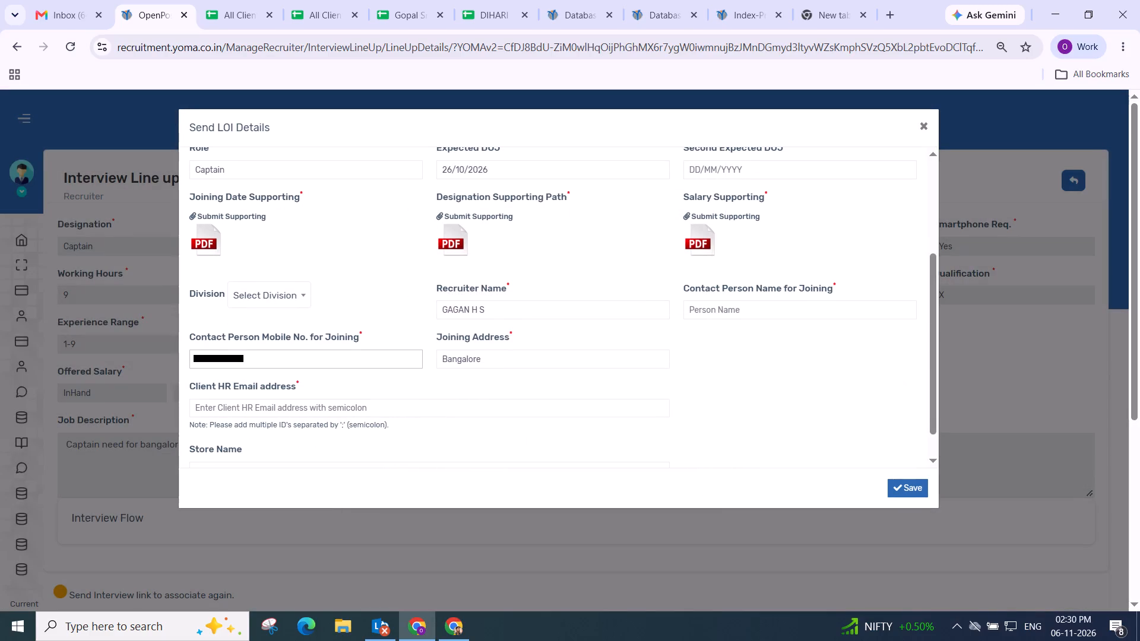
{"action": "left_click", "coordinate": [283, 410]}
{"action": "key", "text": "ctrl+v"}
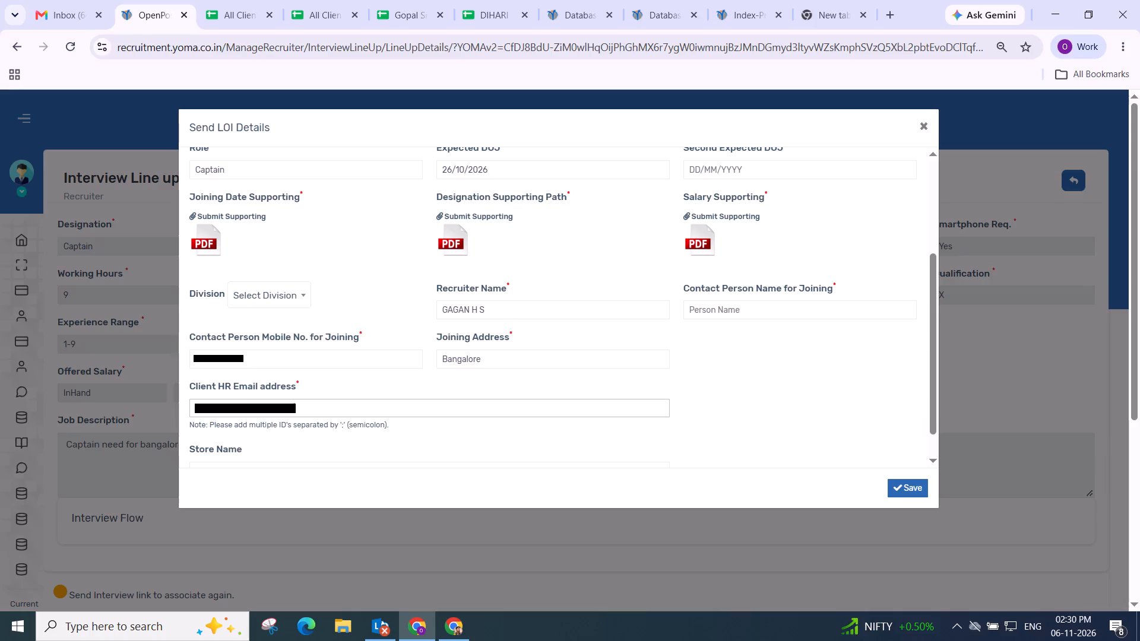
Copy the recruiter's name into the Contact Person Name for Joining field.
{"action": "left_click_drag", "start_coordinate": [505, 306], "coordinate": [437, 314]}
{"action": "key", "text": "ctrl+c"}
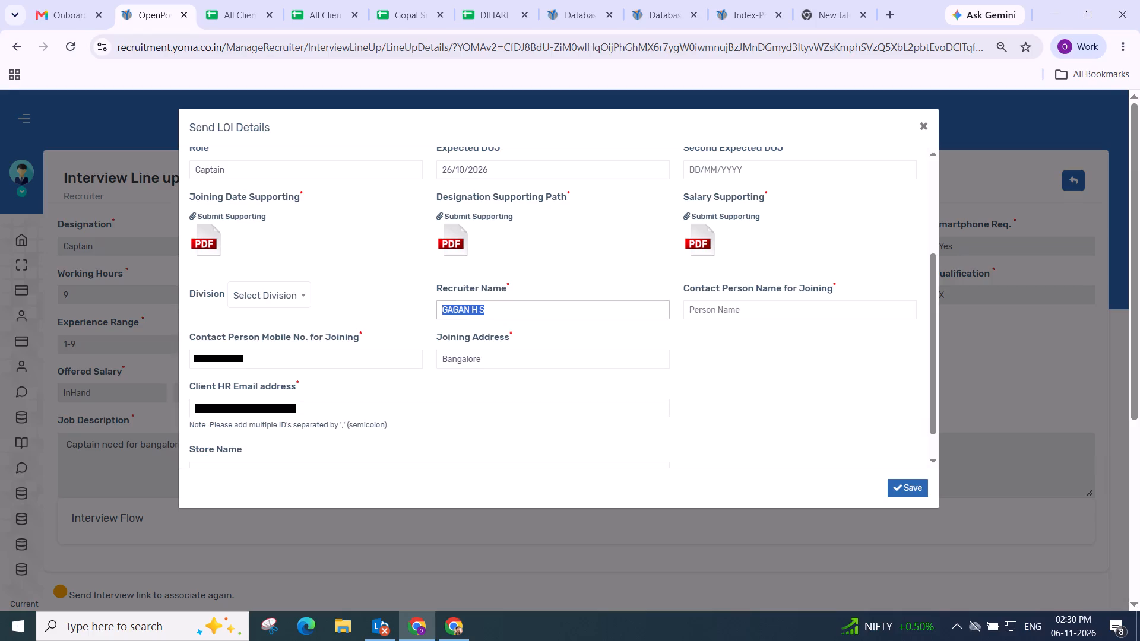
{"action": "left_click", "coordinate": [753, 306]}
{"action": "key", "text": "ctrl+v"}
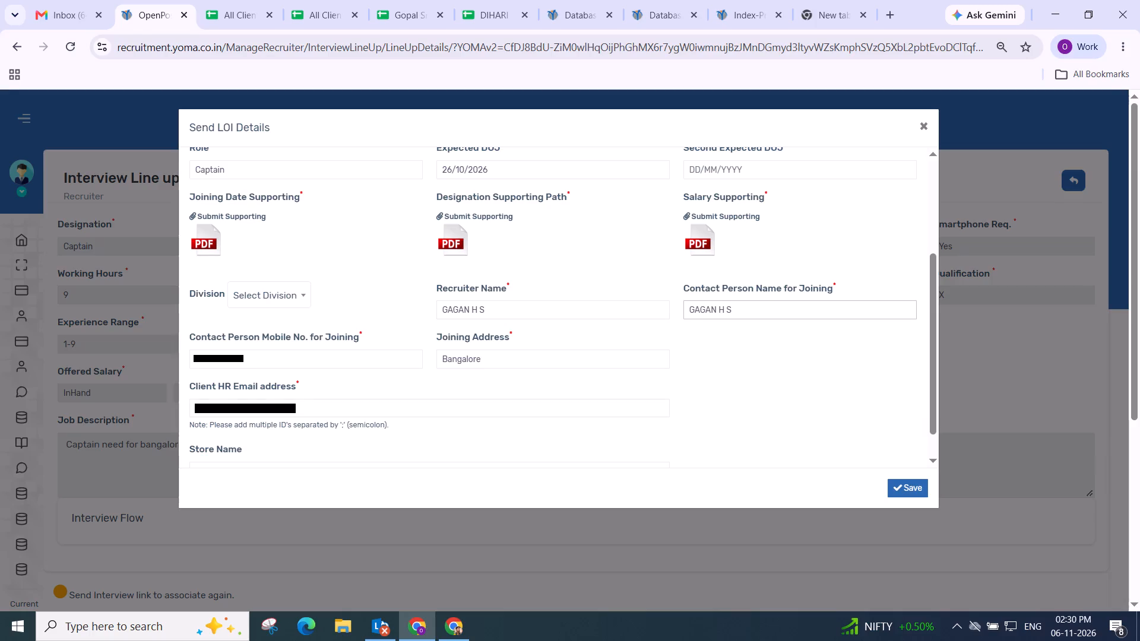
Review the completed Send LOI Details form and save it for this Bangalore candidate.
{"action": "scroll", "coordinate": [546, 376], "scroll_direction": "down", "scroll_amount": 3}
{"action": "scroll", "coordinate": [546, 376], "scroll_direction": "up", "scroll_amount": 4}
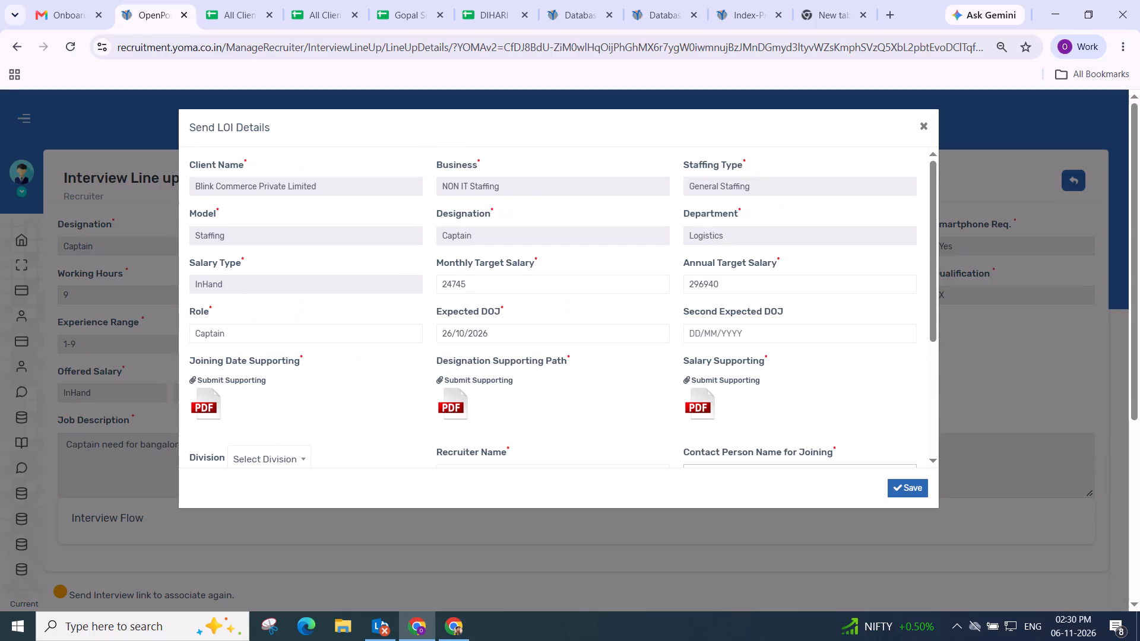
{"action": "scroll", "coordinate": [546, 376], "scroll_direction": "down", "scroll_amount": 5}
{"action": "left_click", "coordinate": [902, 493]}
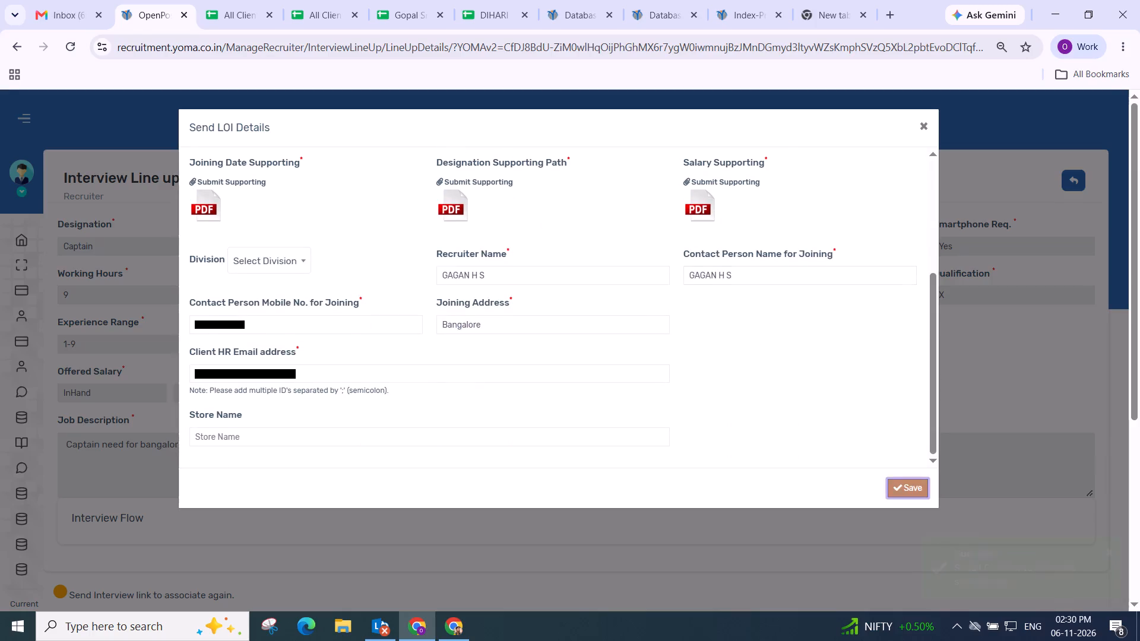
{"action": "scroll", "coordinate": [527, 350], "scroll_direction": "down", "scroll_amount": 4}
{"action": "scroll", "coordinate": [527, 350], "scroll_direction": "up", "scroll_amount": 6}
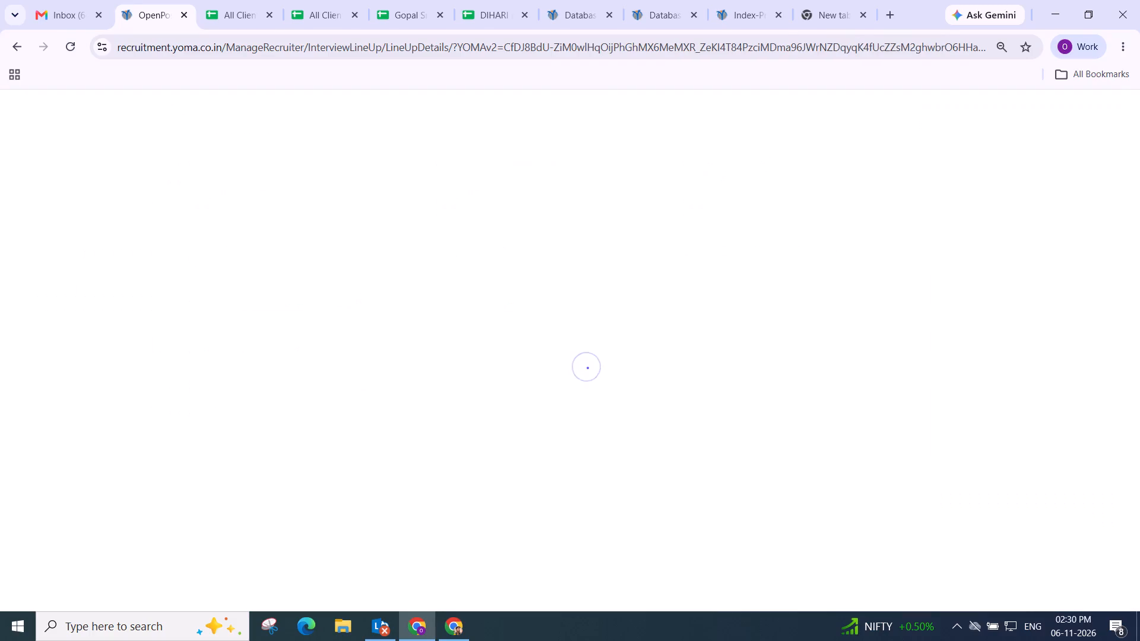
Set the next interview round to LOI for the first candidate in the list and share it to open the LOI form.
{"action": "scroll", "coordinate": [574, 344], "scroll_direction": "up", "scroll_amount": 3}
{"action": "scroll", "coordinate": [574, 344], "scroll_direction": "down", "scroll_amount": 6}
{"action": "scroll", "coordinate": [574, 344], "scroll_direction": "up", "scroll_amount": 6}
{"action": "scroll", "coordinate": [588, 344], "scroll_direction": "down", "scroll_amount": 6}
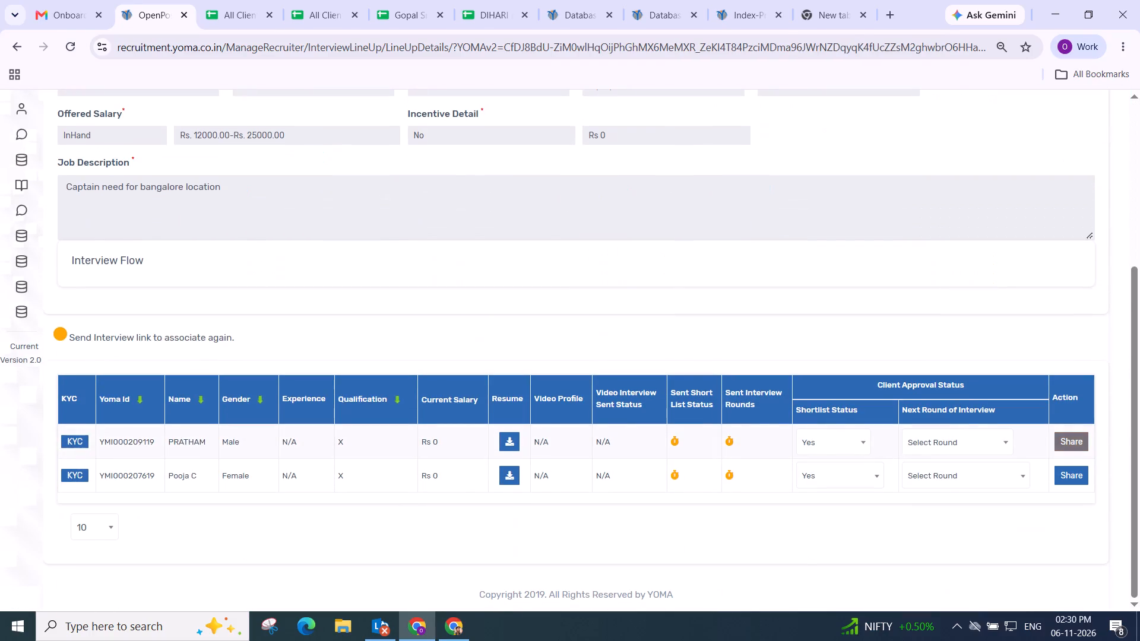
{"action": "left_click", "coordinate": [974, 437]}
{"action": "left_click", "coordinate": [954, 503]}
{"action": "left_click", "coordinate": [1062, 438]}
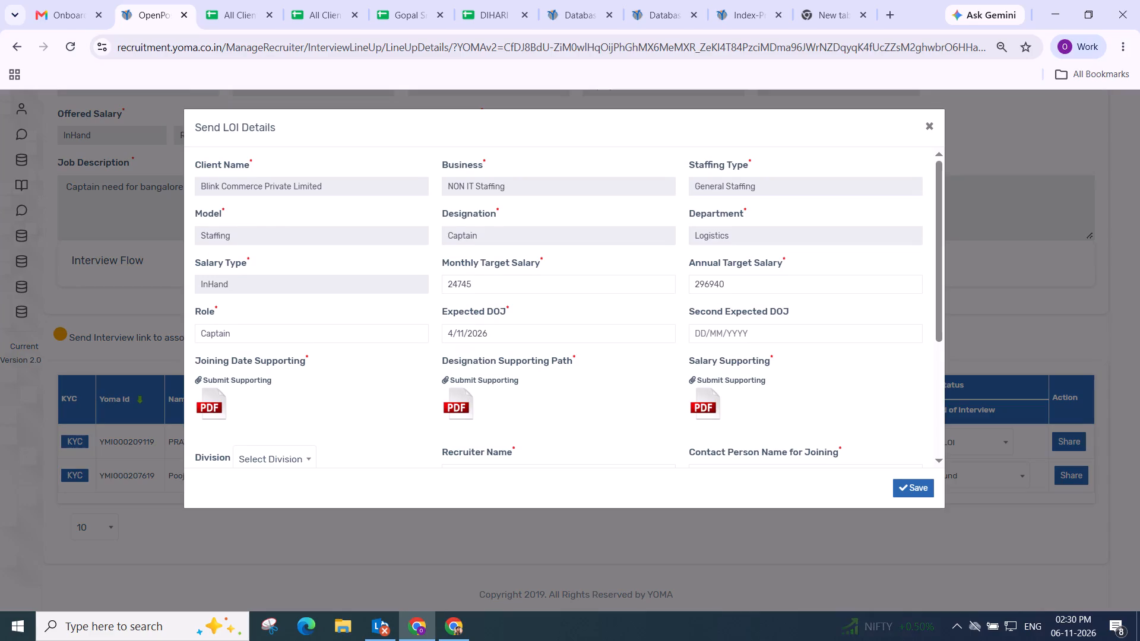
Open the designation supporting PDF and examine the candidate's salary, joining date, location and recruiter against the LOI form, closing it when done.
{"action": "scroll", "coordinate": [861, 410], "scroll_direction": "down", "scroll_amount": 4}
{"action": "scroll", "coordinate": [733, 399], "scroll_direction": "up", "scroll_amount": 3}
{"action": "scroll", "coordinate": [632, 380], "scroll_direction": "down", "scroll_amount": 4}
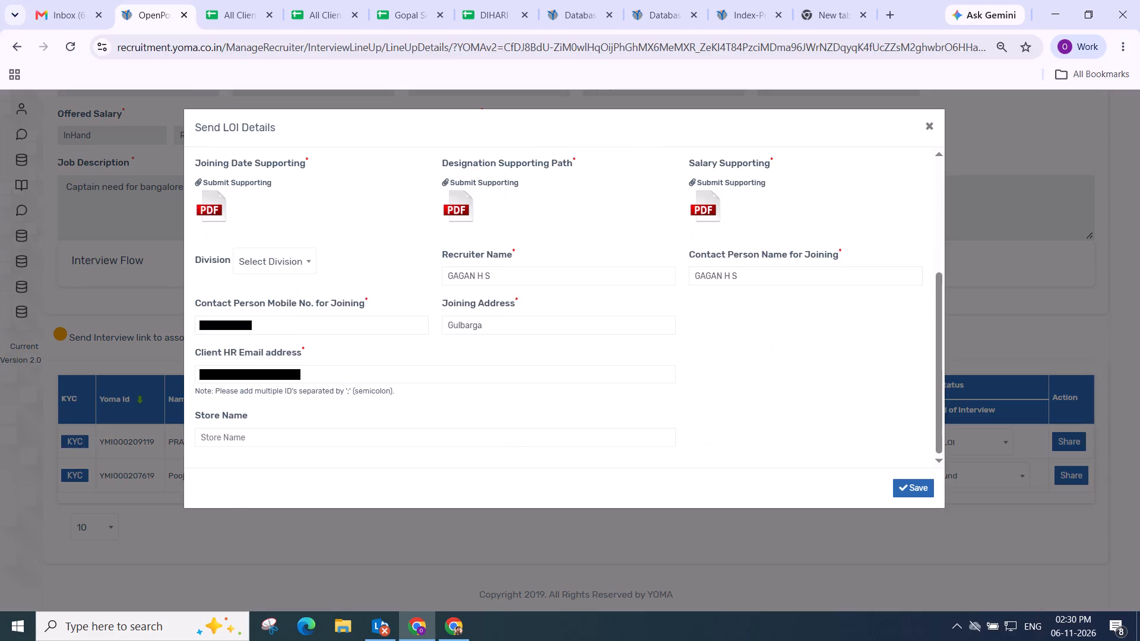
{"action": "scroll", "coordinate": [514, 348], "scroll_direction": "up", "scroll_amount": 3}
{"action": "left_click", "coordinate": [460, 396]}
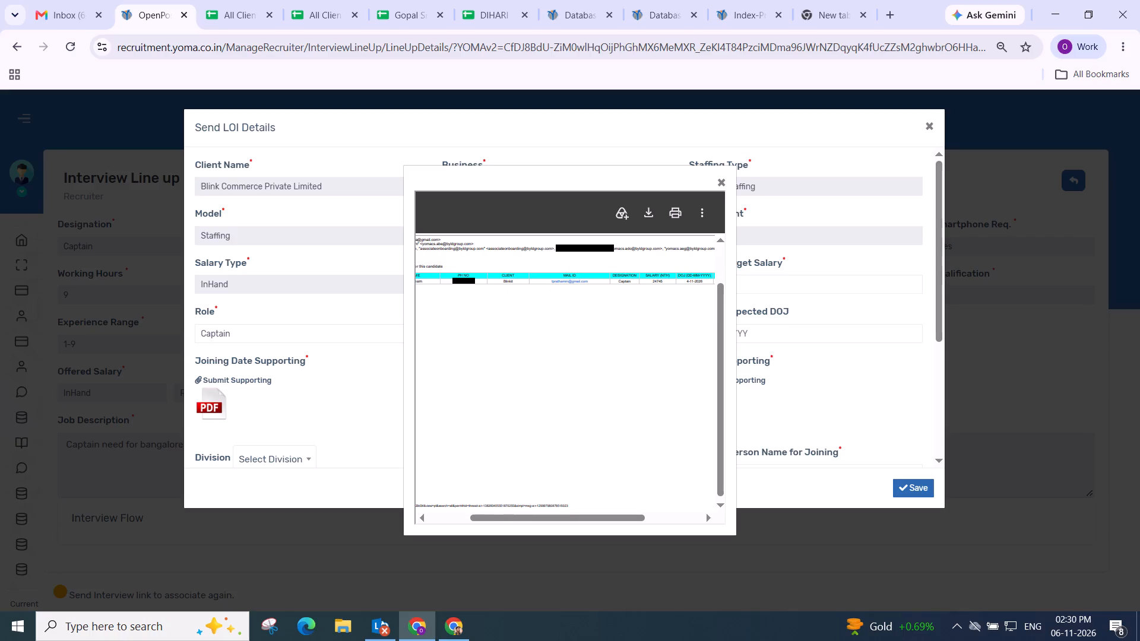
{"action": "scroll", "coordinate": [517, 288], "scroll_direction": "right", "scroll_amount": 4}
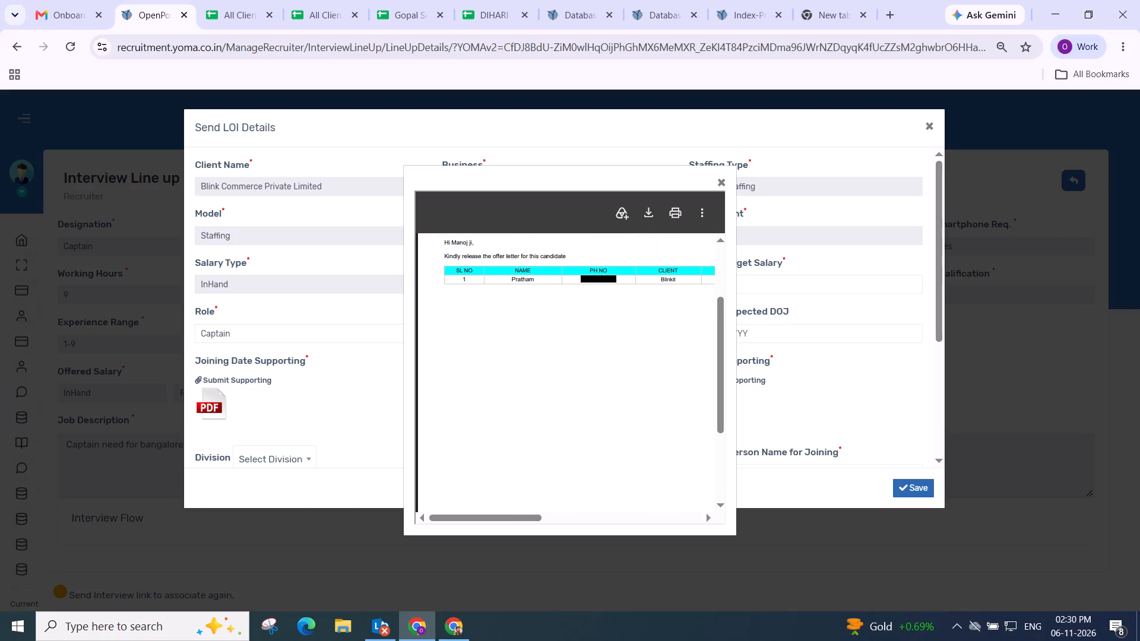
{"action": "scroll", "coordinate": [516, 283], "scroll_direction": "up", "scroll_amount": 3}
{"action": "scroll", "coordinate": [472, 331], "scroll_direction": "up", "scroll_amount": 1}
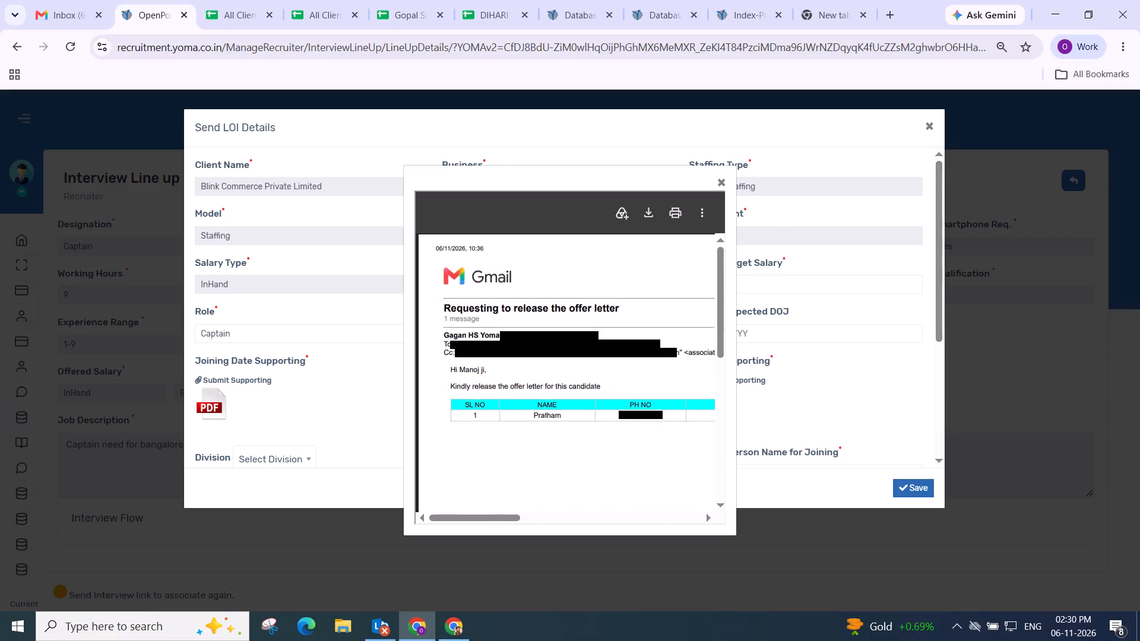
{"action": "scroll", "coordinate": [642, 346], "scroll_direction": "left", "scroll_amount": 2}
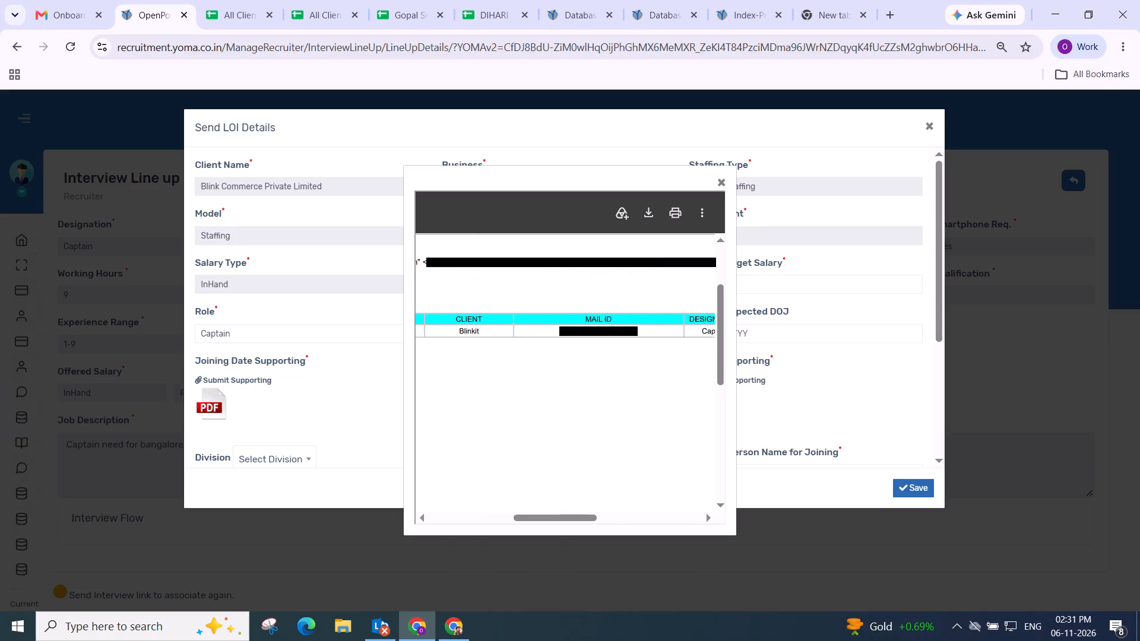
{"action": "scroll", "coordinate": [641, 345], "scroll_direction": "left", "scroll_amount": 4}
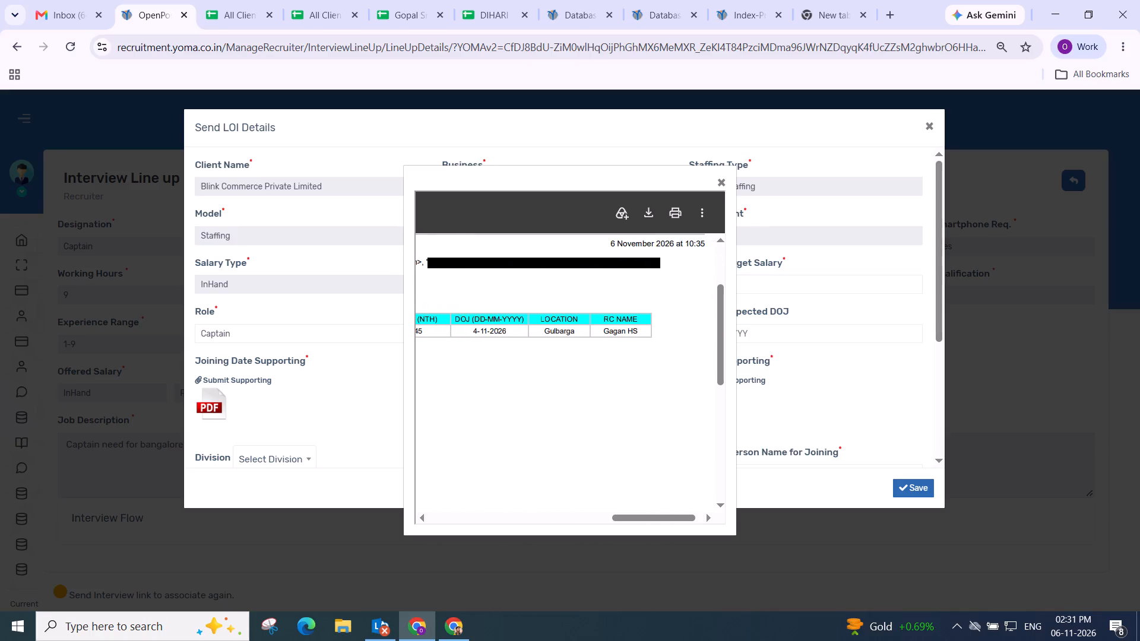
{"action": "scroll", "coordinate": [557, 338], "scroll_direction": "right", "scroll_amount": 6}
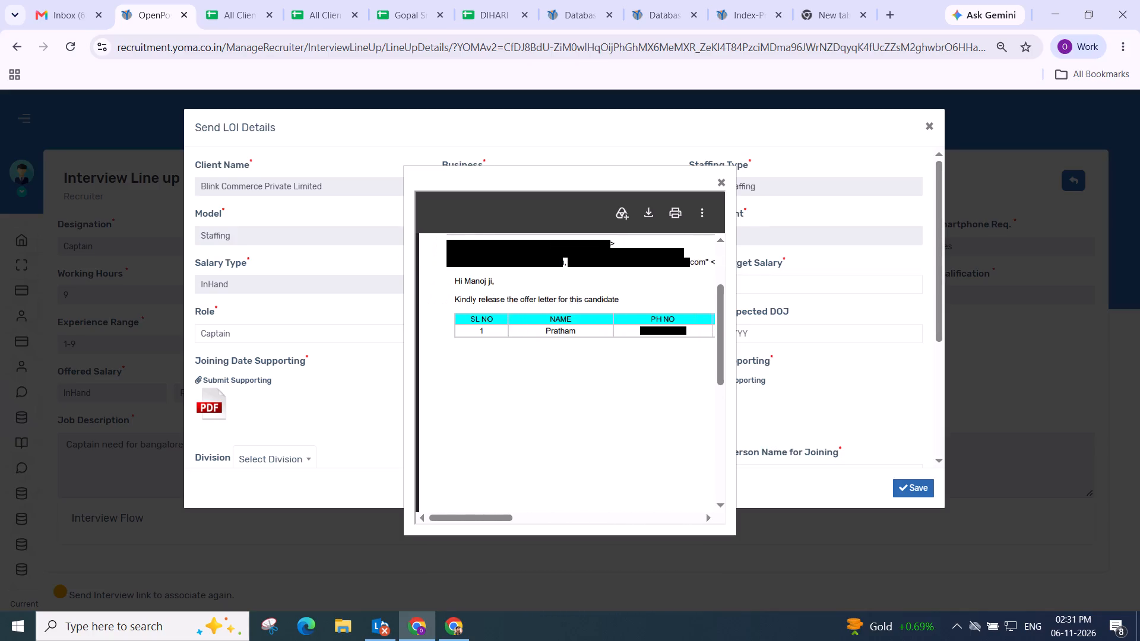
{"action": "scroll", "coordinate": [557, 338], "scroll_direction": "right", "scroll_amount": 1}
{"action": "scroll", "coordinate": [571, 341], "scroll_direction": "left", "scroll_amount": 4}
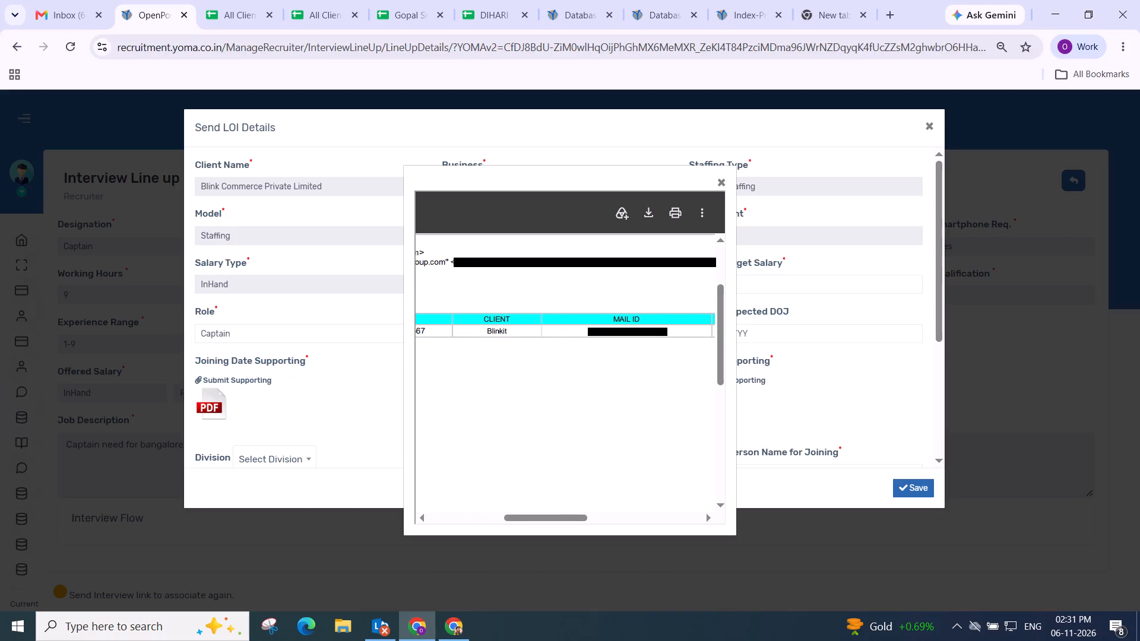
{"action": "scroll", "coordinate": [581, 338], "scroll_direction": "left", "scroll_amount": 5}
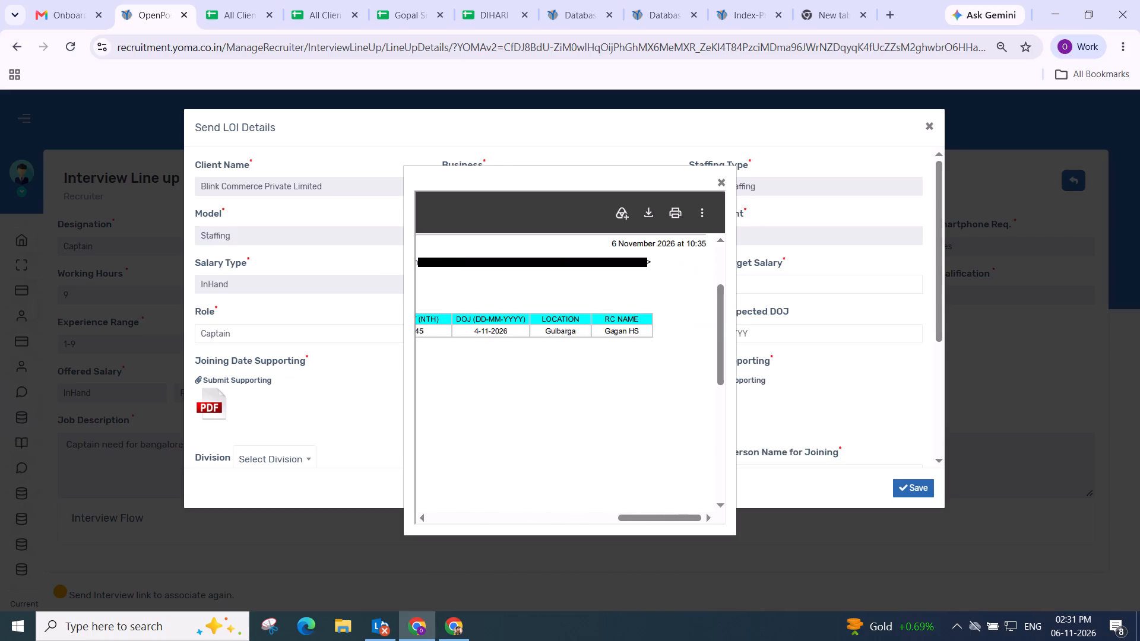
{"action": "scroll", "coordinate": [590, 341], "scroll_direction": "left", "scroll_amount": 2}
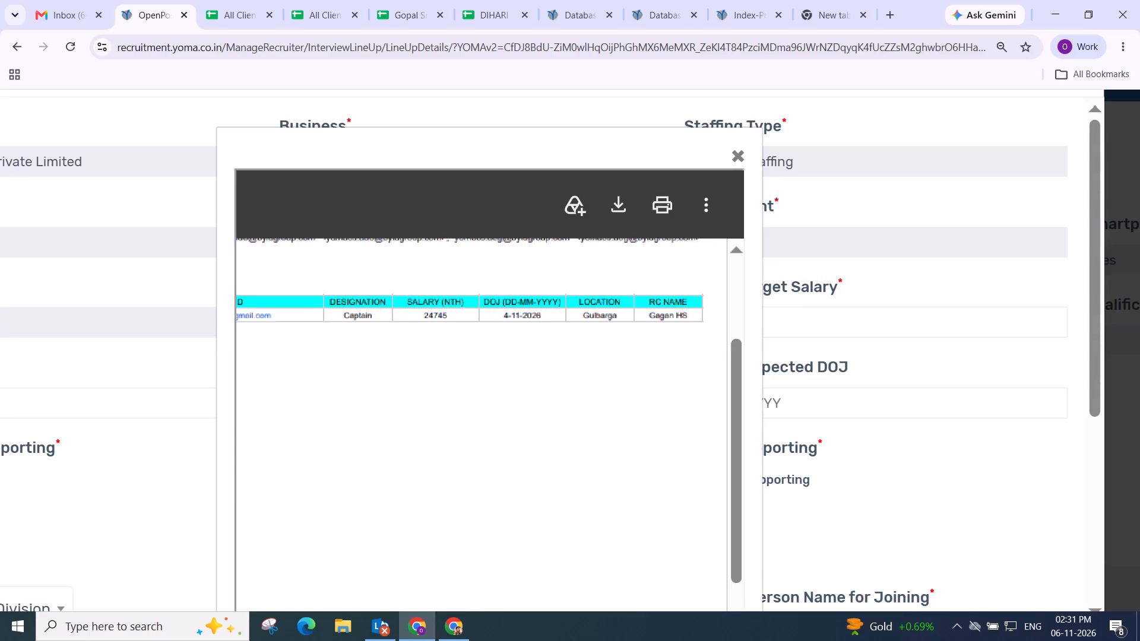
{"action": "left_click", "coordinate": [748, 160]}
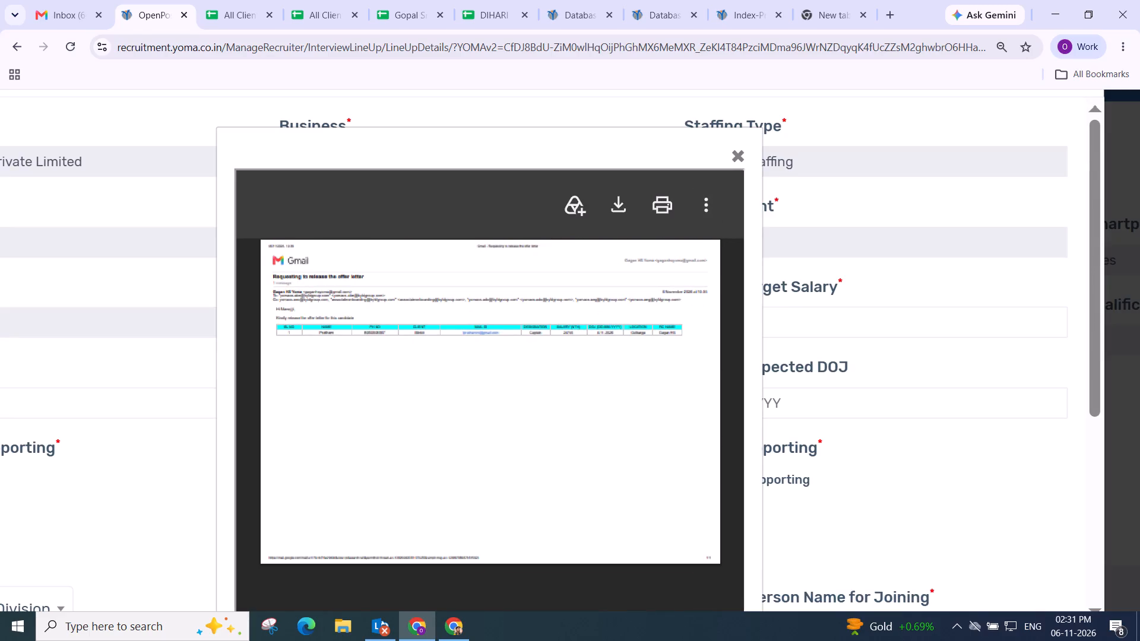
{"action": "left_click", "coordinate": [742, 159]}
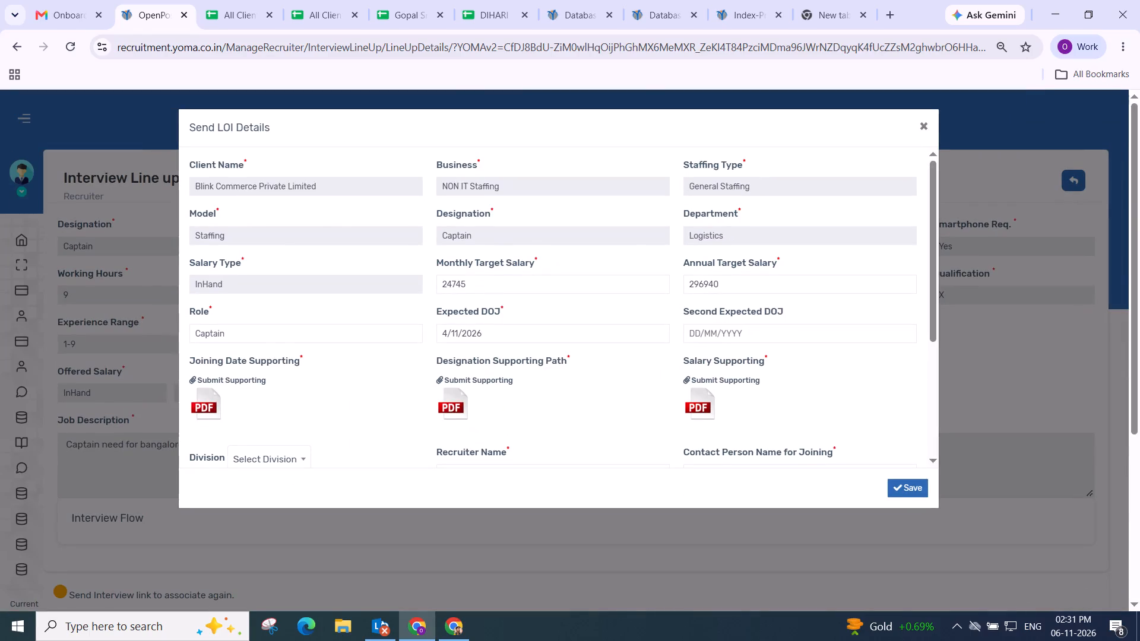
Review the remaining Send LOI Details fields for the candidate with joining address Gulbarga and save the form.
{"action": "scroll", "coordinate": [512, 381], "scroll_direction": "down", "scroll_amount": 2}
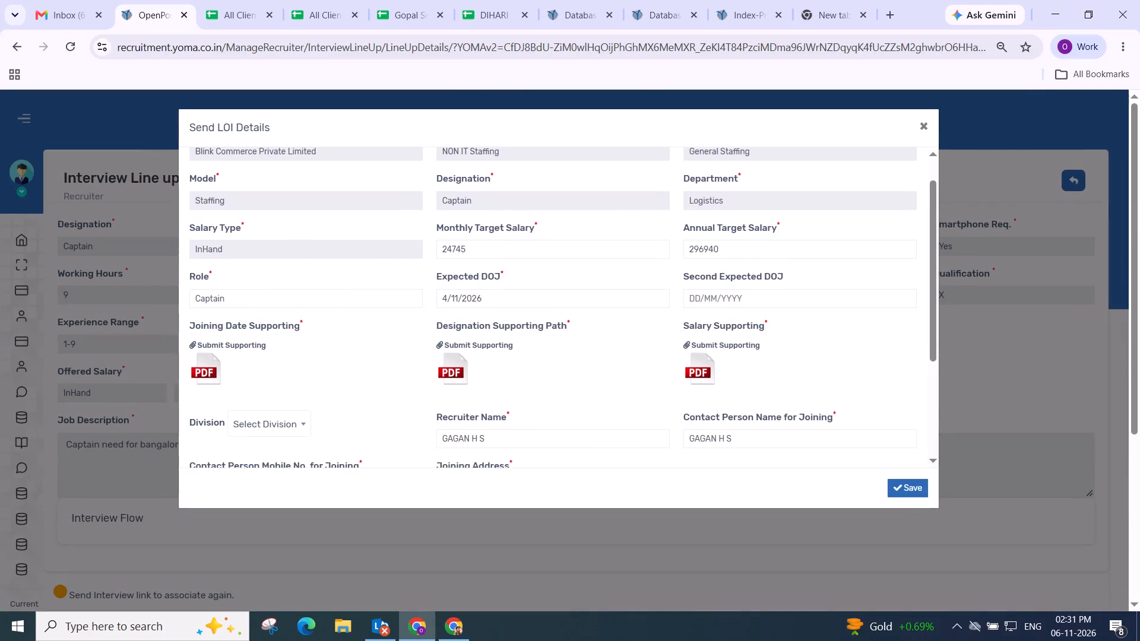
{"action": "scroll", "coordinate": [508, 343], "scroll_direction": "down", "scroll_amount": 3}
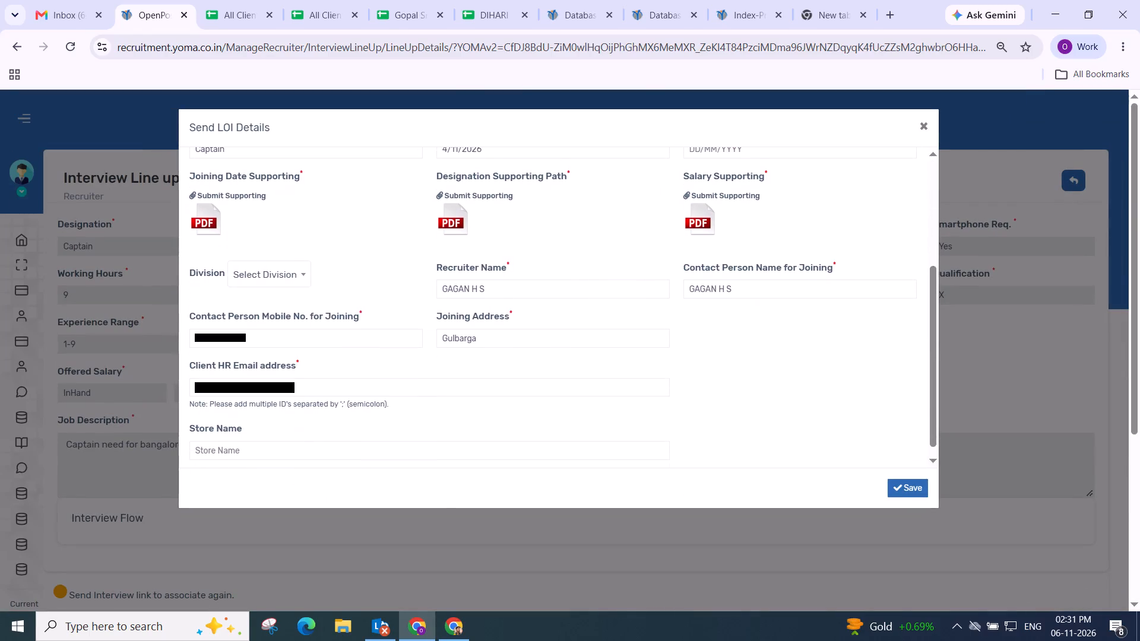
{"action": "scroll", "coordinate": [513, 331], "scroll_direction": "down", "scroll_amount": 1}
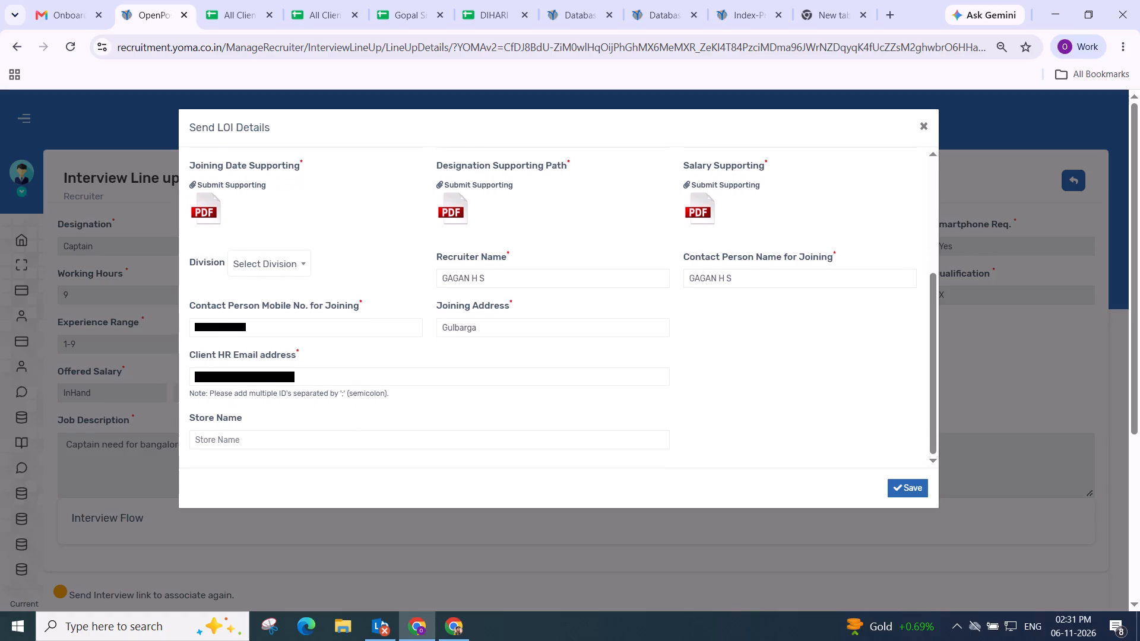
{"action": "scroll", "coordinate": [518, 331], "scroll_direction": "down", "scroll_amount": 1}
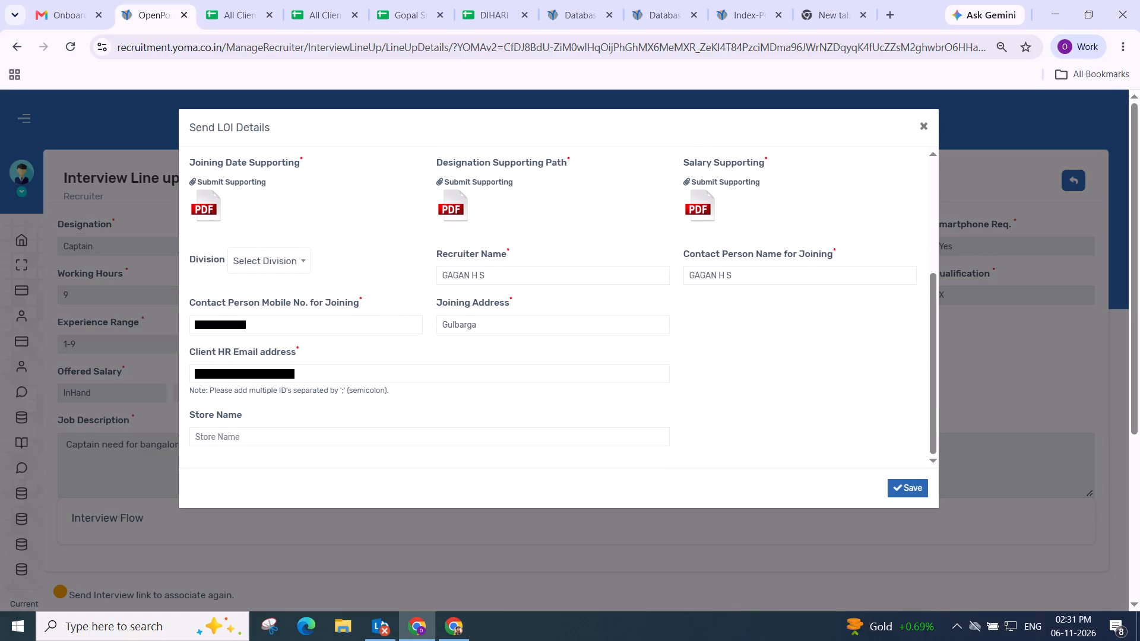
{"action": "scroll", "coordinate": [548, 385], "scroll_direction": "down", "scroll_amount": 4}
{"action": "left_click", "coordinate": [916, 488]}
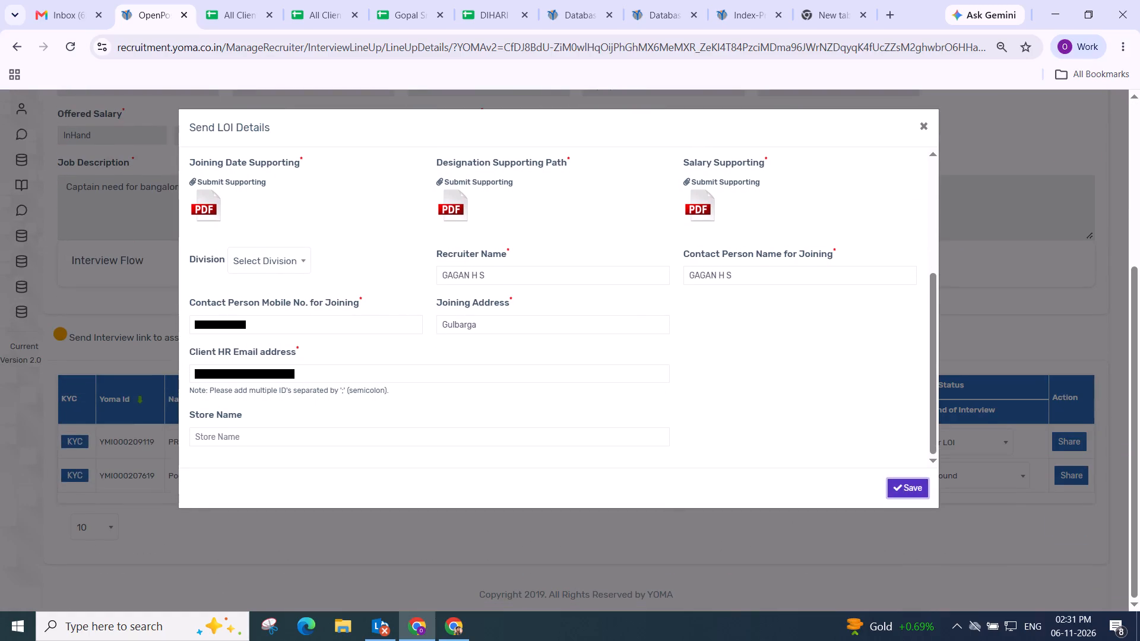
Set the remaining candidate's next round of interview to Send For LOI and share it to open the LOI form.
{"action": "scroll", "coordinate": [560, 399], "scroll_direction": "up", "scroll_amount": 4}
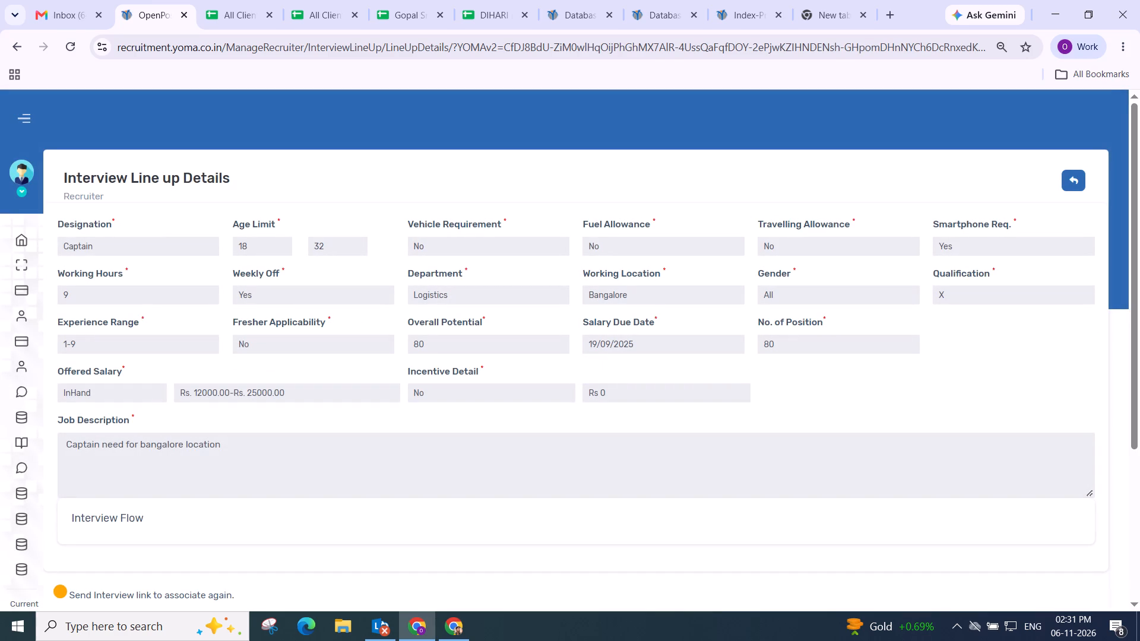
{"action": "scroll", "coordinate": [511, 437], "scroll_direction": "down", "scroll_amount": 6}
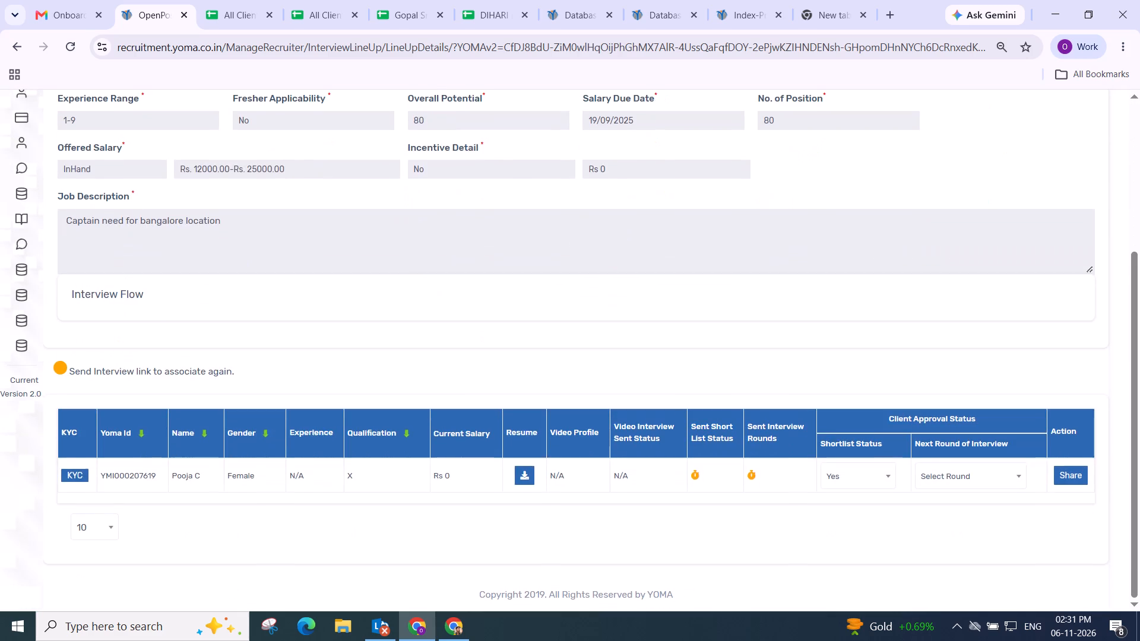
{"action": "scroll", "coordinate": [511, 437], "scroll_direction": "up", "scroll_amount": 1}
{"action": "scroll", "coordinate": [693, 477], "scroll_direction": "down", "scroll_amount": 4}
{"action": "left_click", "coordinate": [949, 477]}
{"action": "left_click", "coordinate": [945, 544]}
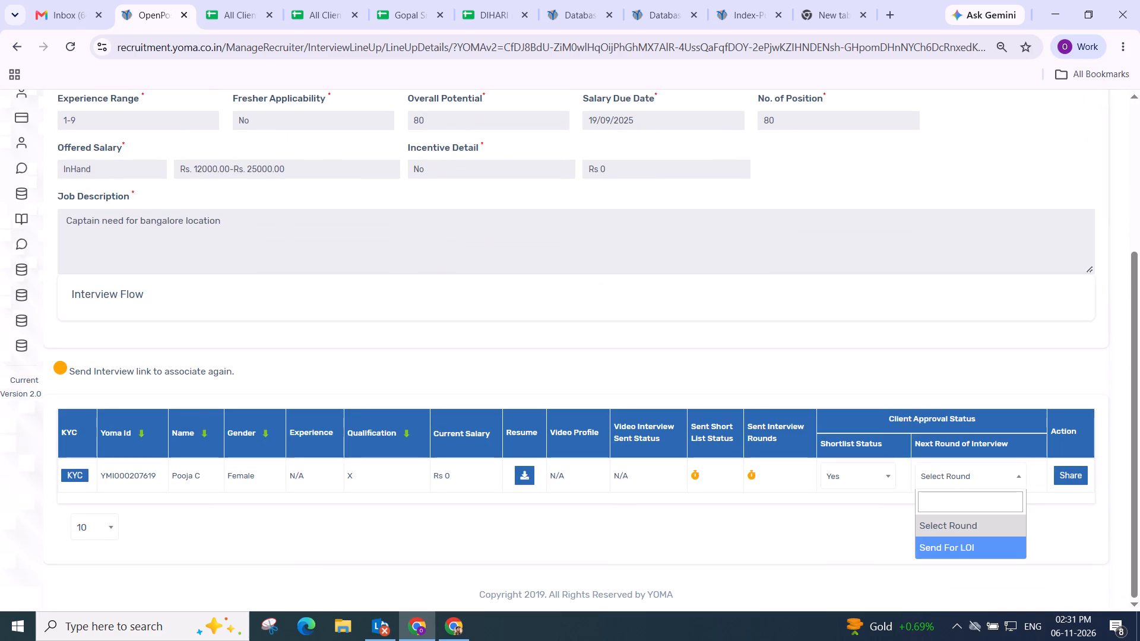
{"action": "left_click", "coordinate": [1069, 479]}
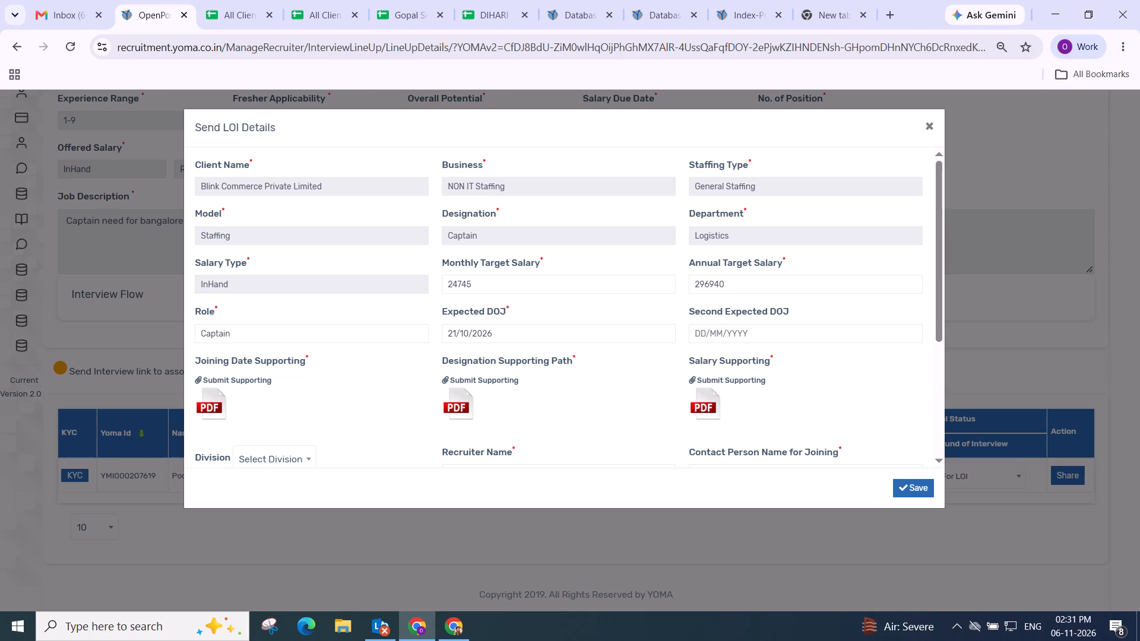
Fill the Contact Person Name for Joining field with the copied recruiter's name.
{"action": "scroll", "coordinate": [531, 413], "scroll_direction": "down", "scroll_amount": 4}
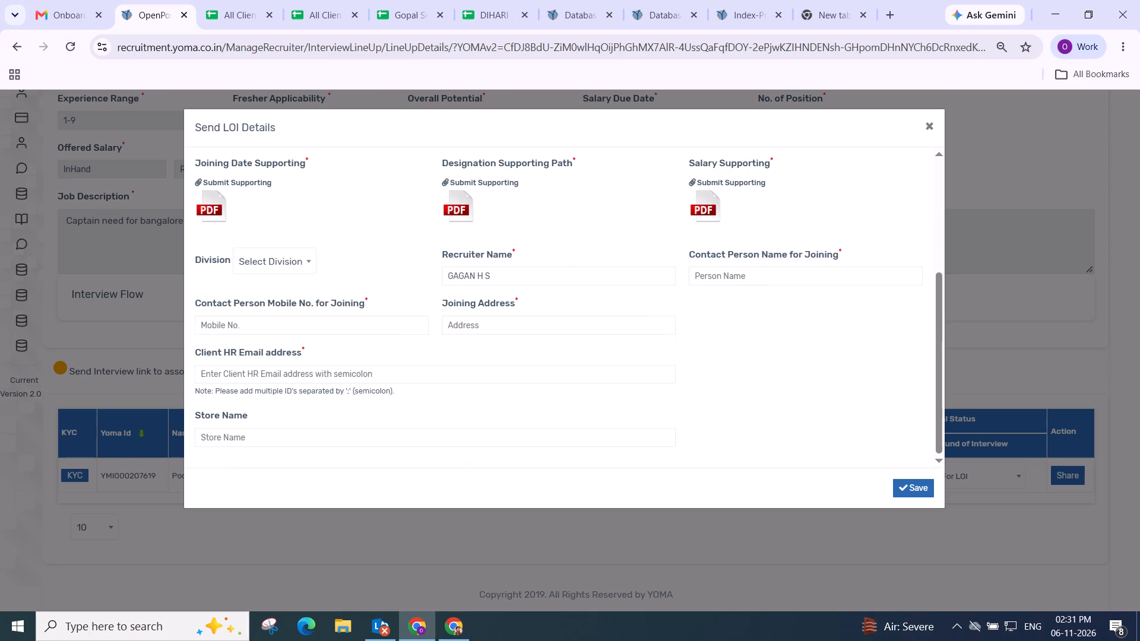
{"action": "scroll", "coordinate": [493, 353], "scroll_direction": "up", "scroll_amount": 1}
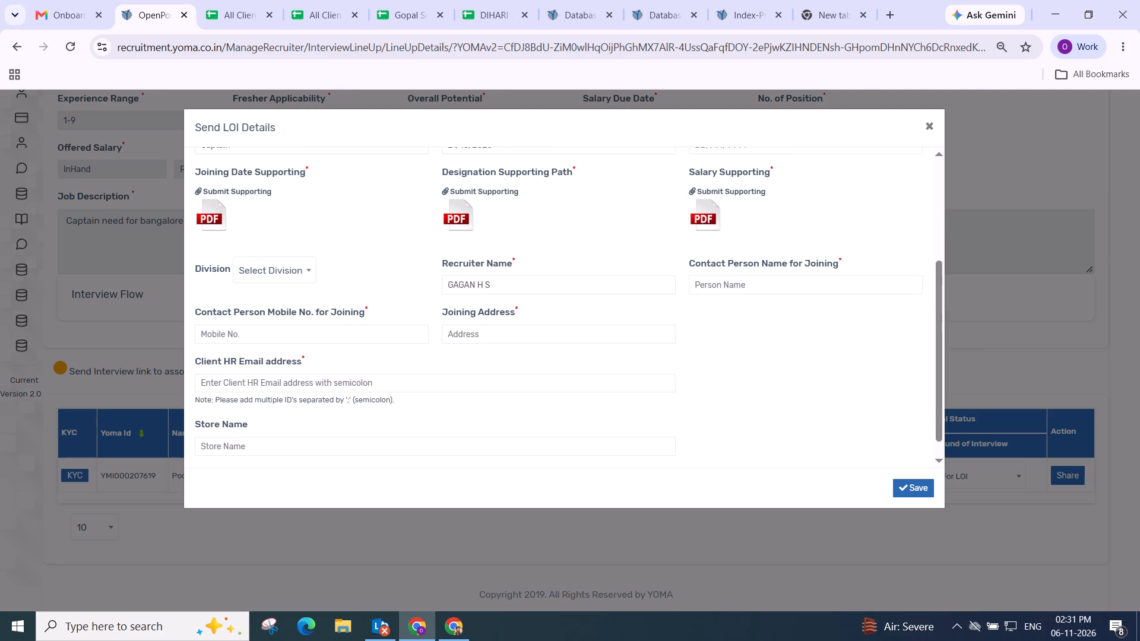
{"action": "scroll", "coordinate": [479, 278], "scroll_direction": "up", "scroll_amount": 1}
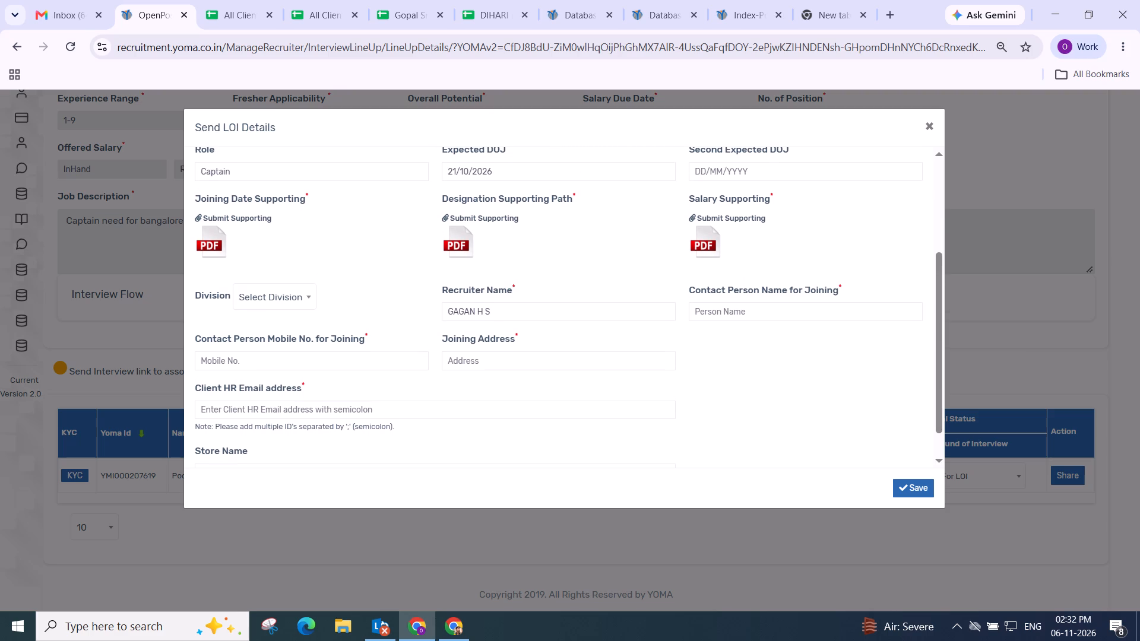
{"action": "left_click", "coordinate": [282, 414]}
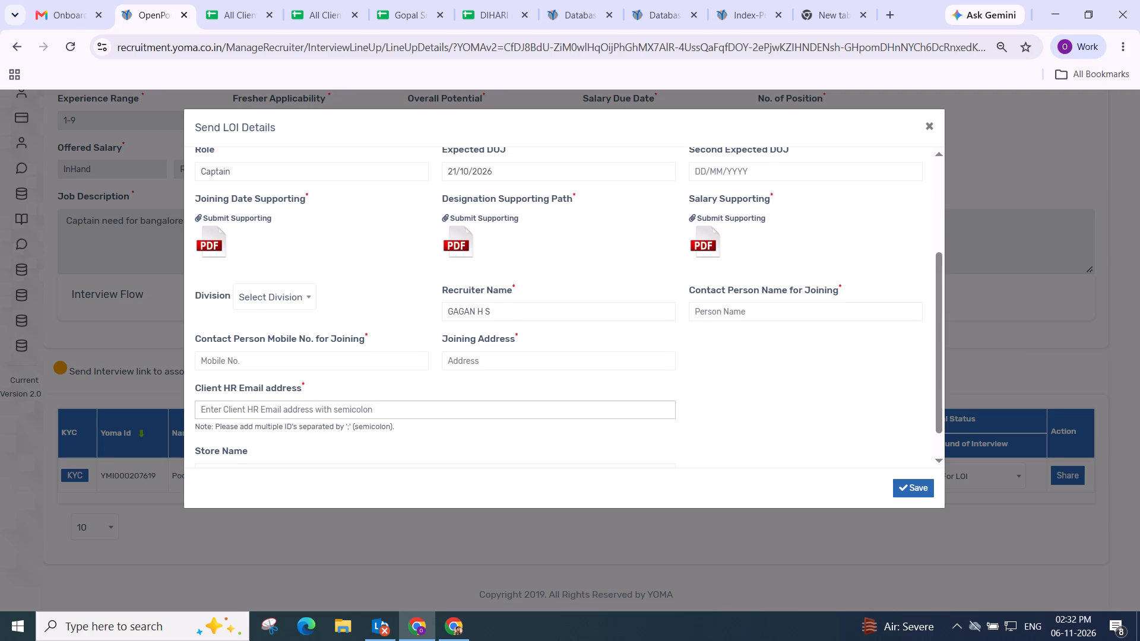
{"action": "key", "text": "ctrl+v"}
{"action": "left_click", "coordinate": [753, 315]}
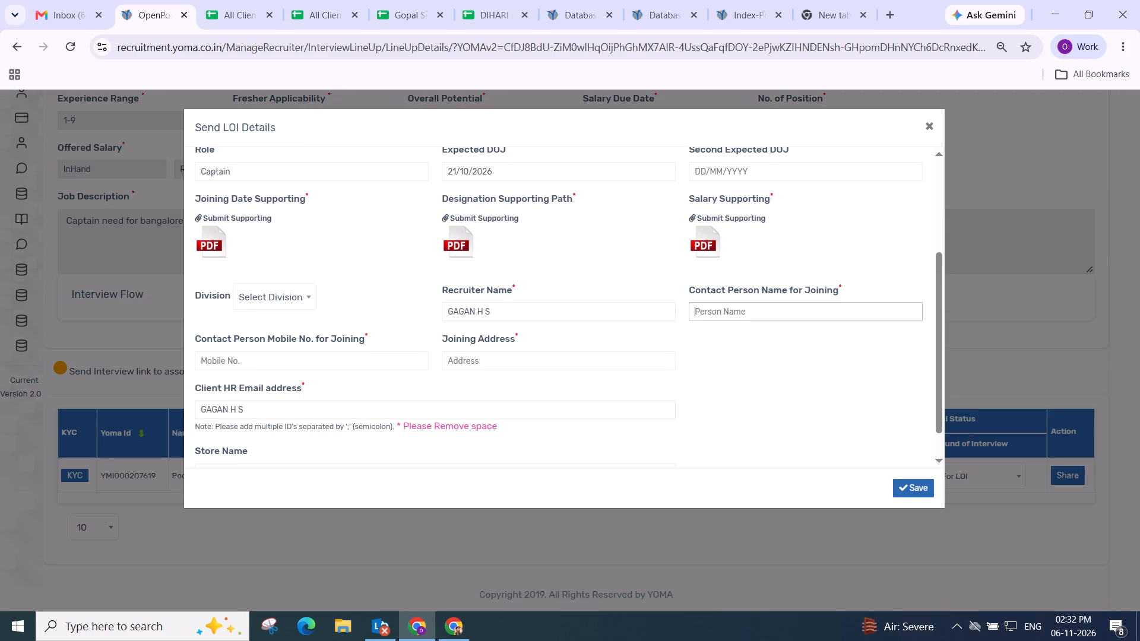
{"action": "key", "text": "ctrl+v"}
Copy the sender's email address from the designation supporting PDF and put it in the Client HR Email address field.
{"action": "left_click", "coordinate": [457, 240]}
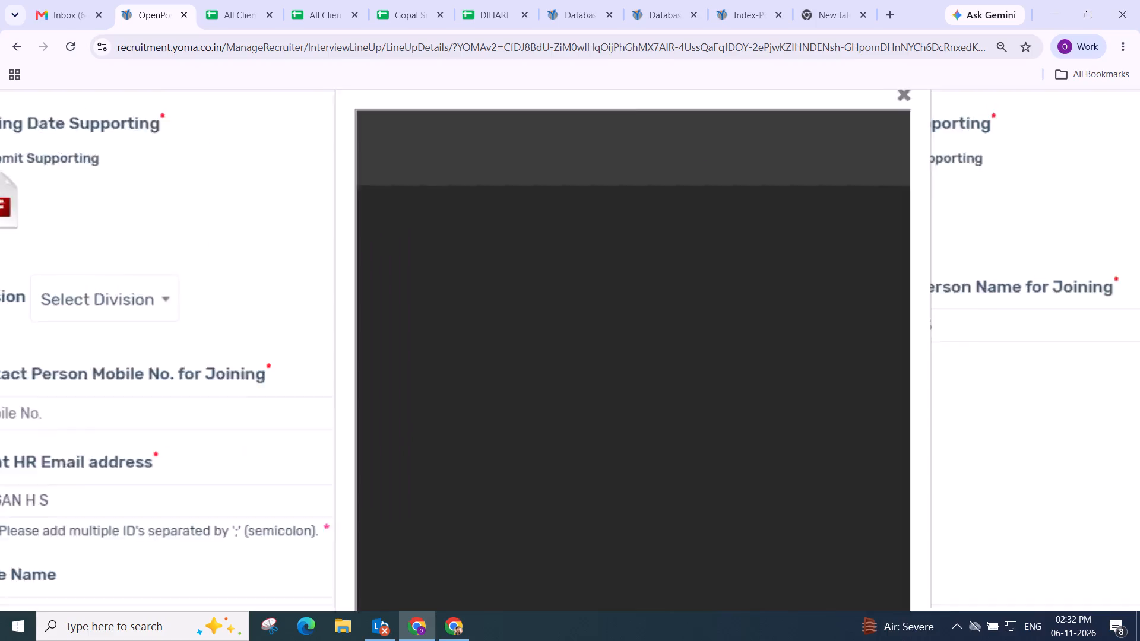
{"action": "scroll", "coordinate": [458, 272], "scroll_direction": "right", "scroll_amount": 2}
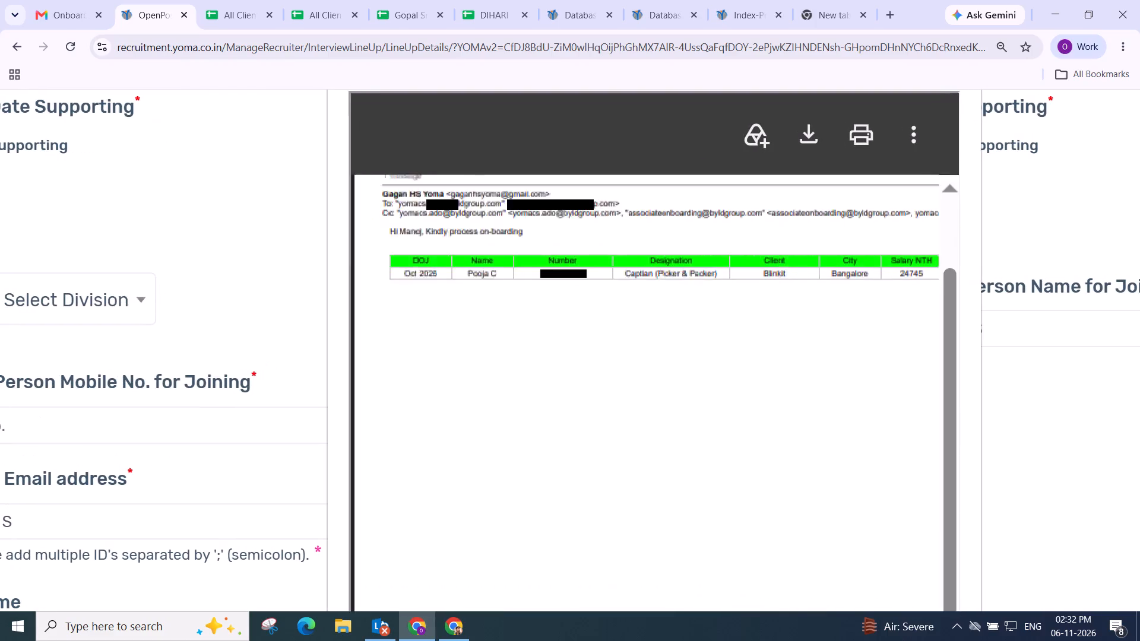
{"action": "scroll", "coordinate": [449, 266], "scroll_direction": "right", "scroll_amount": 2}
{"action": "scroll", "coordinate": [481, 193], "scroll_direction": "up", "scroll_amount": 1}
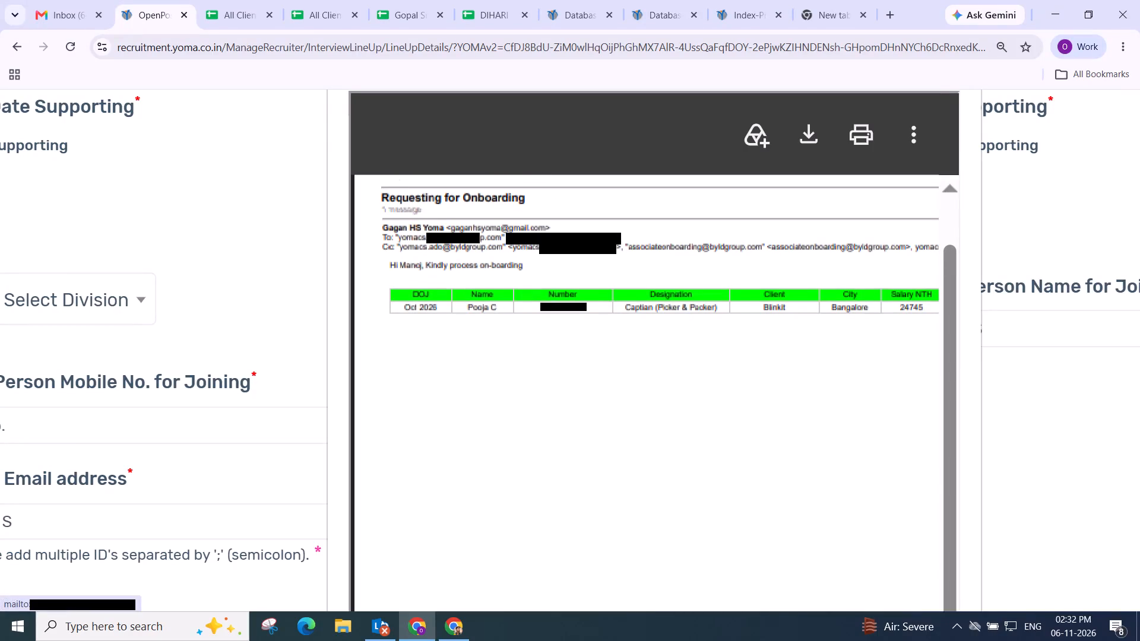
{"action": "right_click", "coordinate": [487, 229]}
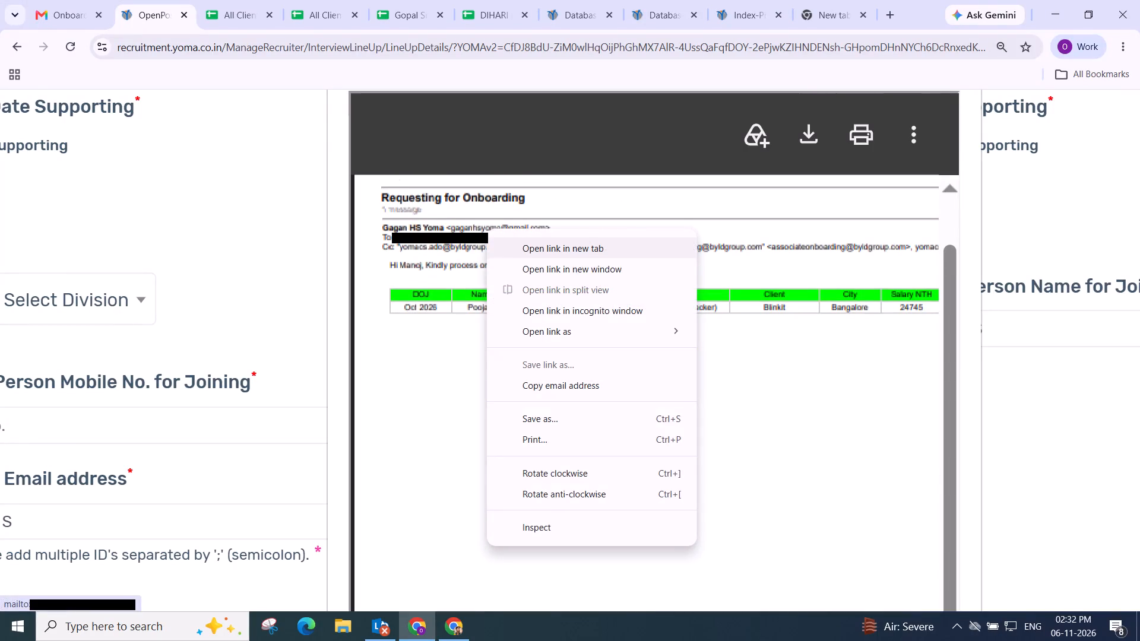
{"action": "left_click", "coordinate": [554, 382]}
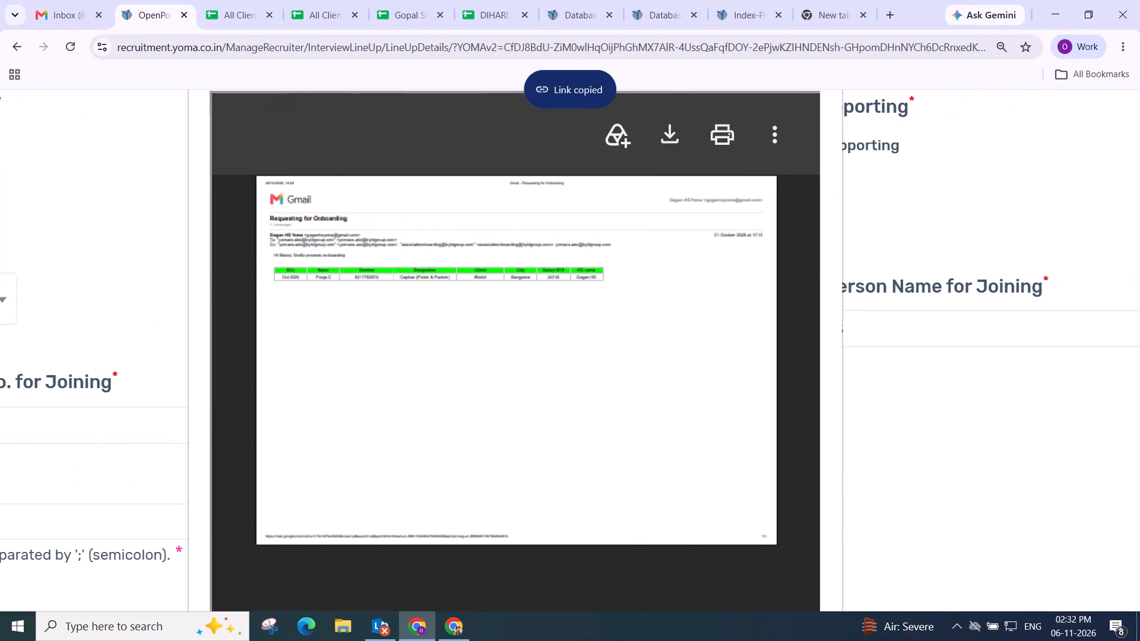
{"action": "scroll", "coordinate": [657, 202], "scroll_direction": "up", "scroll_amount": 2}
{"action": "left_click", "coordinate": [724, 177]}
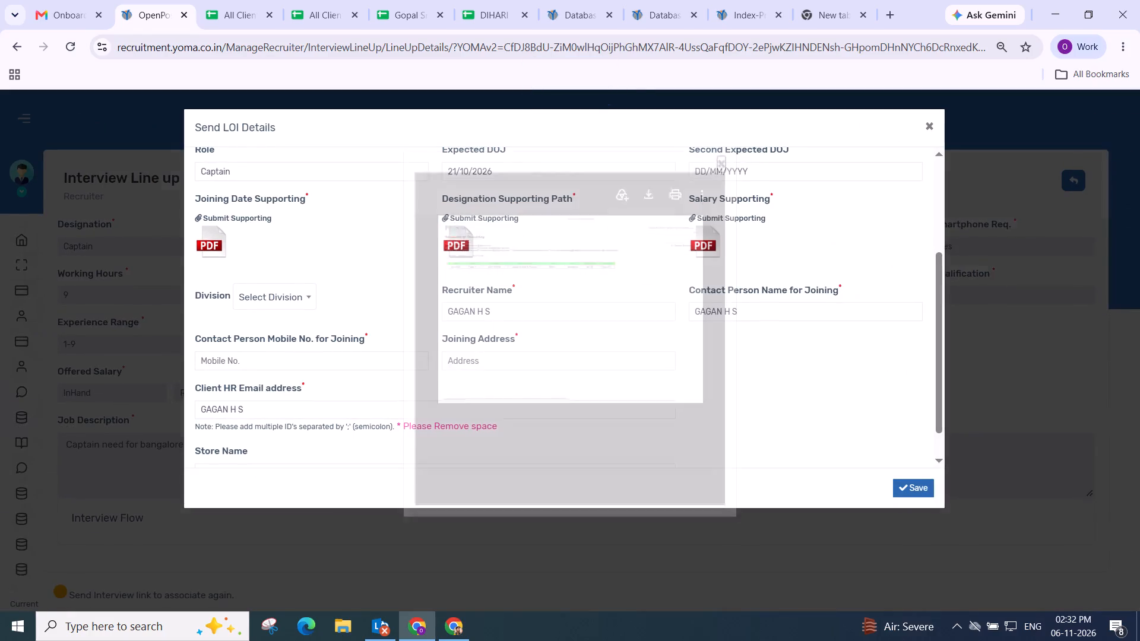
{"action": "left_click_drag", "start_coordinate": [280, 411], "coordinate": [137, 404]}
{"action": "key", "text": "ctrl+v"}
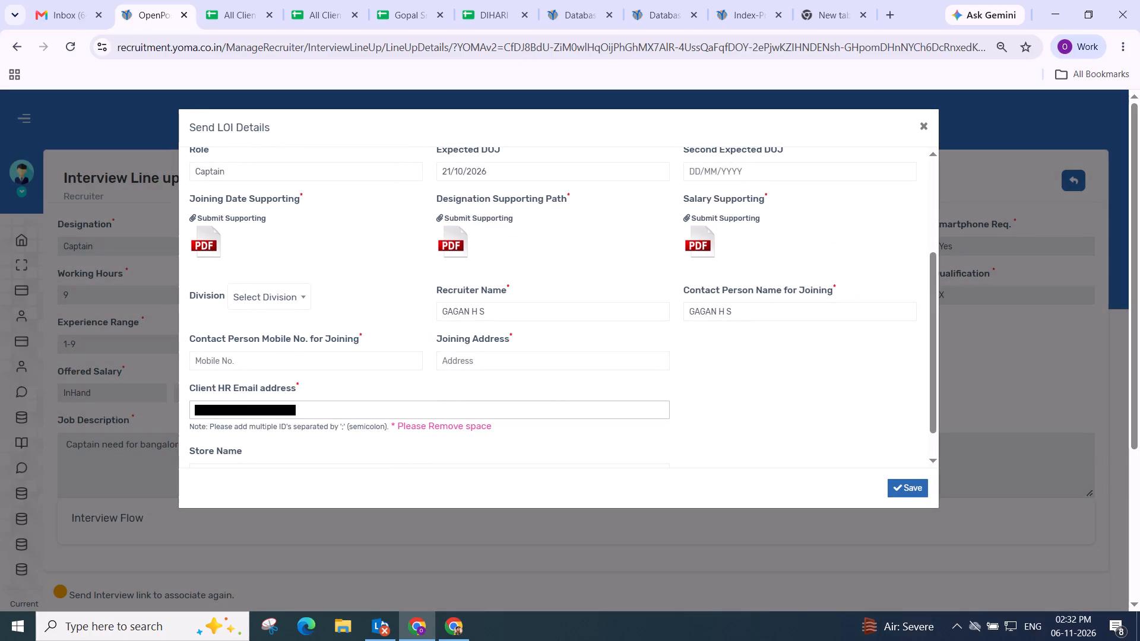
{"action": "left_click", "coordinate": [547, 480]}
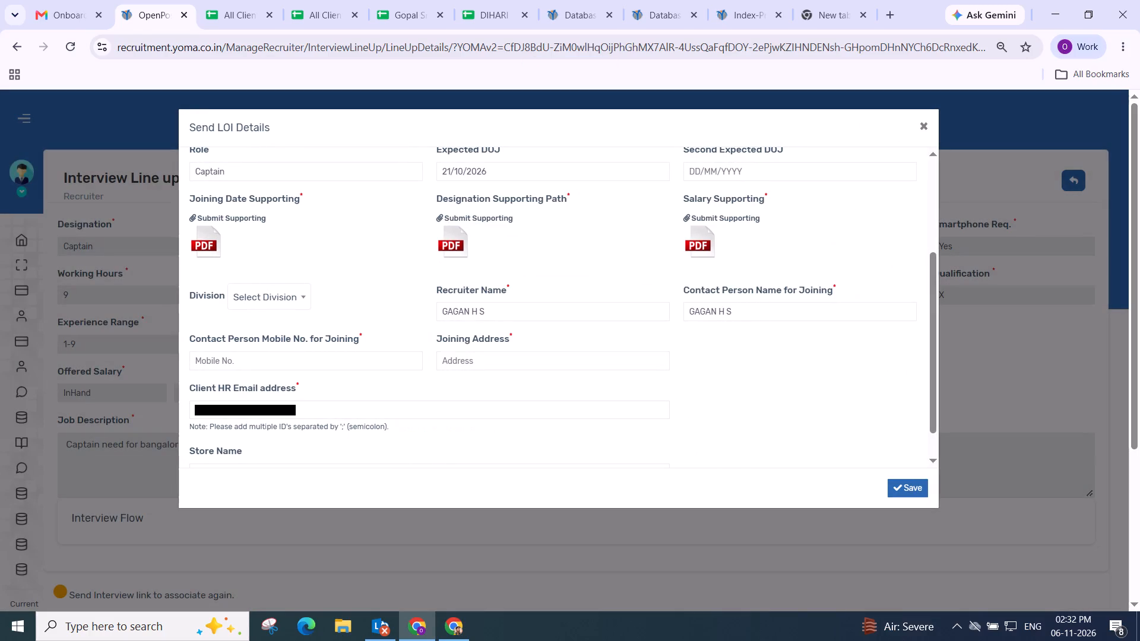
Copy the city Bangalore from the designation supporting PDF into the Joining Address field.
{"action": "left_click", "coordinate": [451, 243]}
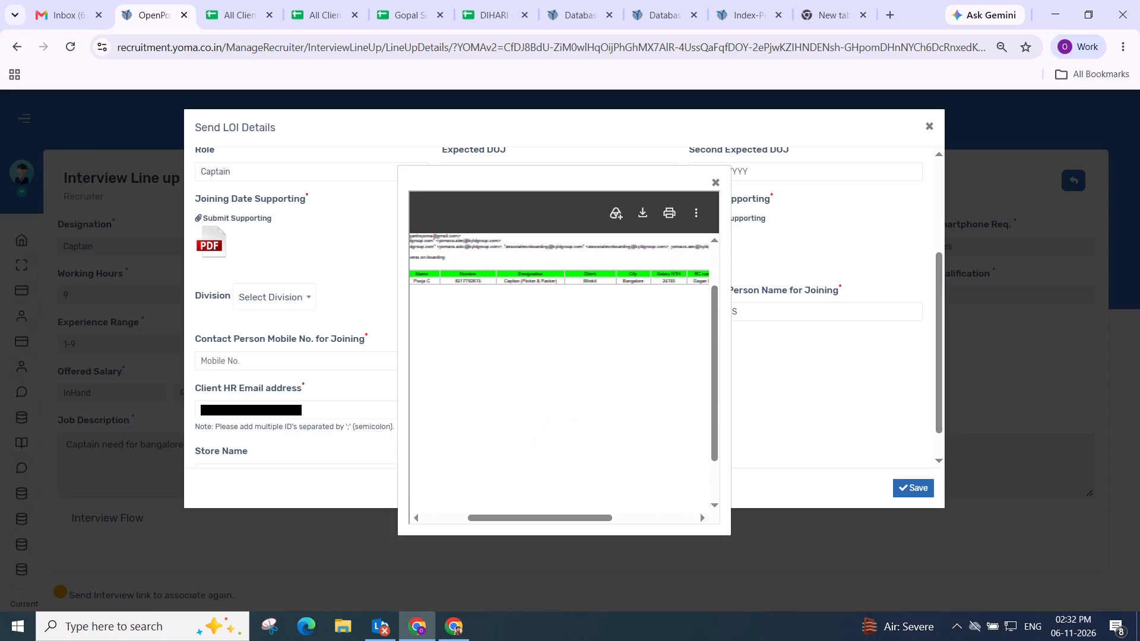
{"action": "double_click", "coordinate": [602, 284]}
{"action": "key", "text": "ctrl+c"}
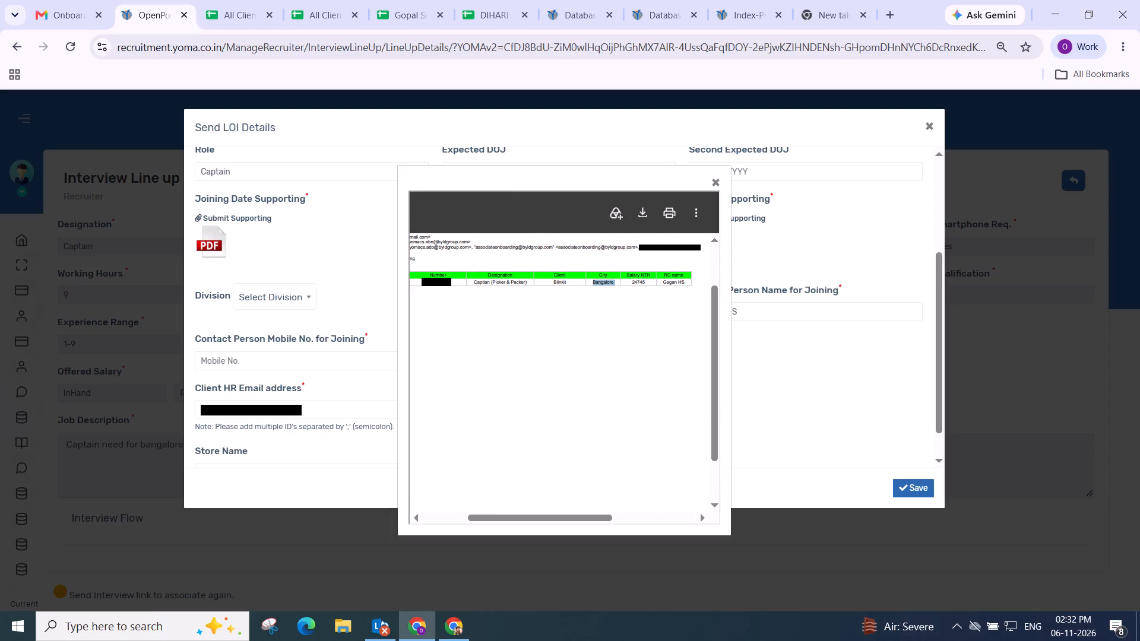
{"action": "left_click", "coordinate": [784, 323]}
{"action": "left_click", "coordinate": [720, 182]}
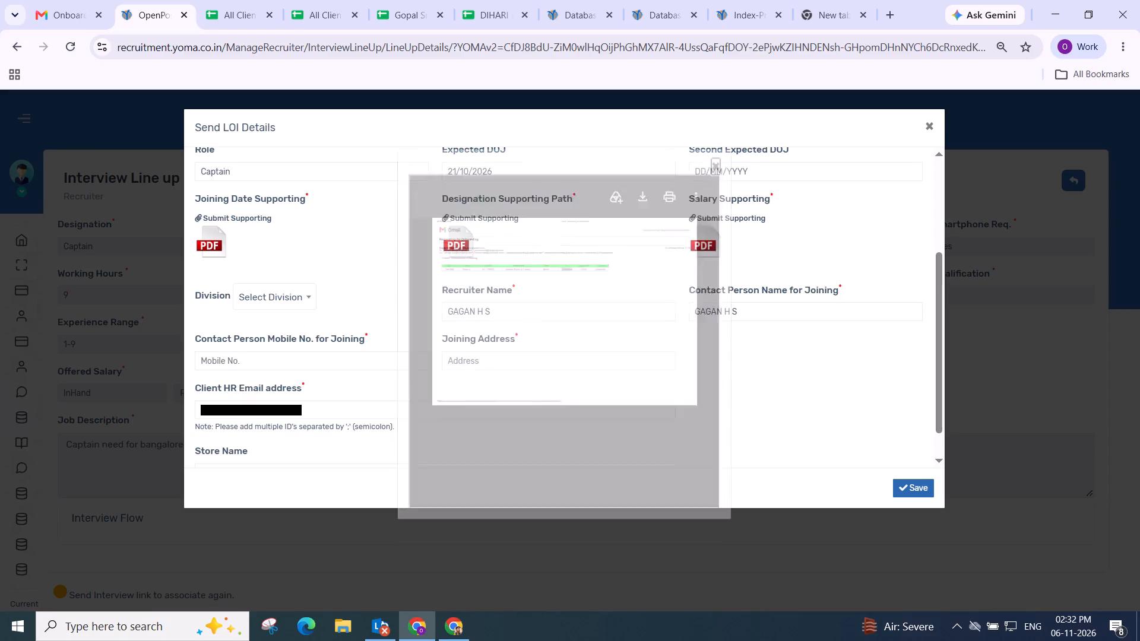
{"action": "left_click", "coordinate": [504, 370]}
{"action": "left_click", "coordinate": [480, 362]}
{"action": "key", "text": "ctrl+v"}
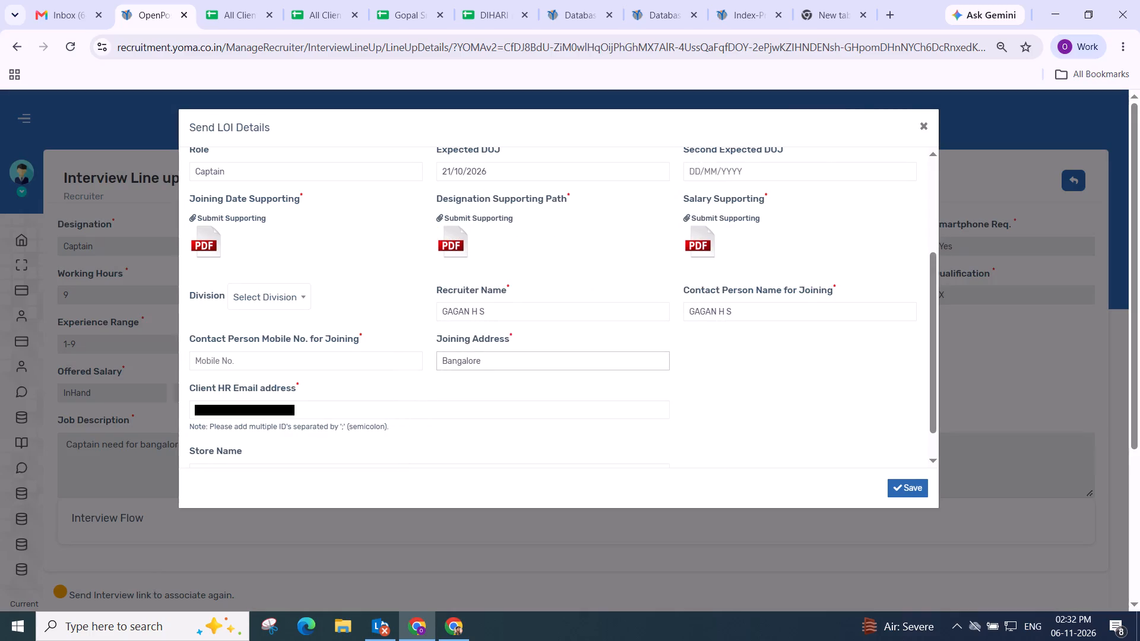
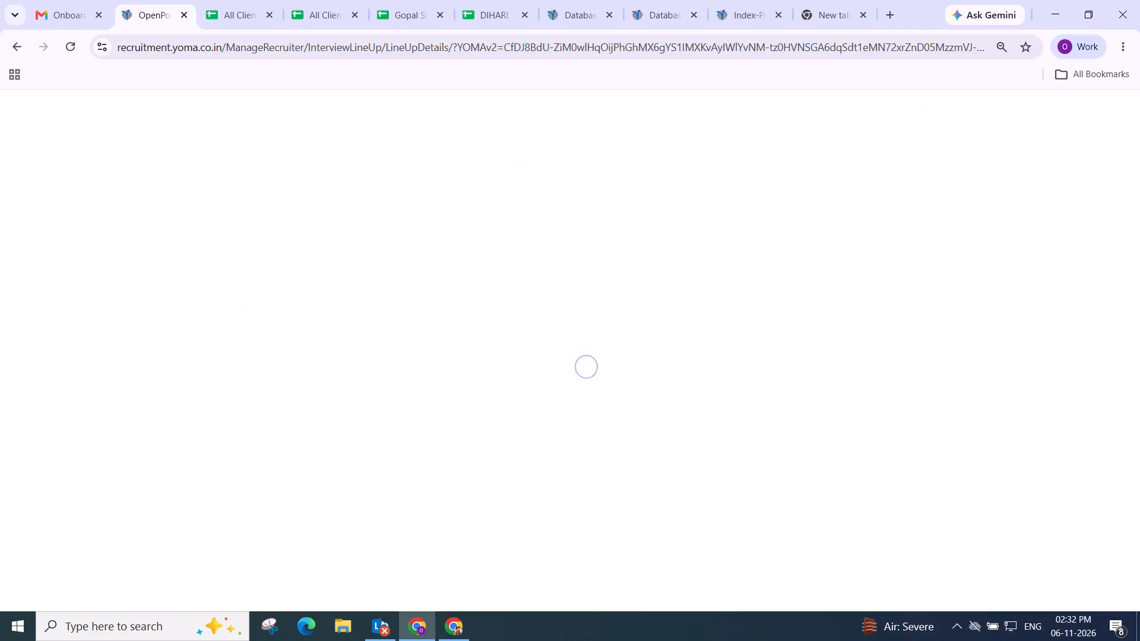
Go to the interview schedule list and open the Blink Commerce Captain position for Nagpur.
{"action": "scroll", "coordinate": [679, 318], "scroll_direction": "down", "scroll_amount": 7}
{"action": "scroll", "coordinate": [322, 363], "scroll_direction": "up", "scroll_amount": 3}
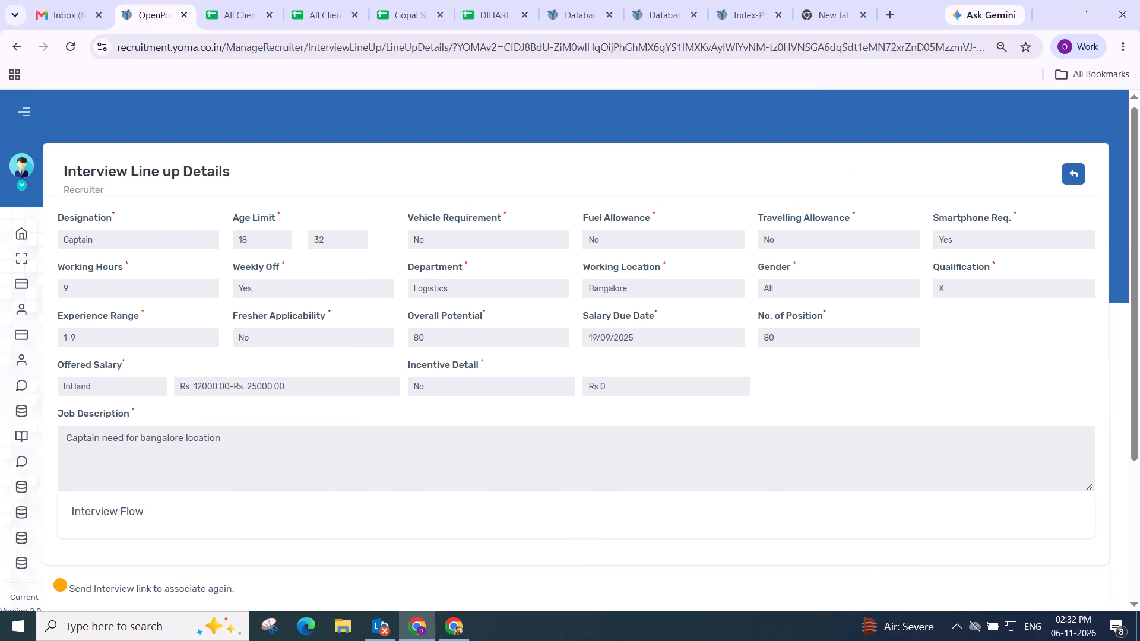
{"action": "left_click", "coordinate": [36, 353]}
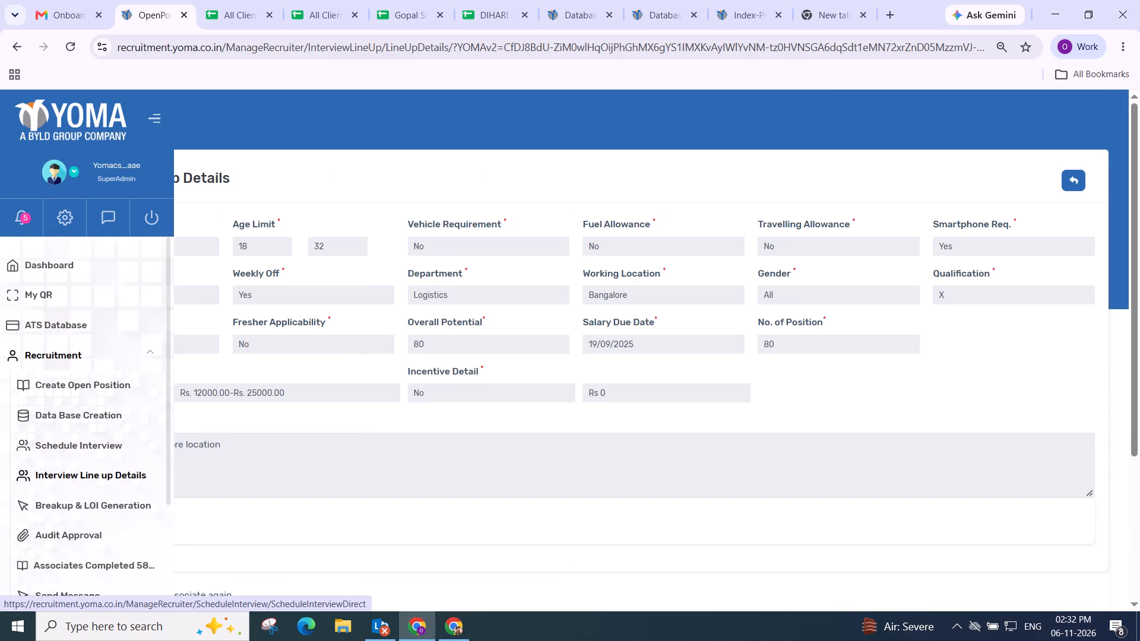
{"action": "left_click", "coordinate": [76, 476]}
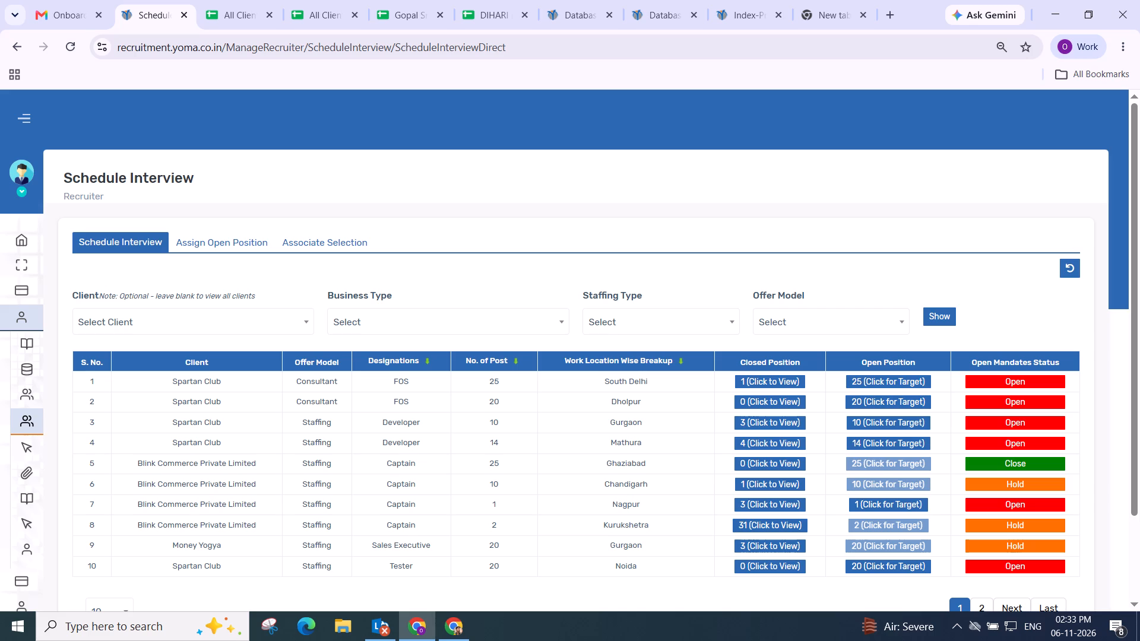
{"action": "scroll", "coordinate": [362, 516], "scroll_direction": "down", "scroll_amount": 3}
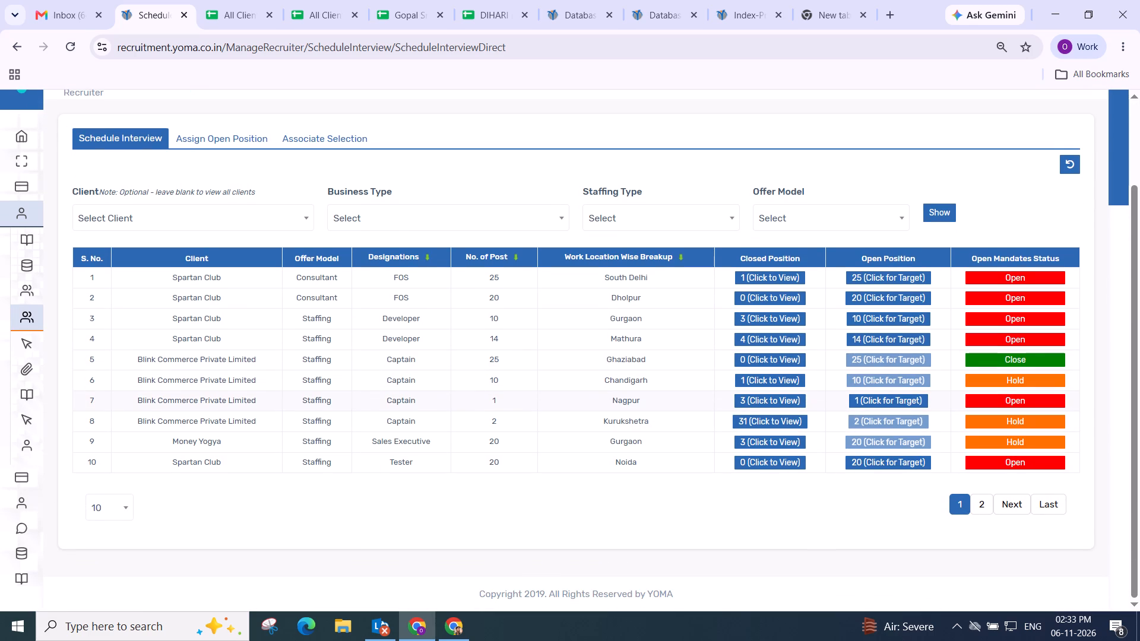
{"action": "left_click", "coordinate": [876, 402]}
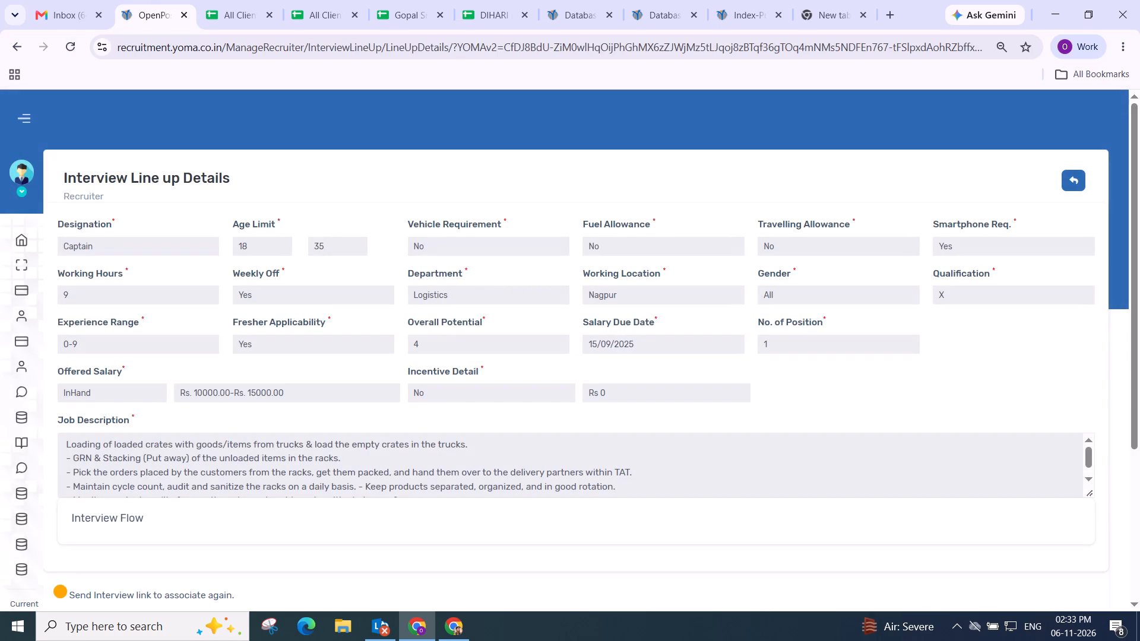
Set the Nagpur candidate's next round of interview to Send For LOI and share it to open the LOI form.
{"action": "scroll", "coordinate": [699, 383], "scroll_direction": "down", "scroll_amount": 4}
{"action": "scroll", "coordinate": [454, 398], "scroll_direction": "down", "scroll_amount": 4}
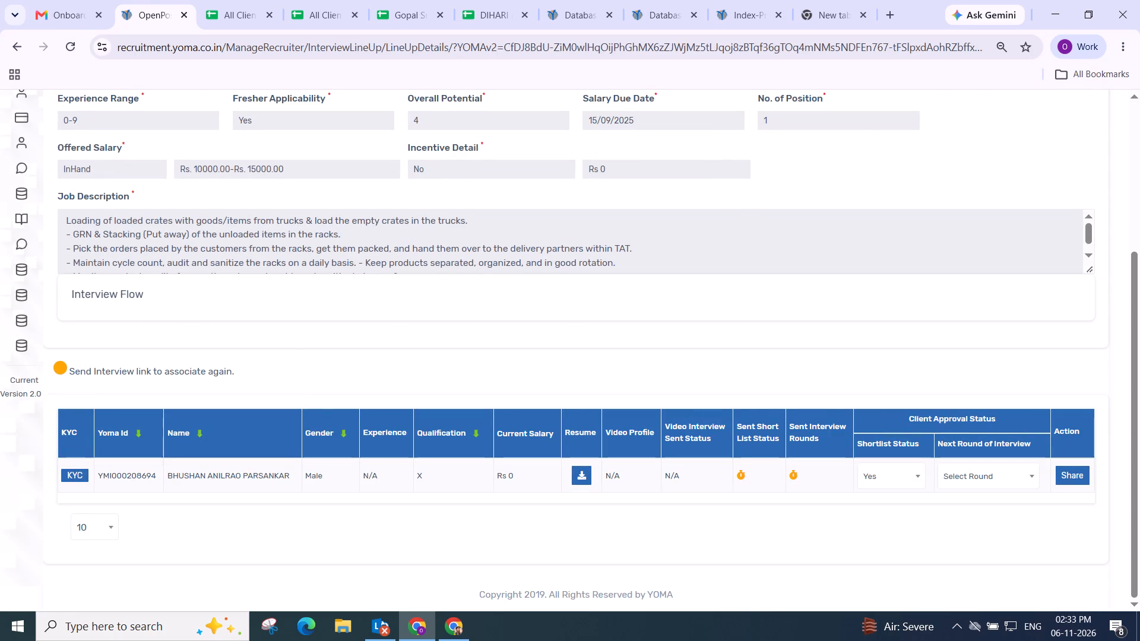
{"action": "left_click", "coordinate": [965, 482]}
{"action": "left_click", "coordinate": [959, 538]}
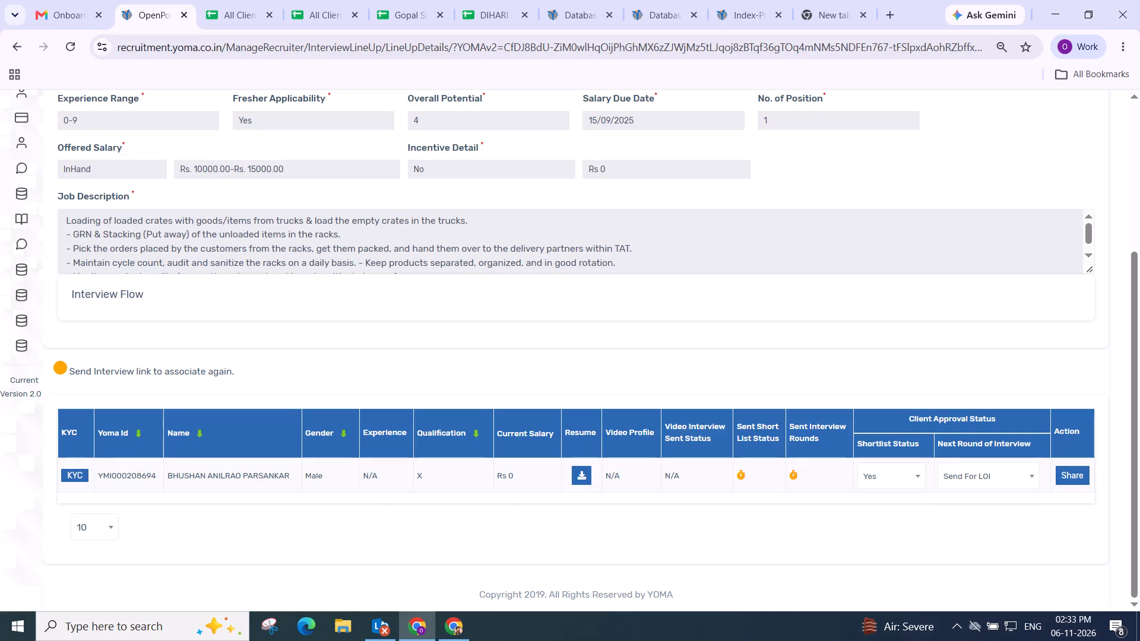
{"action": "left_click", "coordinate": [1068, 475]}
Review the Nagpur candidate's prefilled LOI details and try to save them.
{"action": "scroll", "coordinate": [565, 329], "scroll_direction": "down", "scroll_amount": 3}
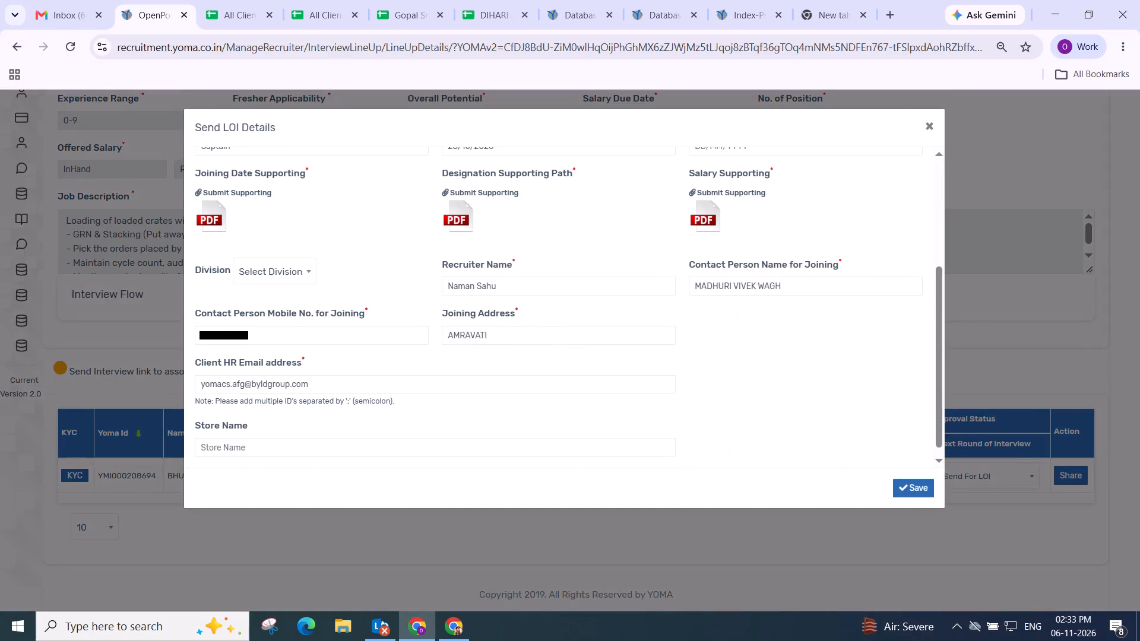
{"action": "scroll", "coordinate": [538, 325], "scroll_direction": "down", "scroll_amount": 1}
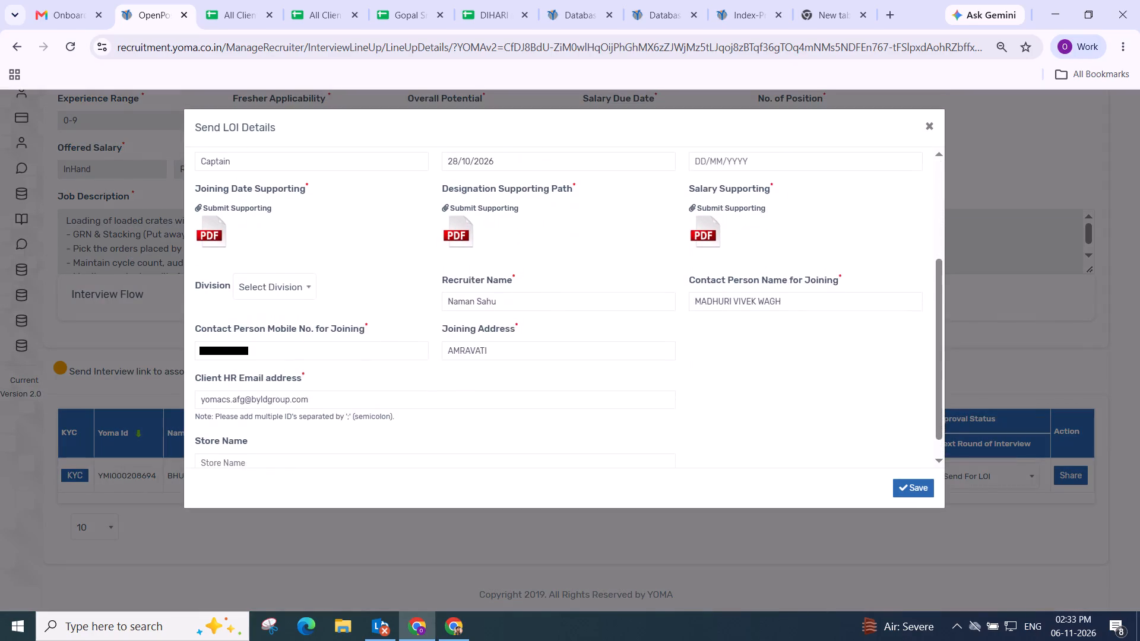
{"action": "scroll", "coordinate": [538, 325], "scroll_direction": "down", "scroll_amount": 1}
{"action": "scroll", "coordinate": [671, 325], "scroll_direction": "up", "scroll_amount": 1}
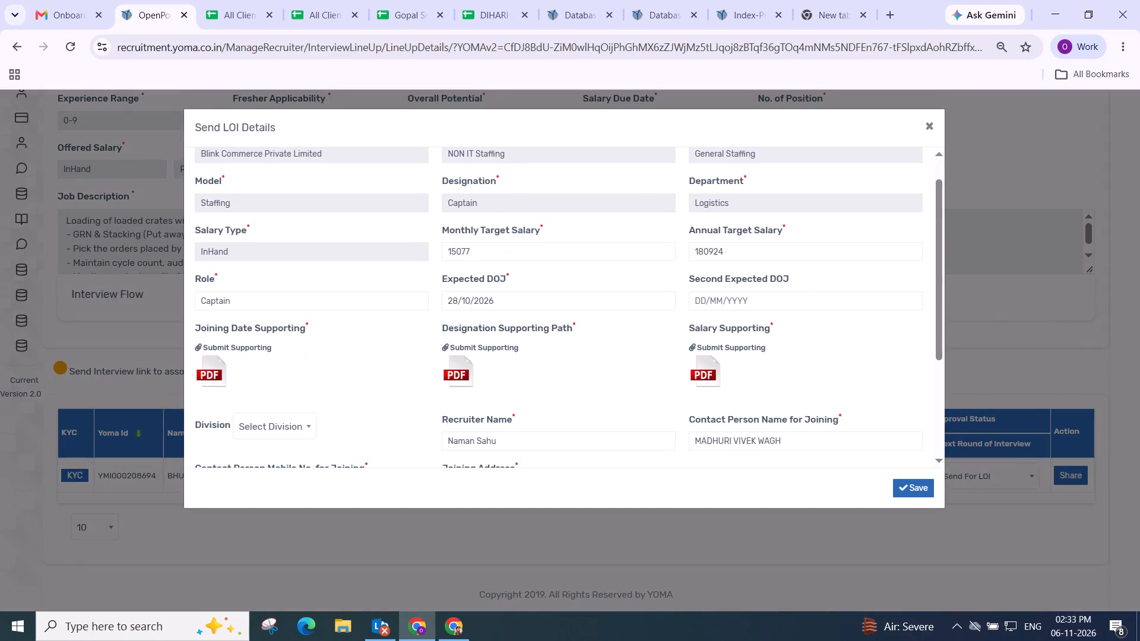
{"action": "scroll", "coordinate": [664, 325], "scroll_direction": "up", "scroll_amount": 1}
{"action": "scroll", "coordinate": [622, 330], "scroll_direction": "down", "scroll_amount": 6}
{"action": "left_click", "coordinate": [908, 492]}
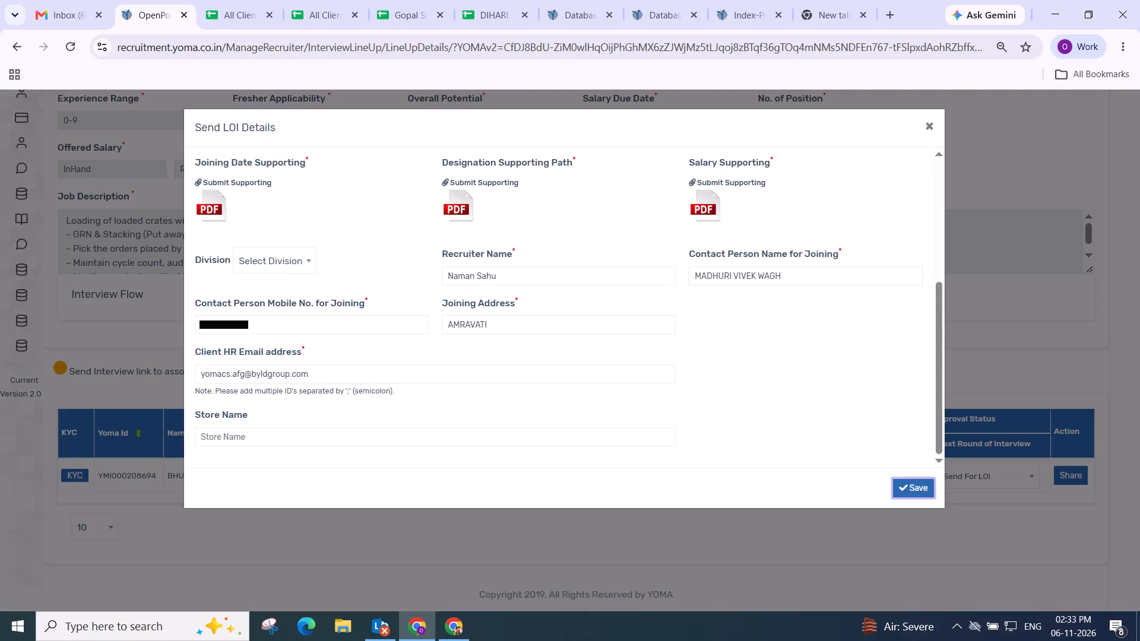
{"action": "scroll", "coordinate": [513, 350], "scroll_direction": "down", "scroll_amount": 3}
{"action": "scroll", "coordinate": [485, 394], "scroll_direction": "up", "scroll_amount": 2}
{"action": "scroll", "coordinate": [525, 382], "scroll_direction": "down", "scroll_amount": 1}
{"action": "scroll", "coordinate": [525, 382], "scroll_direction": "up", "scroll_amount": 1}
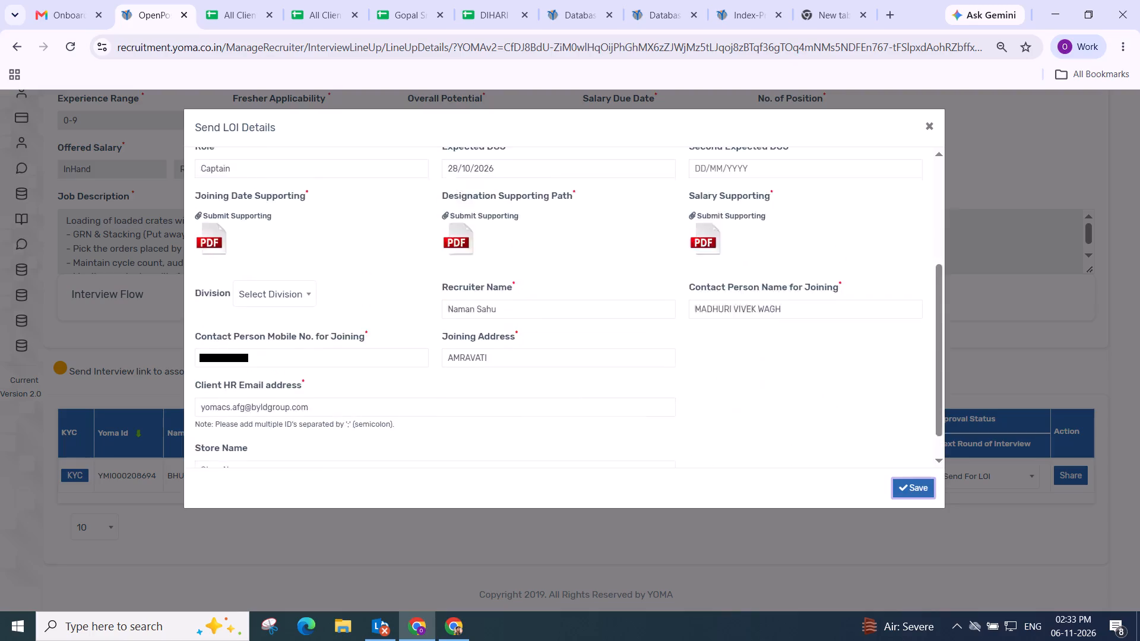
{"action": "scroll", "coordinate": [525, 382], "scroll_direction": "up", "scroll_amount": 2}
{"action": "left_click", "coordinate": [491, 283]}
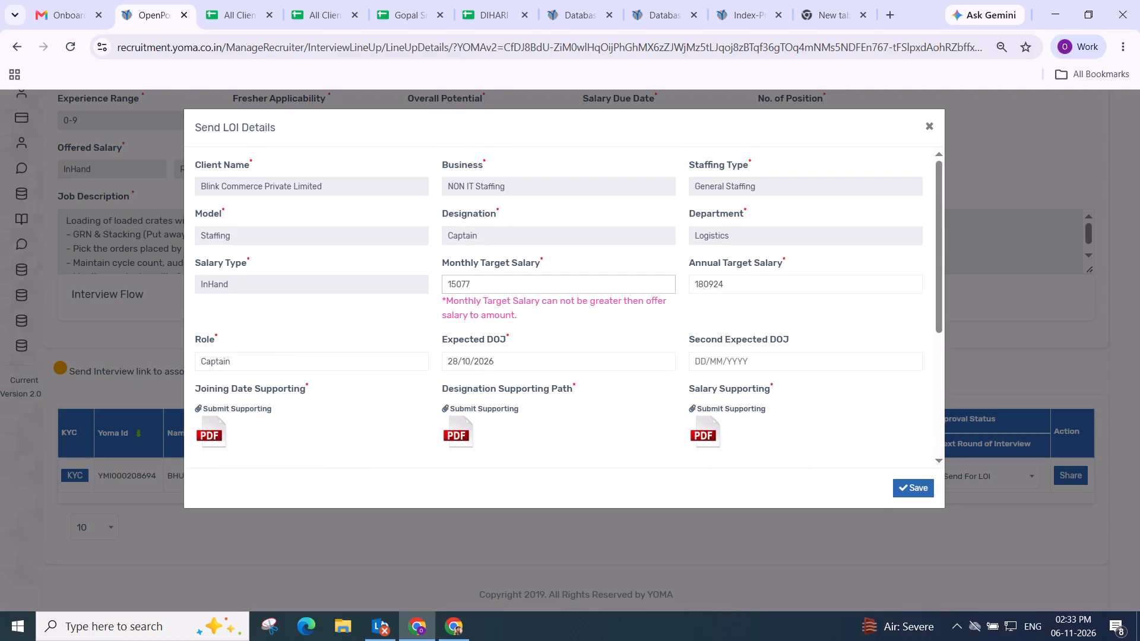
Check the offered salary, joining date and location in the designation supporting PDF, review the Monthly Target Salary, and close the LOI form unsaved.
{"action": "scroll", "coordinate": [498, 293], "scroll_direction": "down", "scroll_amount": 3}
{"action": "left_click", "coordinate": [466, 205]}
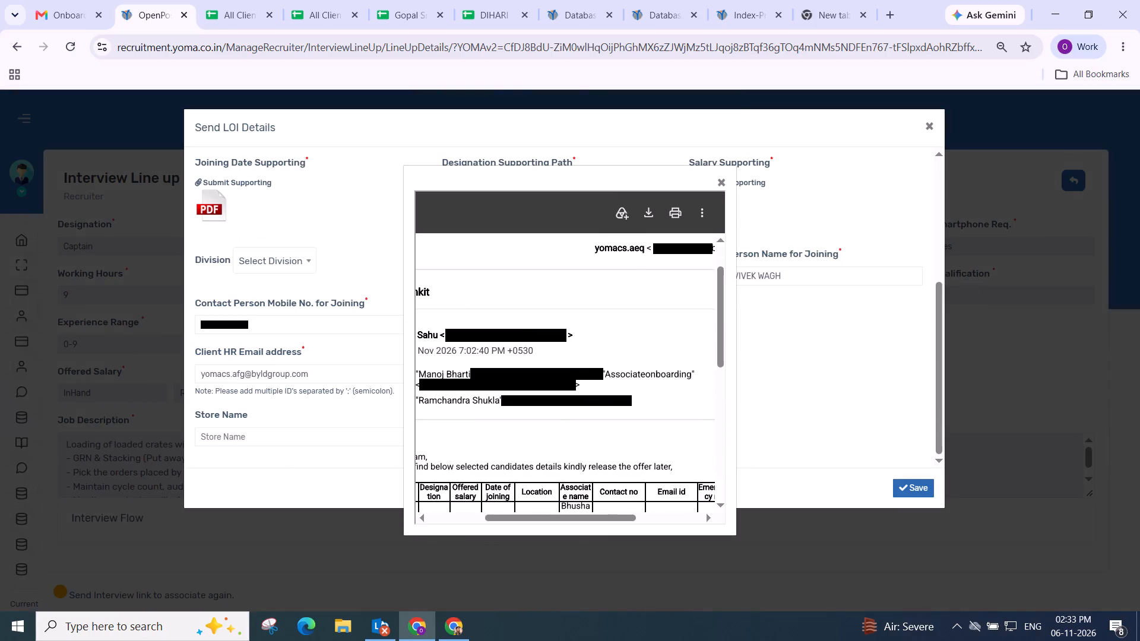
{"action": "scroll", "coordinate": [544, 377], "scroll_direction": "down", "scroll_amount": 4}
{"action": "scroll", "coordinate": [565, 325], "scroll_direction": "up", "scroll_amount": 1}
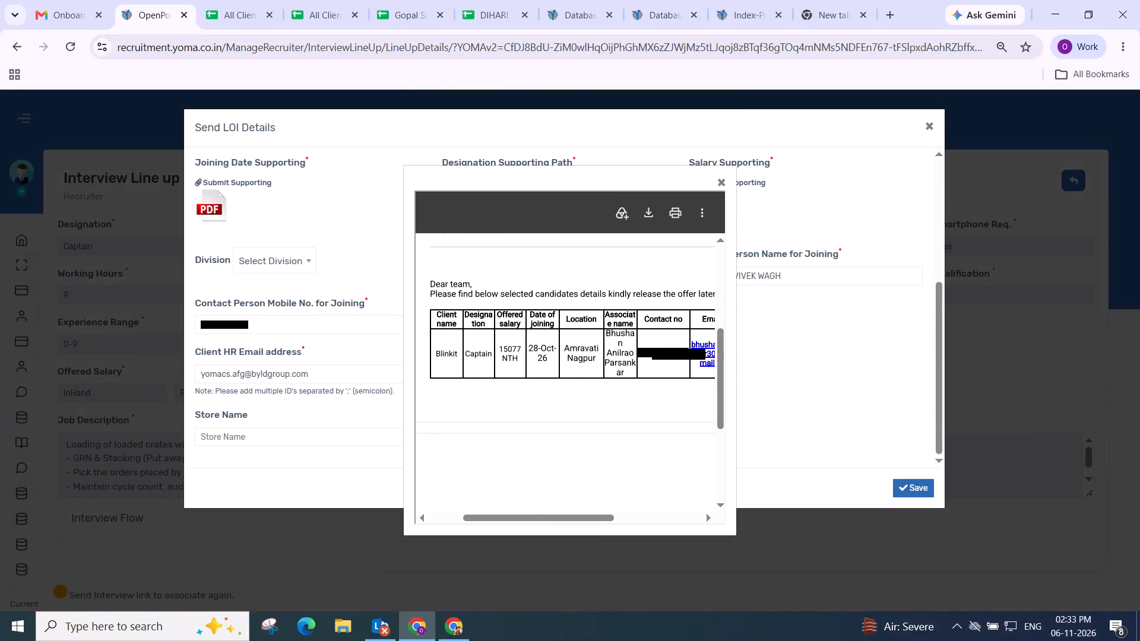
{"action": "scroll", "coordinate": [578, 339], "scroll_direction": "left", "scroll_amount": 3}
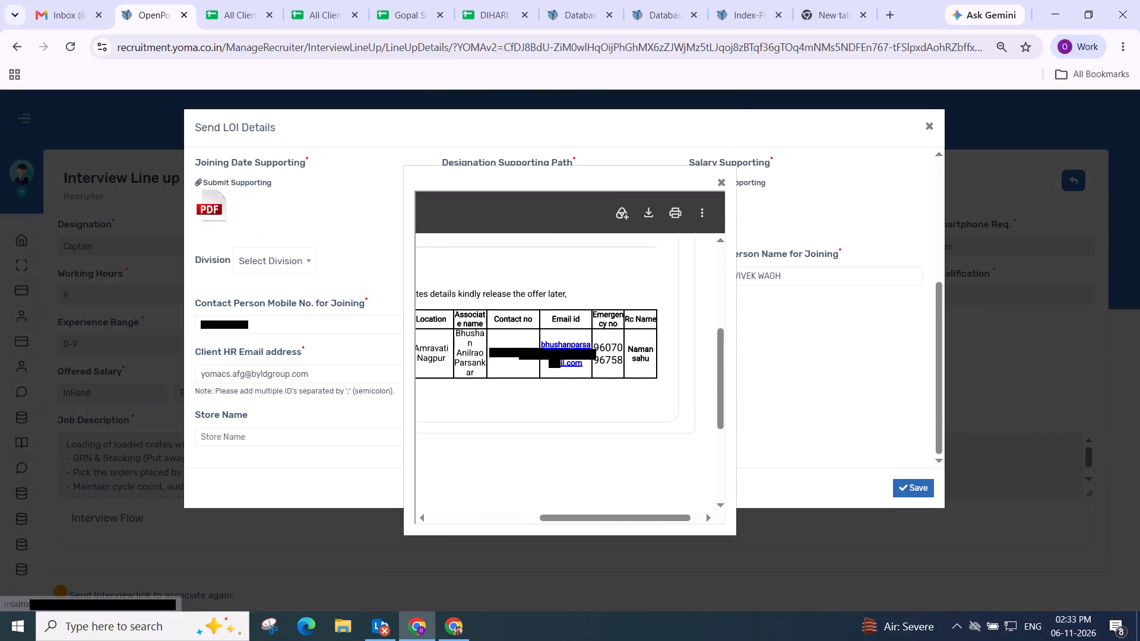
{"action": "scroll", "coordinate": [601, 361], "scroll_direction": "left", "scroll_amount": 1}
{"action": "scroll", "coordinate": [601, 361], "scroll_direction": "right", "scroll_amount": 2}
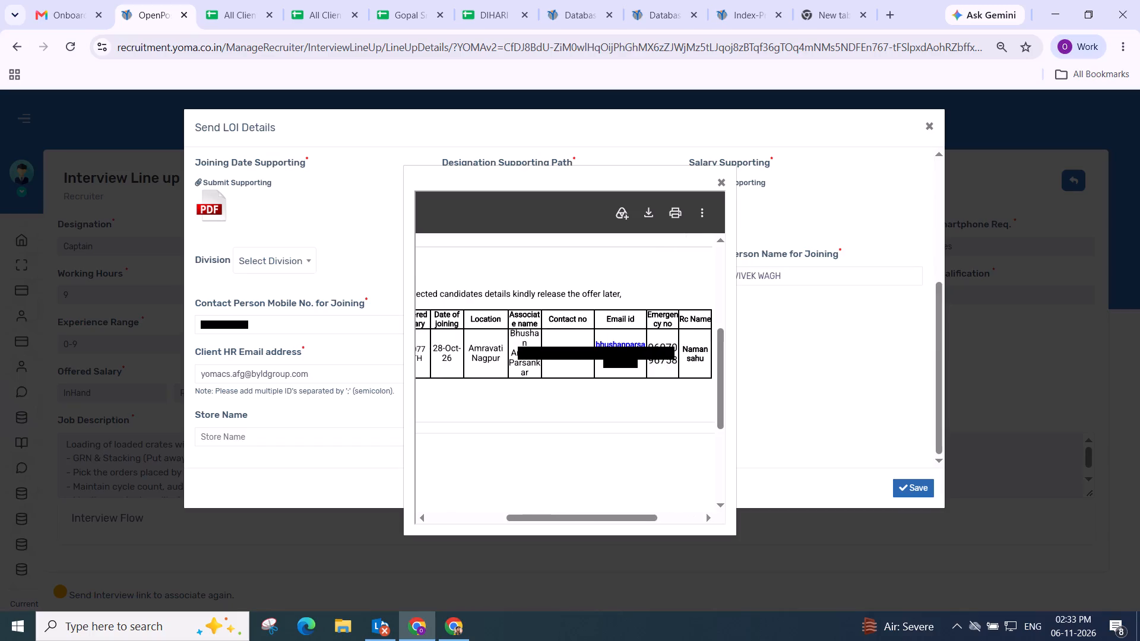
{"action": "scroll", "coordinate": [597, 357], "scroll_direction": "right", "scroll_amount": 3}
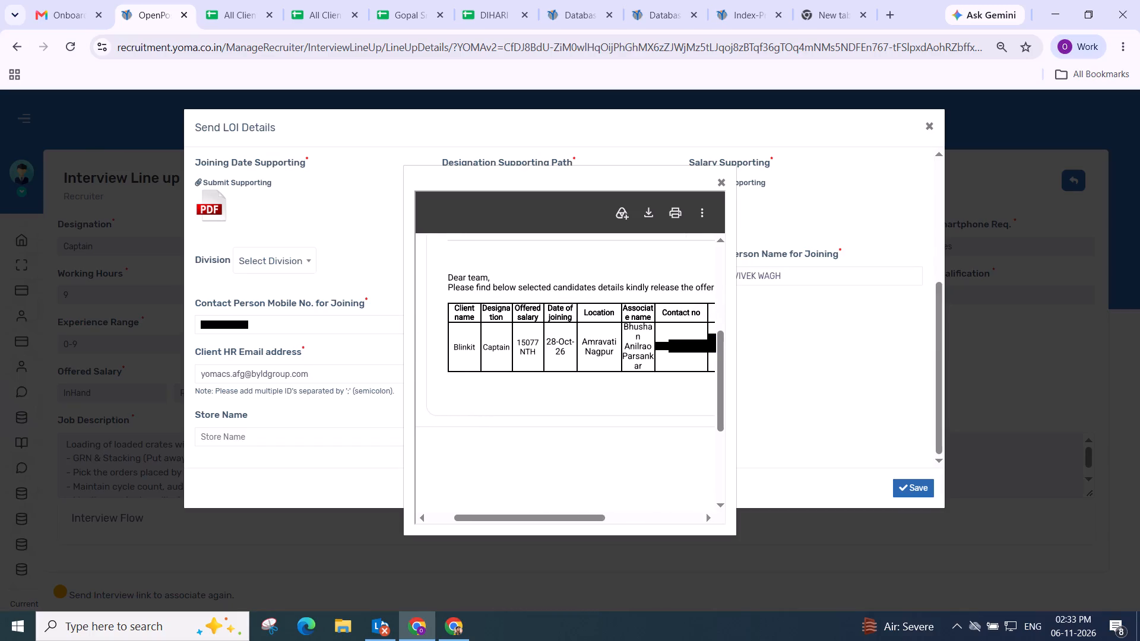
{"action": "scroll", "coordinate": [591, 355], "scroll_direction": "left", "scroll_amount": 1}
{"action": "double_click", "coordinate": [563, 353]}
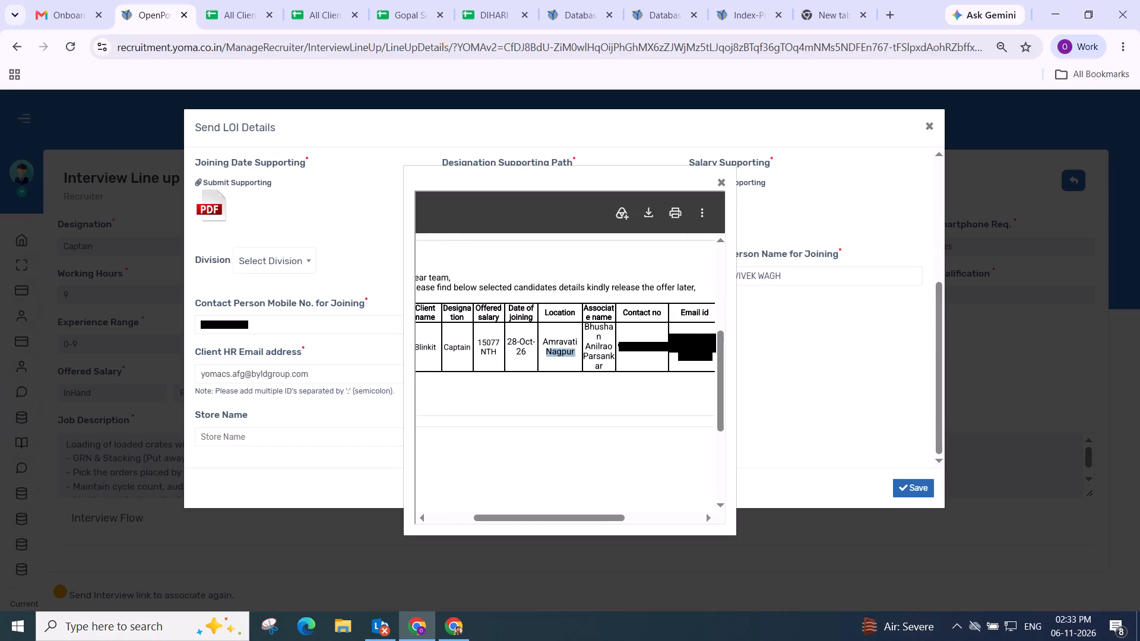
{"action": "key", "text": "ctrl+c"}
{"action": "left_click", "coordinate": [724, 176]}
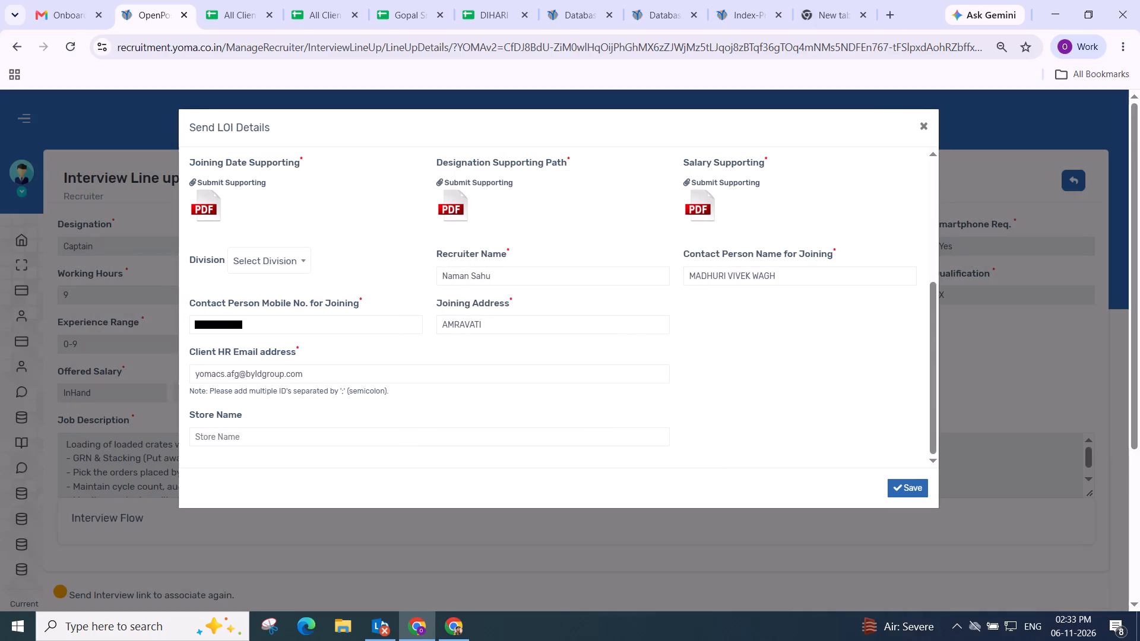
{"action": "scroll", "coordinate": [507, 257], "scroll_direction": "right", "scroll_amount": 1}
{"action": "scroll", "coordinate": [507, 281], "scroll_direction": "up", "scroll_amount": 1}
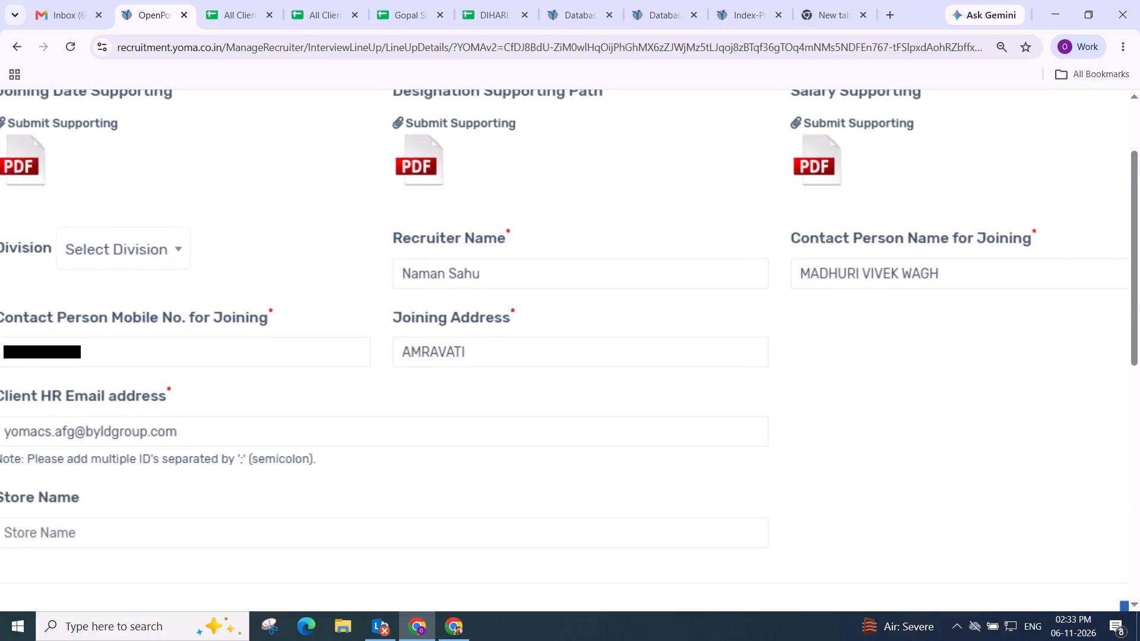
{"action": "scroll", "coordinate": [486, 281], "scroll_direction": "right", "scroll_amount": 4}
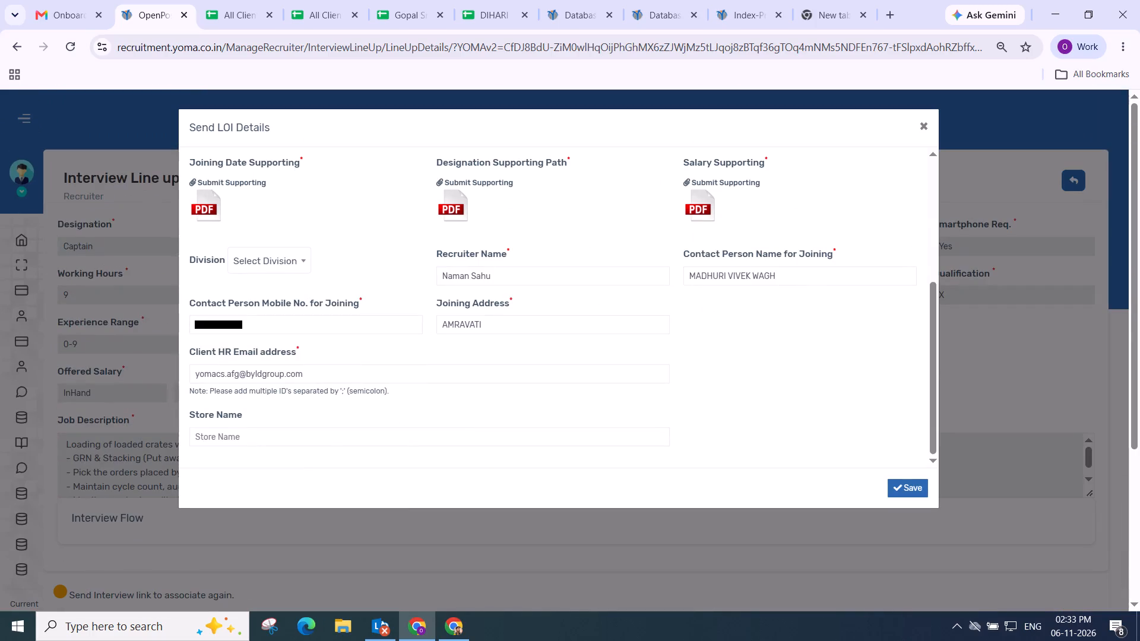
{"action": "scroll", "coordinate": [523, 278], "scroll_direction": "up", "scroll_amount": 5}
{"action": "left_click_drag", "start_coordinate": [485, 282], "coordinate": [489, 266]}
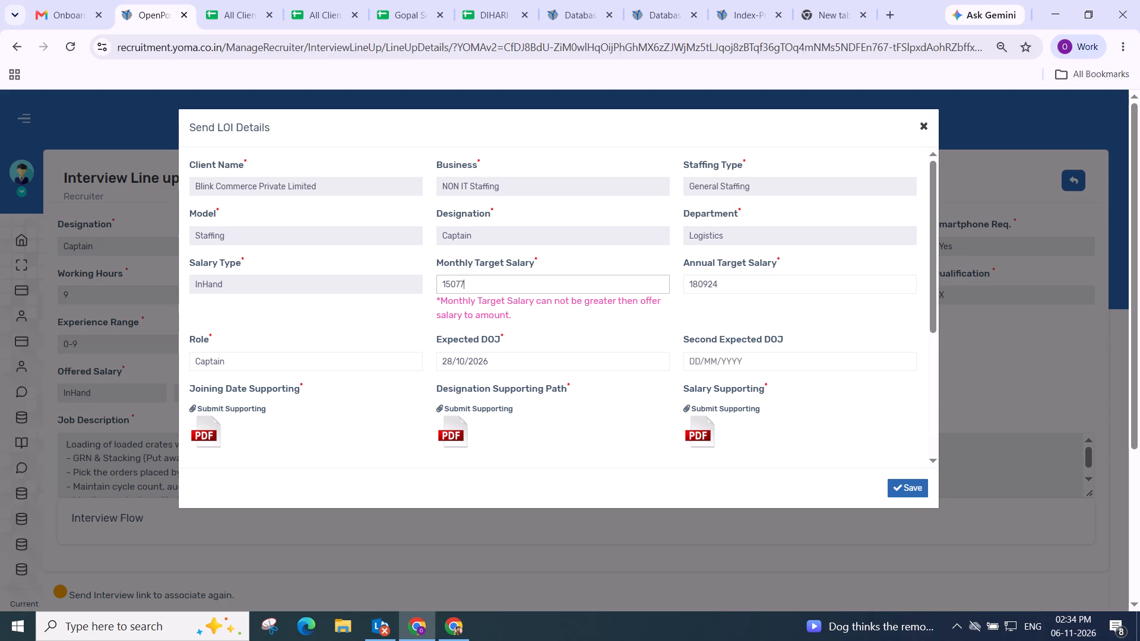
{"action": "left_click", "coordinate": [915, 123]}
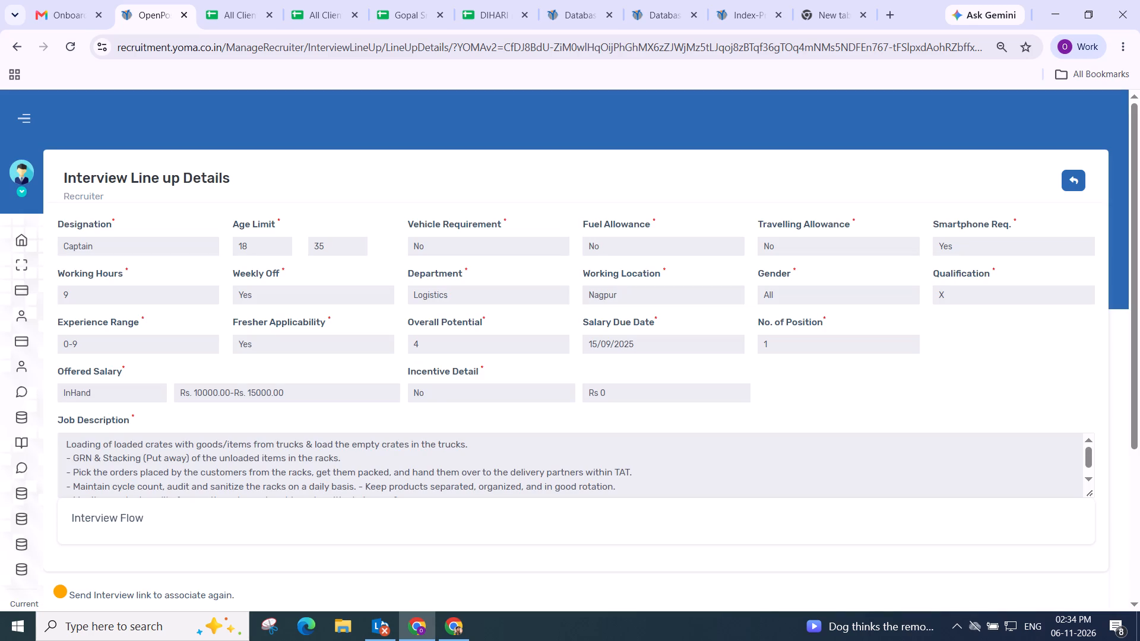
Copy the Nagpur position's offered salary range, Rs. 10000.00-Rs. 15000.00, from the interview line-up details.
{"action": "double_click", "coordinate": [260, 395]}
{"action": "left_click_drag", "start_coordinate": [172, 396], "coordinate": [184, 395]}
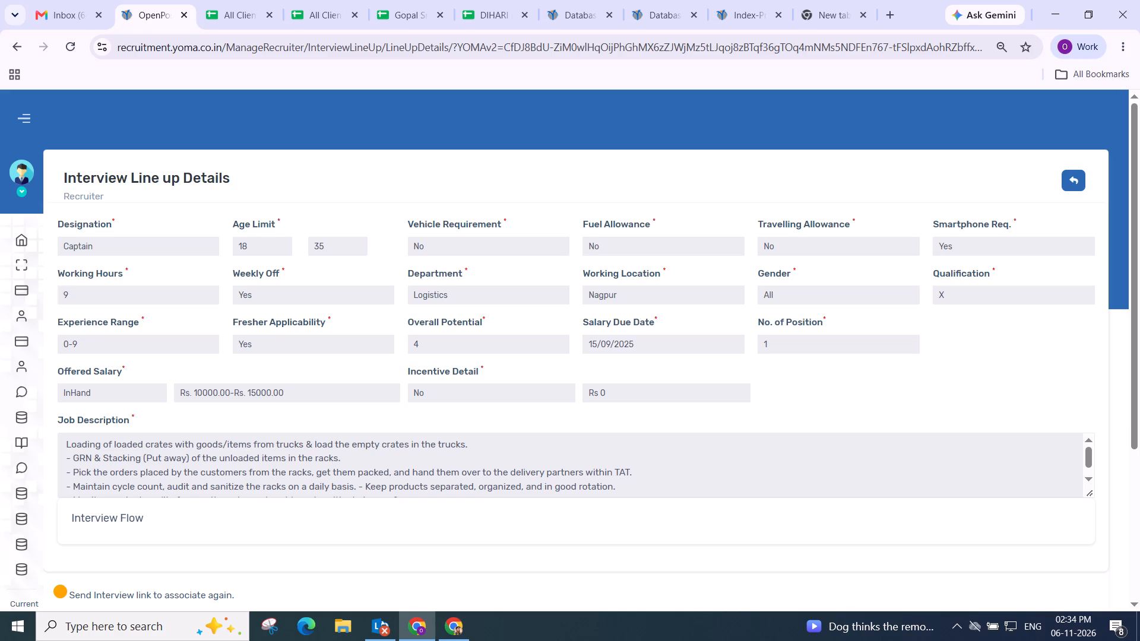
{"action": "left_click_drag", "start_coordinate": [184, 395], "coordinate": [294, 396]}
{"action": "key", "text": "ctrl+c"}
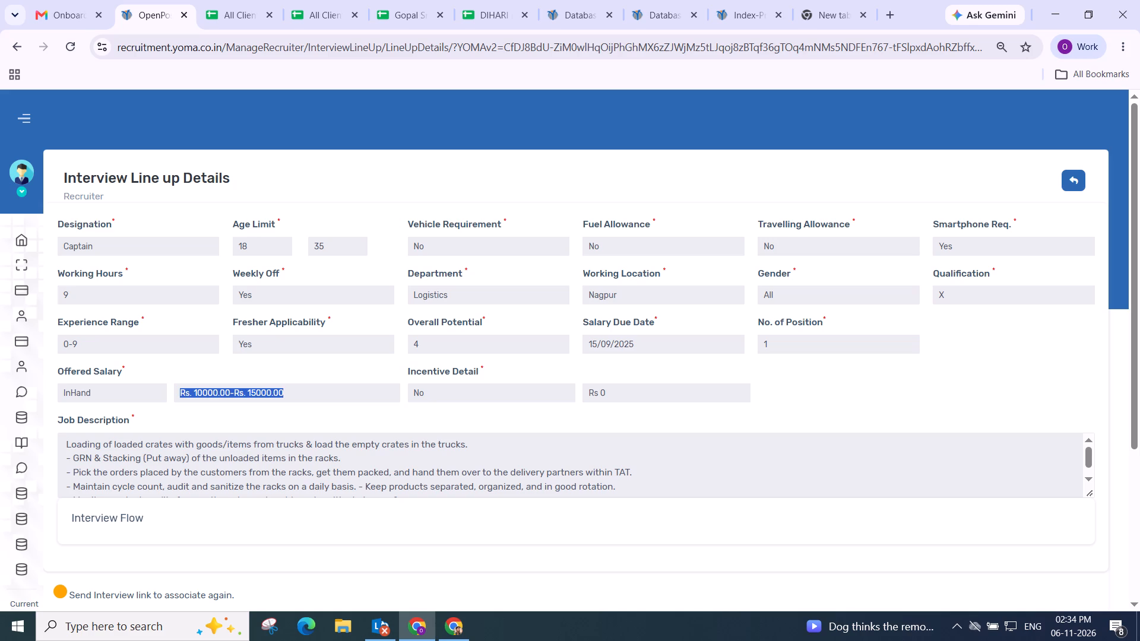
{"action": "left_click", "coordinate": [268, 389]}
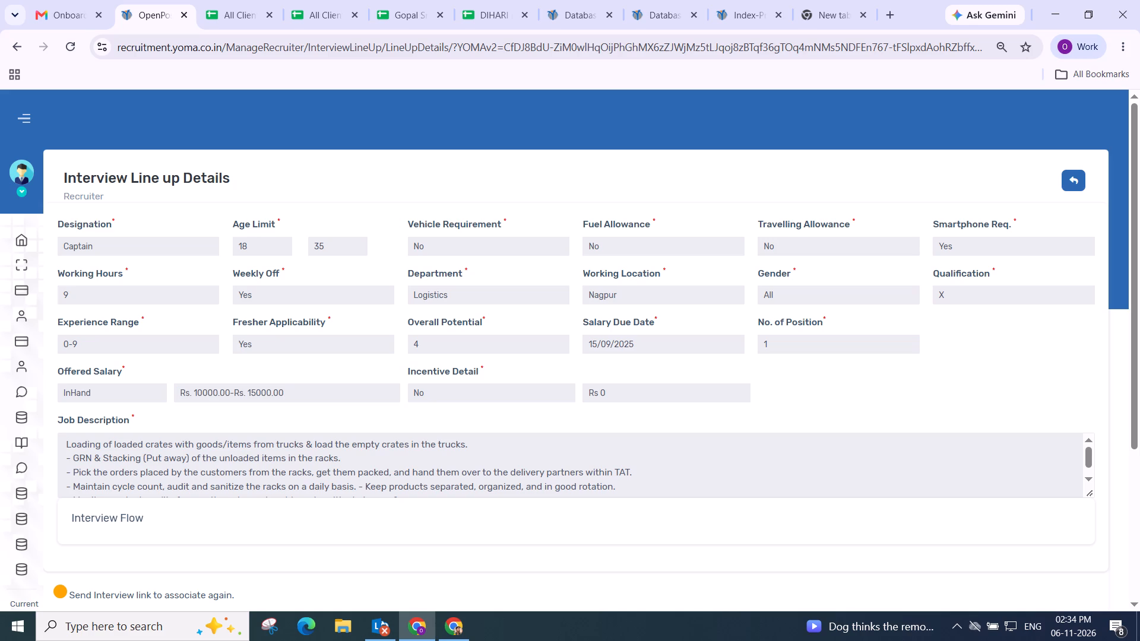
Reselect Send For LOI as the Nagpur candidate's next round of interview and share it to reopen the LOI form.
{"action": "scroll", "coordinate": [677, 296], "scroll_direction": "down", "scroll_amount": 4}
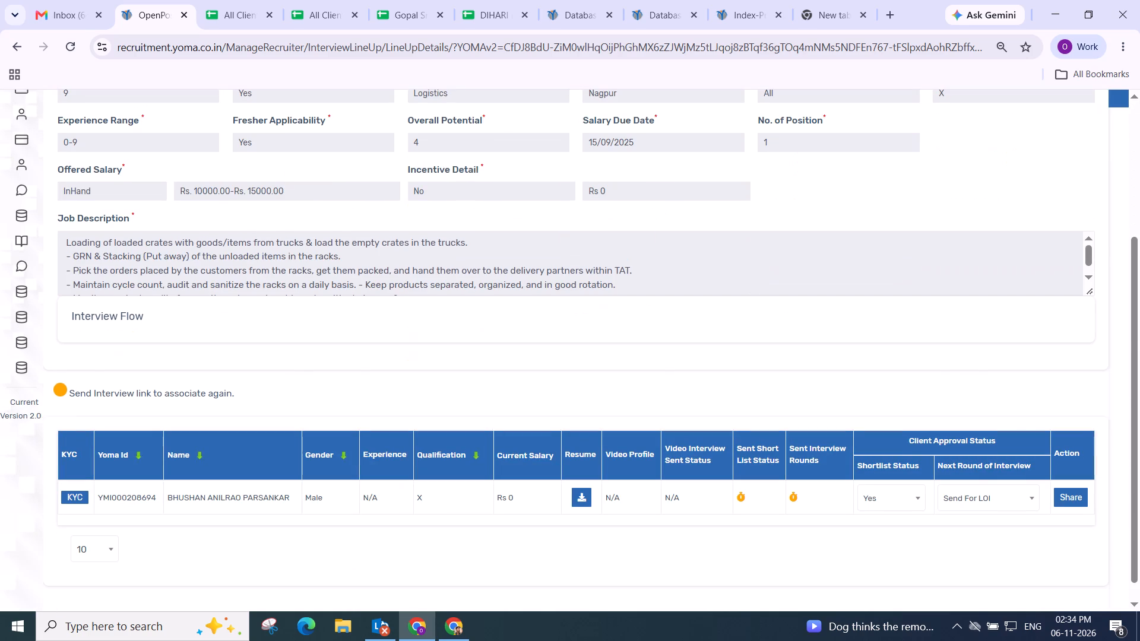
{"action": "left_click", "coordinate": [957, 471]}
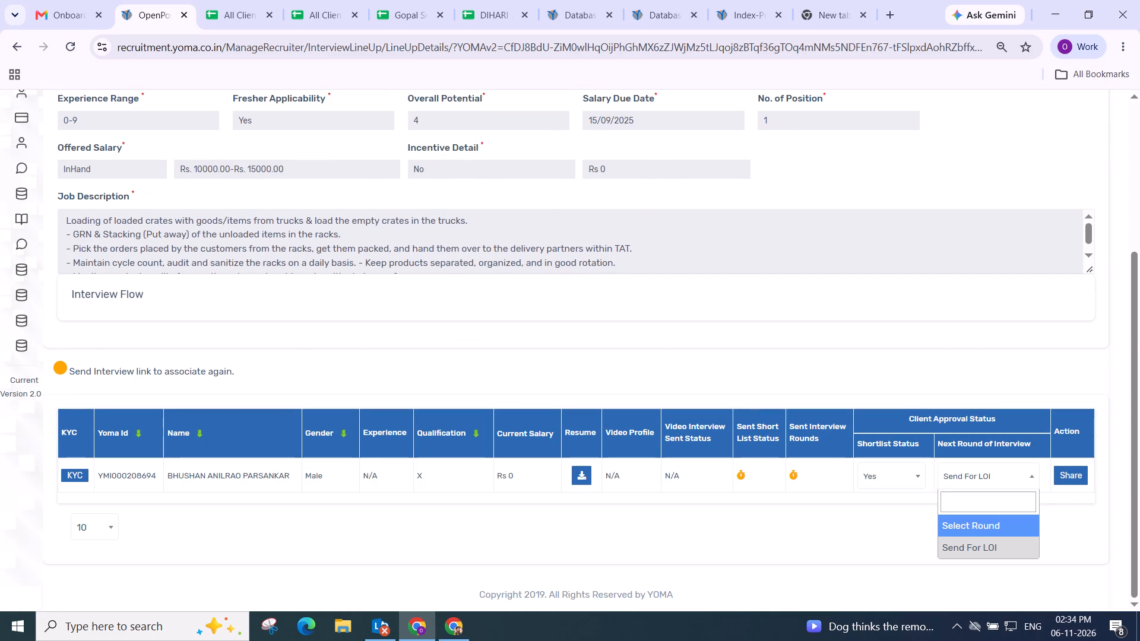
{"action": "left_click", "coordinate": [968, 528]}
{"action": "left_click", "coordinate": [1063, 480]}
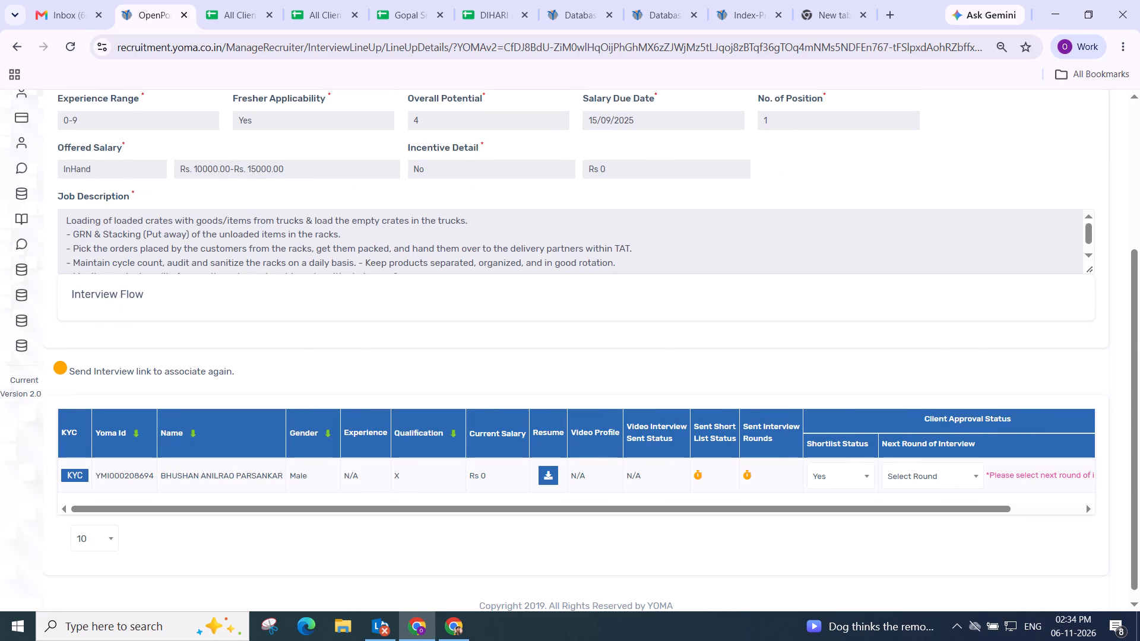
{"action": "left_click", "coordinate": [925, 481]}
{"action": "left_click", "coordinate": [921, 544]}
{"action": "left_click", "coordinate": [1065, 481]}
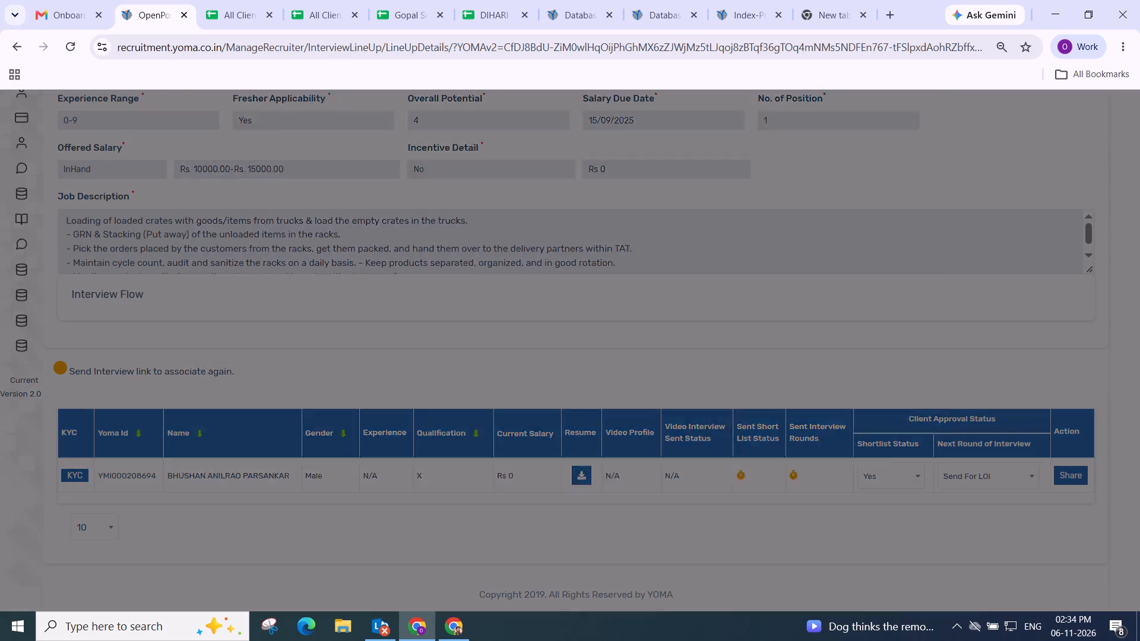
Try again to save the Nagpur candidate's LOI details and review the salary fields.
{"action": "scroll", "coordinate": [516, 205], "scroll_direction": "down", "scroll_amount": 3}
{"action": "scroll", "coordinate": [716, 386], "scroll_direction": "down", "scroll_amount": 3}
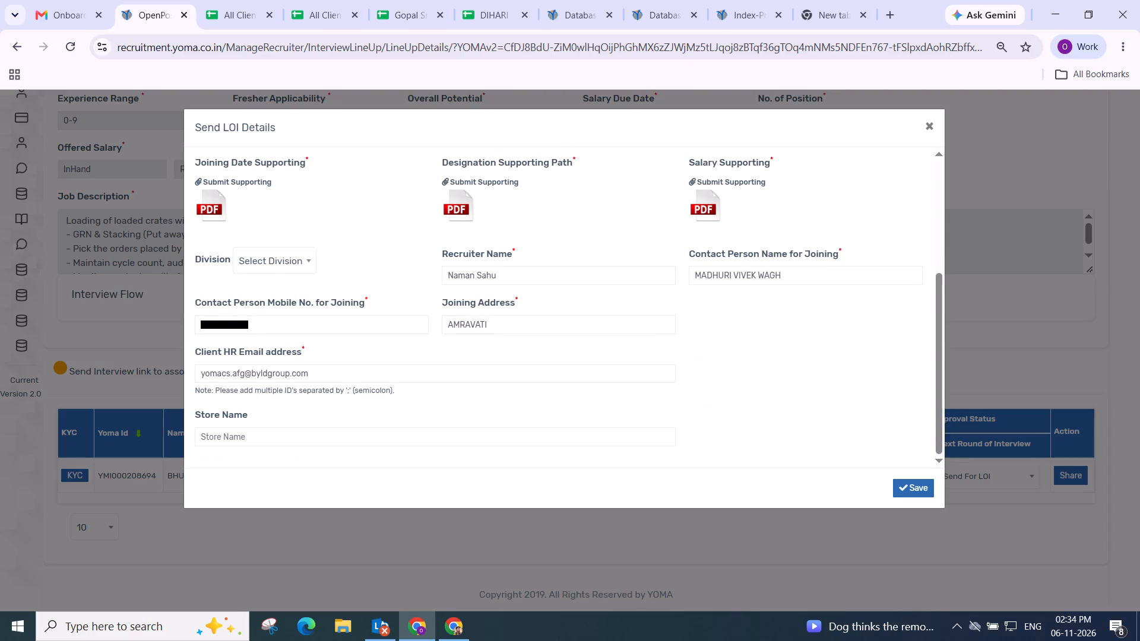
{"action": "left_click", "coordinate": [913, 483]}
{"action": "scroll", "coordinate": [596, 323], "scroll_direction": "up", "scroll_amount": 3}
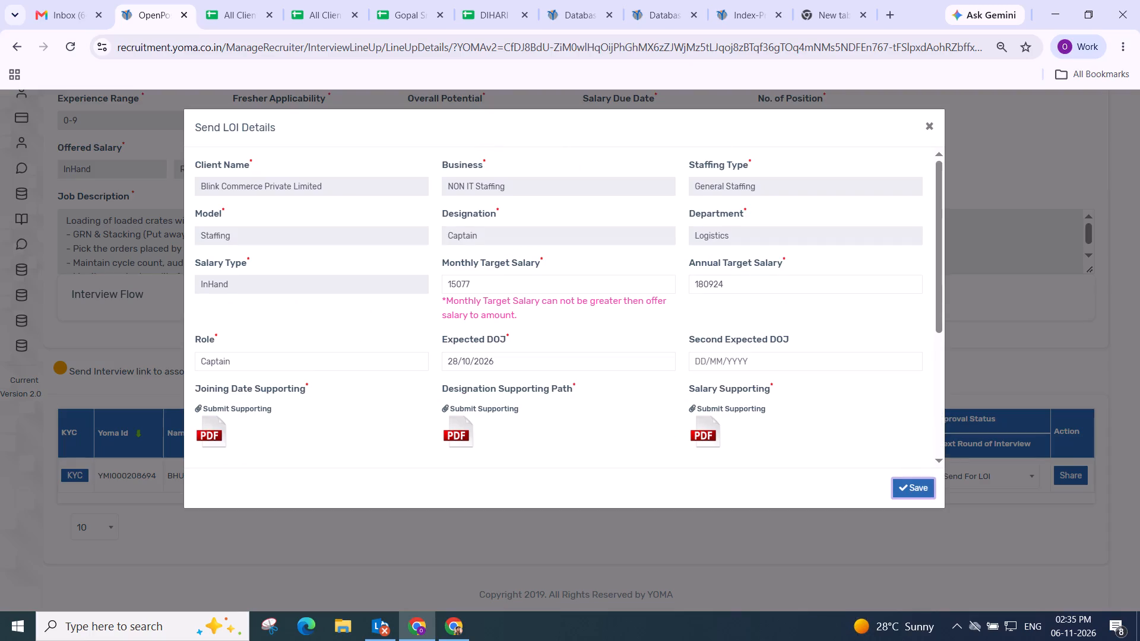
Copy the note beneath Monthly Target Salary and close the Nagpur candidate's LOI form without saving.
{"action": "left_click_drag", "start_coordinate": [444, 300], "coordinate": [533, 325]}
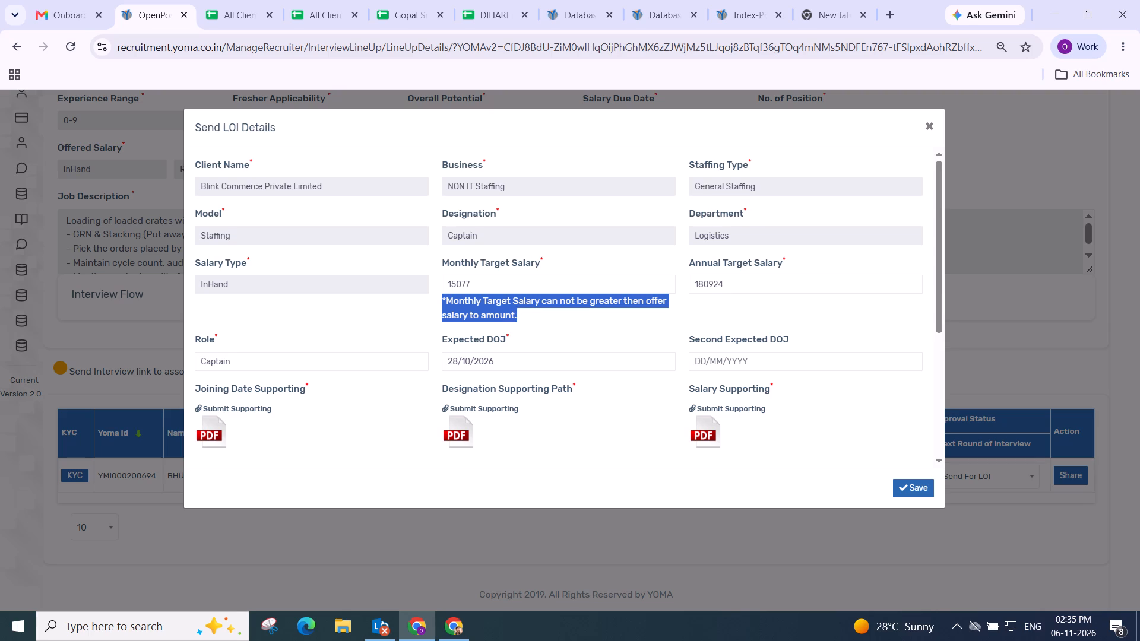
{"action": "key", "text": "ctrl+c"}
{"action": "left_click", "coordinate": [926, 129]}
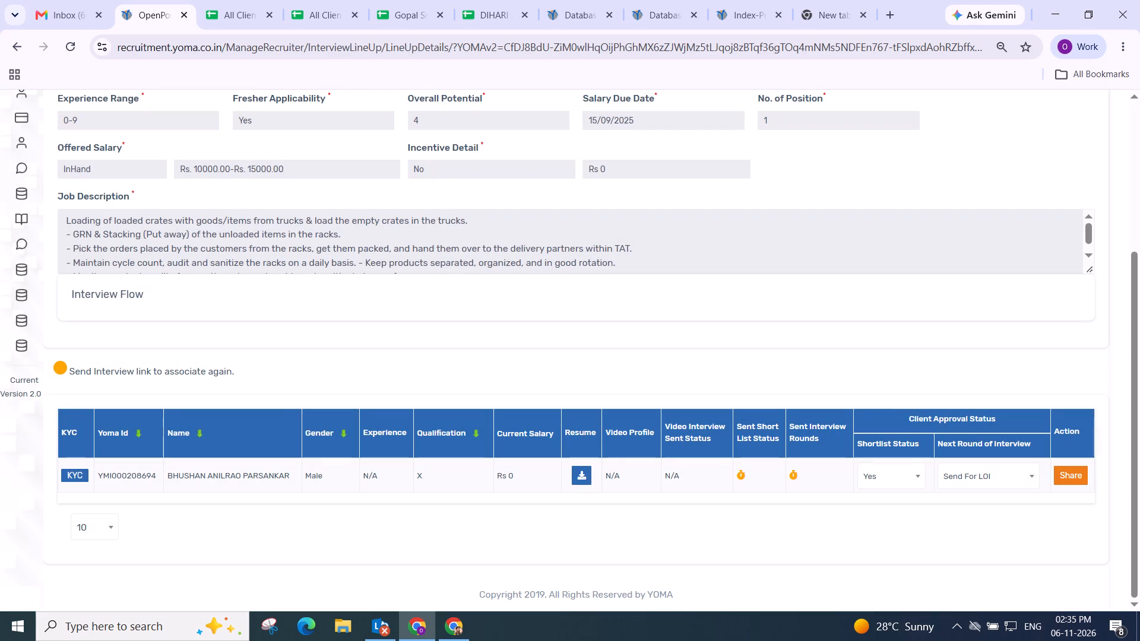
Set the Nagpur candidate's Shortlist Status to No and submit the reason "*Monthly Target Salary can not be greater then offer salary to amount.".
{"action": "left_click", "coordinate": [989, 478]}
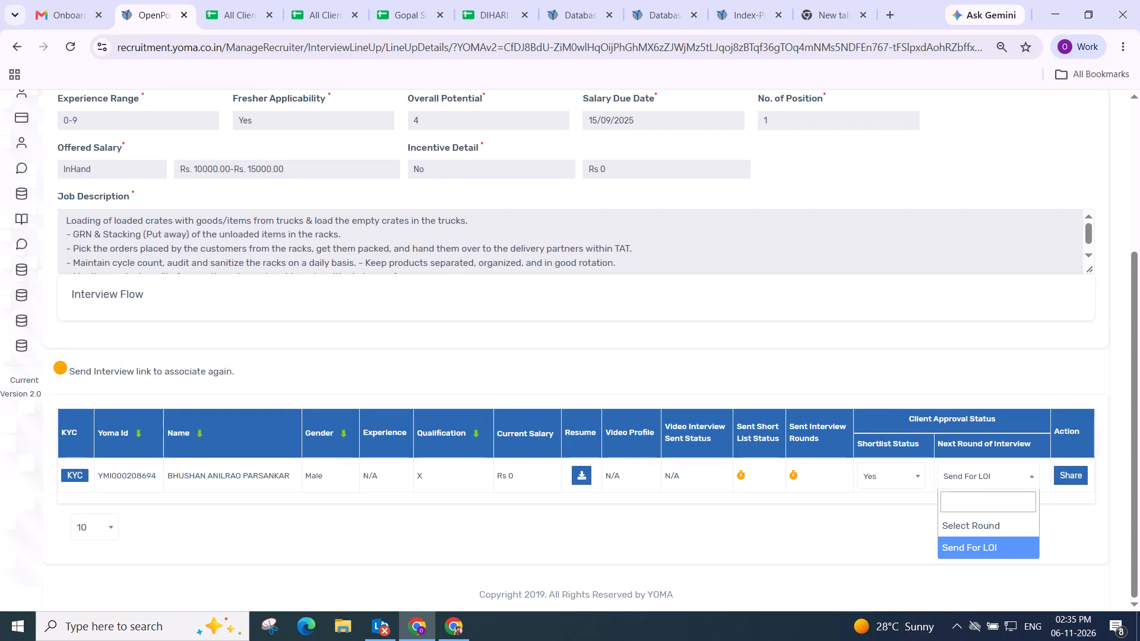
{"action": "left_click", "coordinate": [994, 542]}
{"action": "left_click", "coordinate": [901, 471]}
{"action": "left_click", "coordinate": [895, 557]}
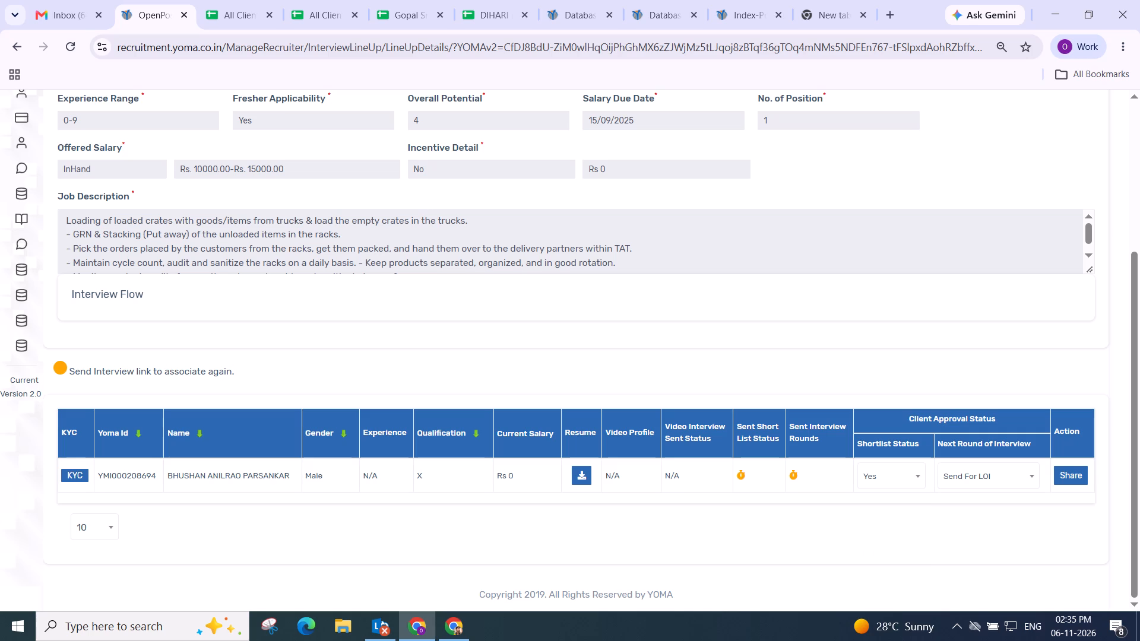
{"action": "left_click_drag", "start_coordinate": [883, 470], "coordinate": [885, 478]}
{"action": "left_click", "coordinate": [892, 566]}
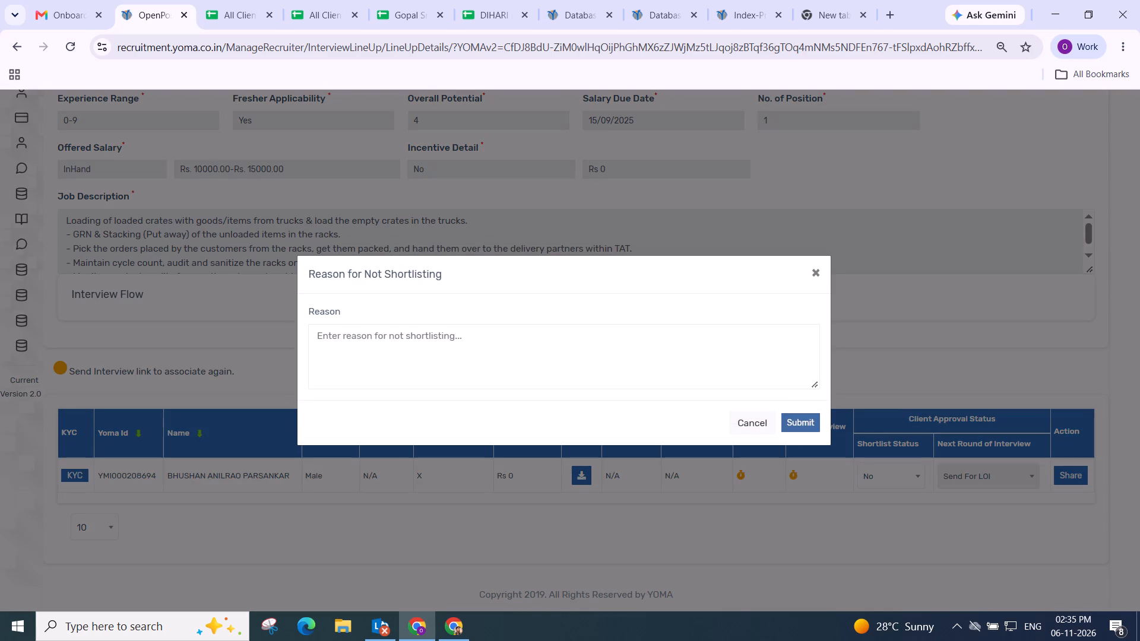
{"action": "left_click", "coordinate": [351, 337]}
{"action": "key", "text": "ctrl+v"}
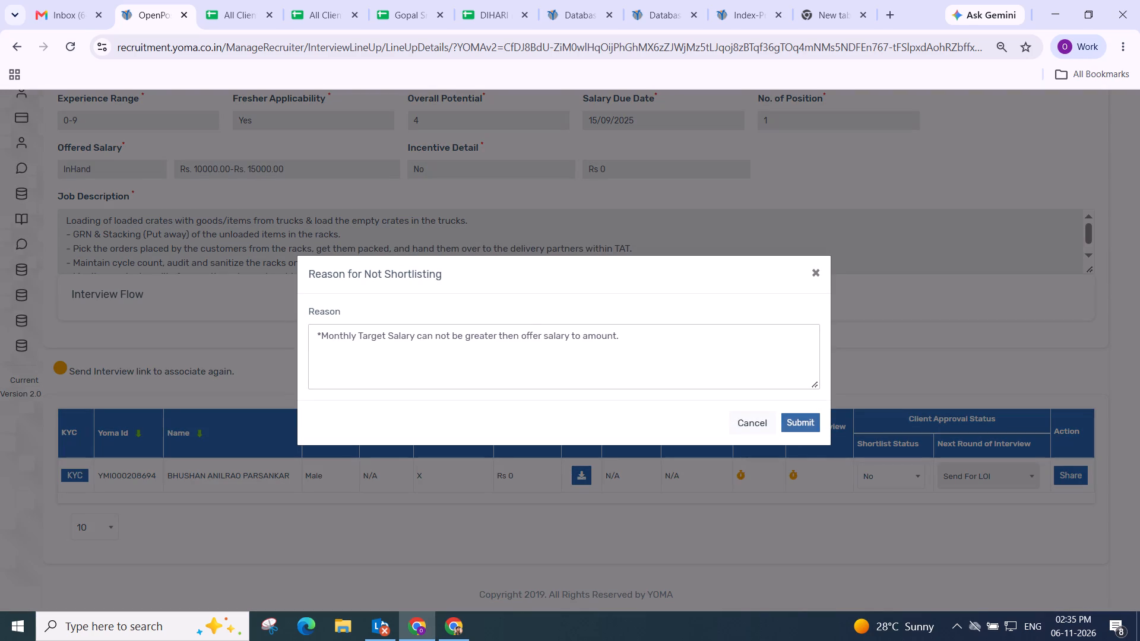
{"action": "left_click", "coordinate": [799, 420]}
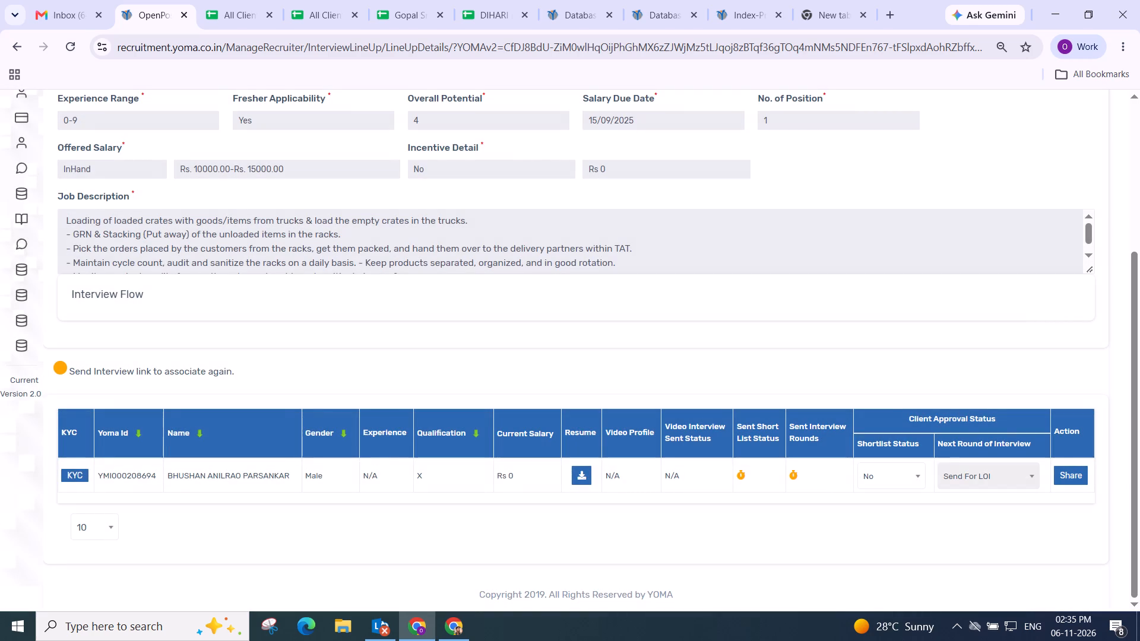
Keep the Nagpur candidate's Shortlist Status at No, share the details and confirm the permanent sharing.
{"action": "scroll", "coordinate": [797, 402], "scroll_direction": "down", "scroll_amount": 4}
{"action": "scroll", "coordinate": [908, 424], "scroll_direction": "up", "scroll_amount": 4}
{"action": "scroll", "coordinate": [901, 426], "scroll_direction": "down", "scroll_amount": 4}
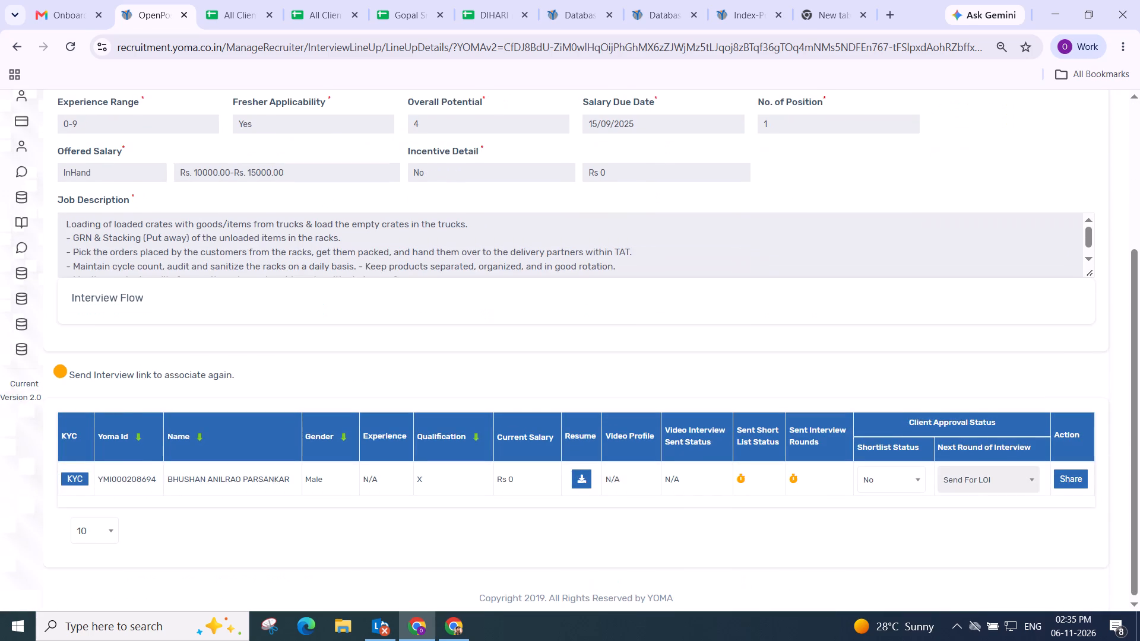
{"action": "left_click", "coordinate": [879, 478]}
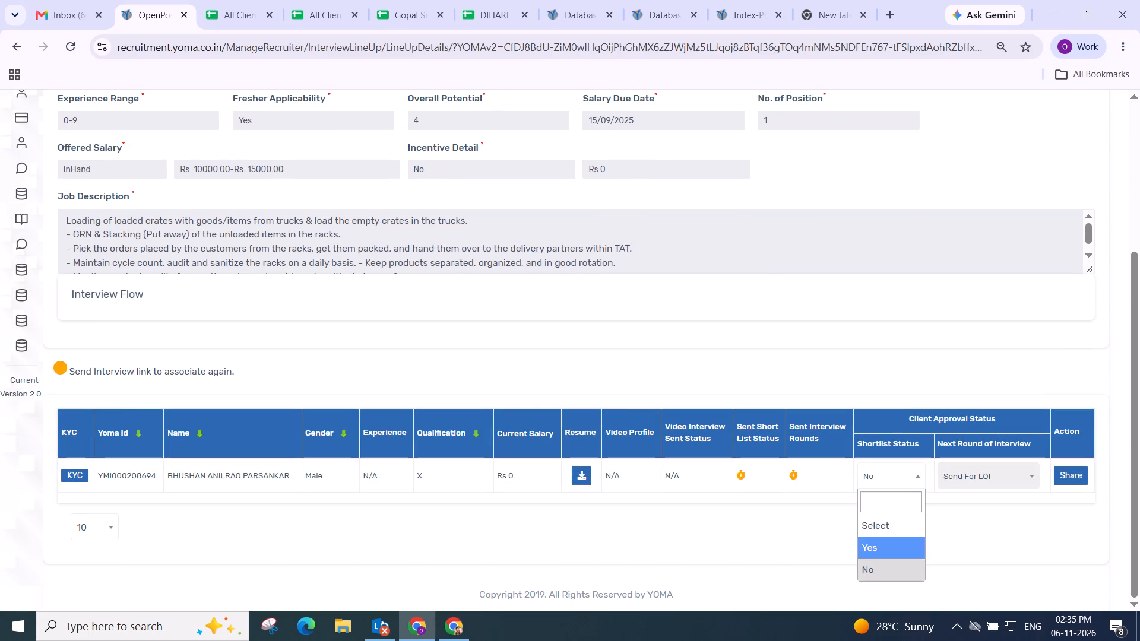
{"action": "left_click", "coordinate": [825, 534]}
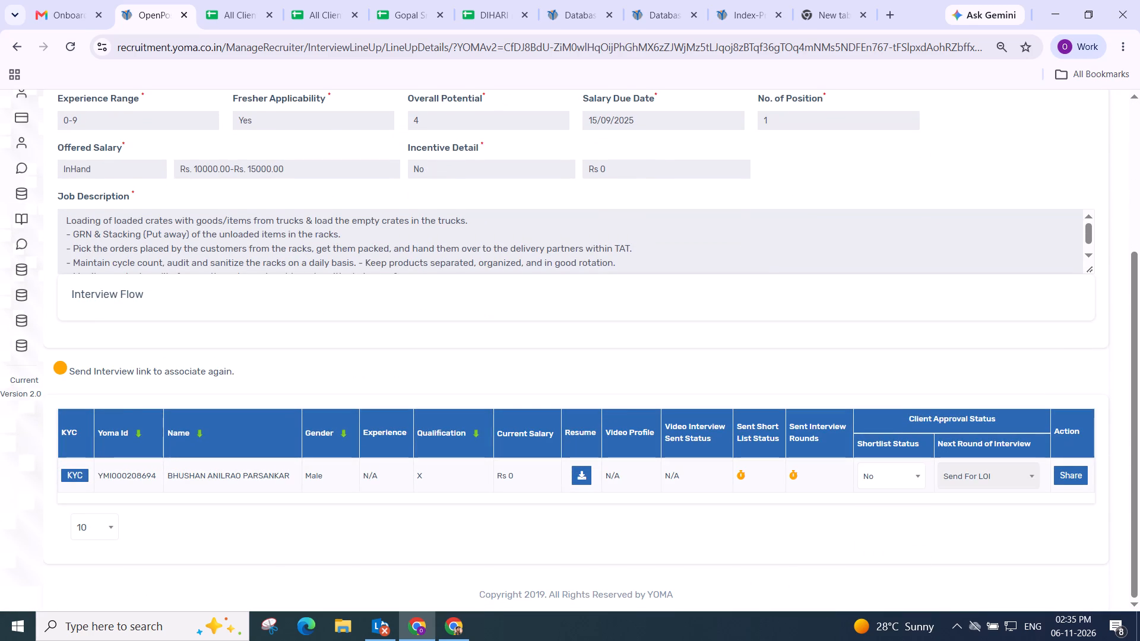
{"action": "scroll", "coordinate": [881, 453], "scroll_direction": "down", "scroll_amount": 3}
{"action": "scroll", "coordinate": [213, 285], "scroll_direction": "up", "scroll_amount": 3}
{"action": "scroll", "coordinate": [793, 448], "scroll_direction": "down", "scroll_amount": 2}
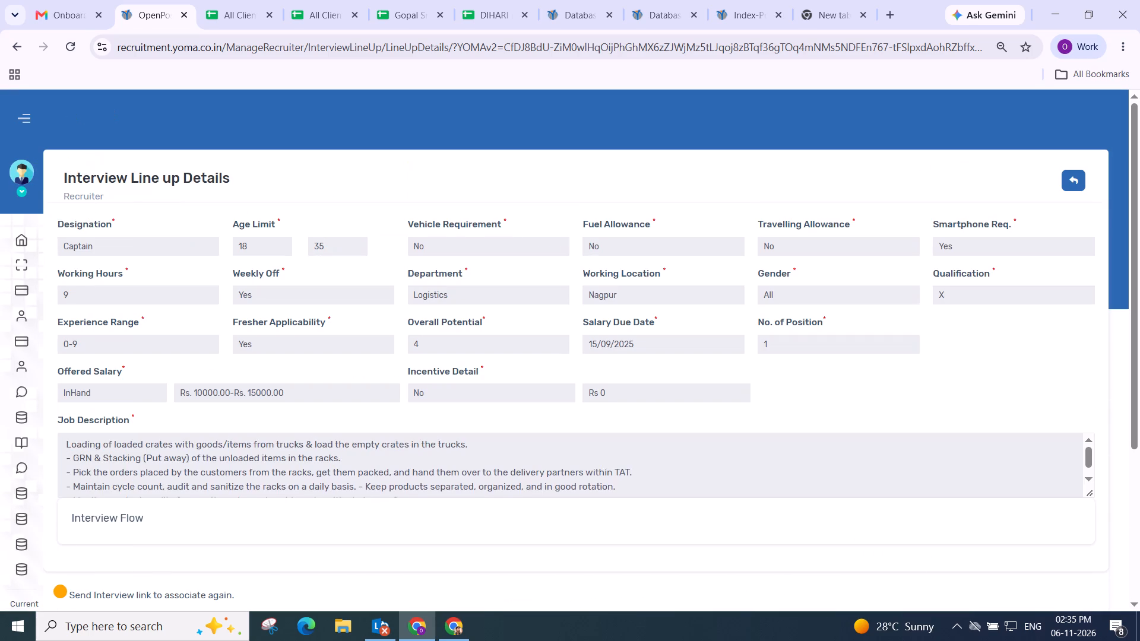
{"action": "scroll", "coordinate": [793, 448], "scroll_direction": "down", "scroll_amount": 5}
{"action": "left_click", "coordinate": [901, 476]}
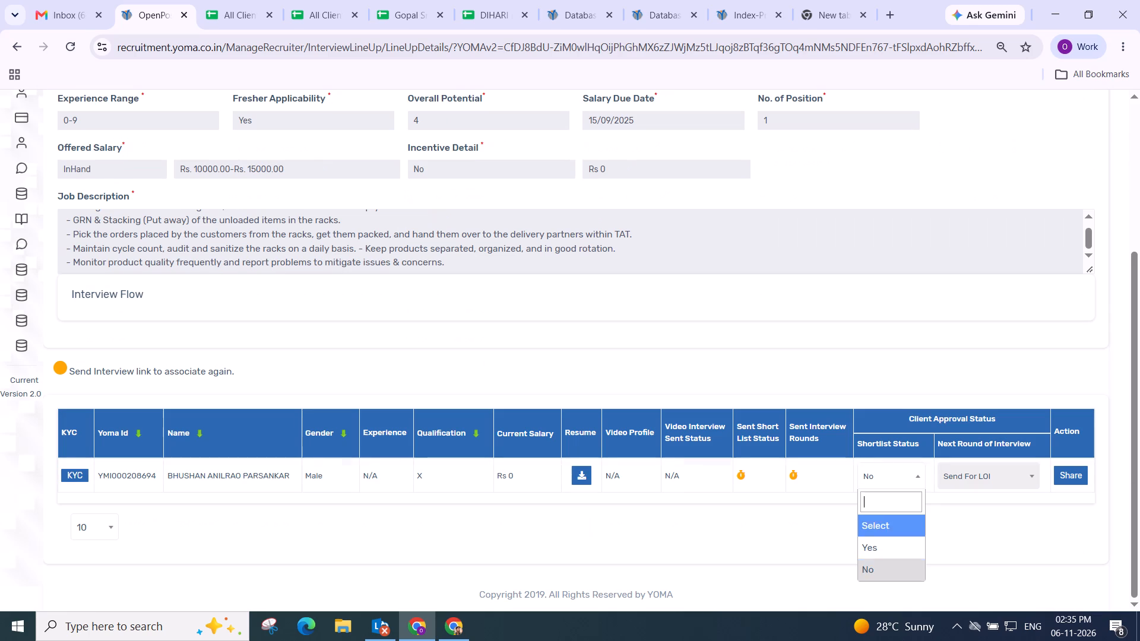
{"action": "left_click", "coordinate": [879, 562]}
{"action": "left_click_drag", "start_coordinate": [897, 478], "coordinate": [896, 486]}
{"action": "left_click", "coordinate": [881, 566]}
{"action": "left_click", "coordinate": [1062, 475]}
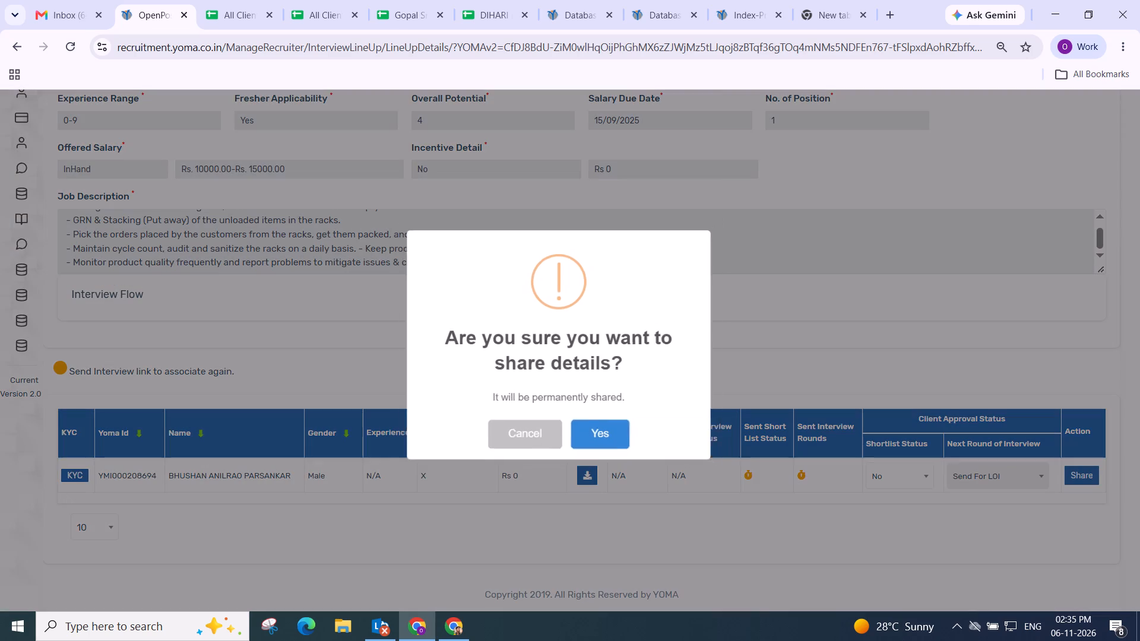
{"action": "left_click", "coordinate": [598, 443]}
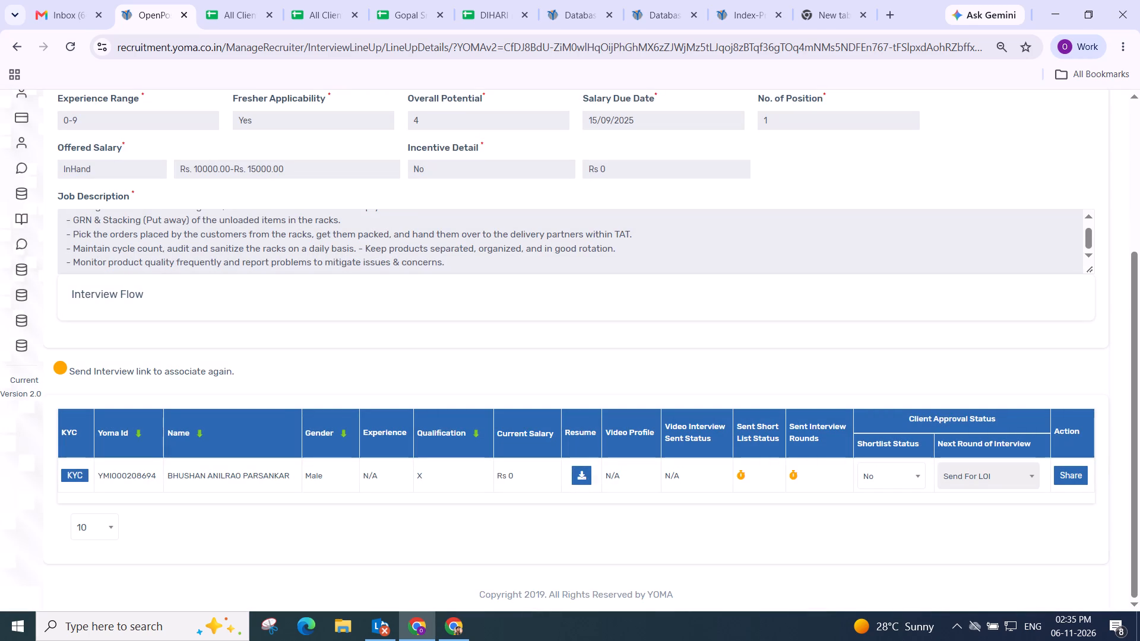
Check the Nagpur position's line-up details and candidate list after sharing.
{"action": "scroll", "coordinate": [710, 397], "scroll_direction": "down", "scroll_amount": 6}
{"action": "scroll", "coordinate": [710, 397], "scroll_direction": "up", "scroll_amount": 6}
{"action": "scroll", "coordinate": [710, 397], "scroll_direction": "down", "scroll_amount": 7}
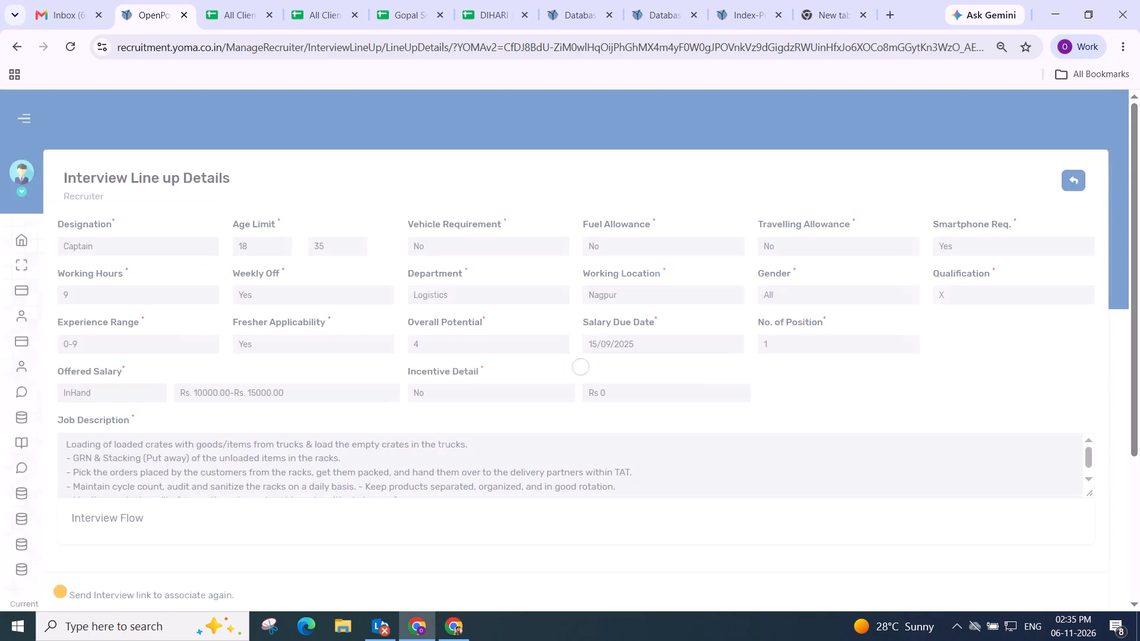
{"action": "scroll", "coordinate": [616, 361], "scroll_direction": "down", "scroll_amount": 7}
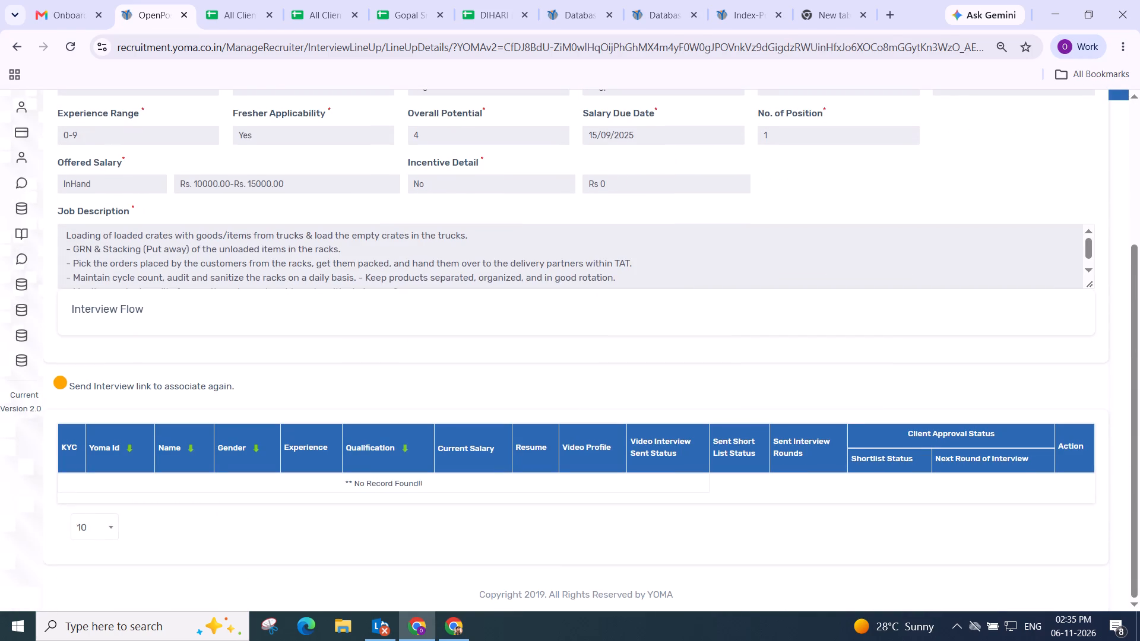
{"action": "scroll", "coordinate": [610, 363], "scroll_direction": "down", "scroll_amount": 2}
{"action": "scroll", "coordinate": [0, 172], "scroll_direction": "up", "scroll_amount": 4}
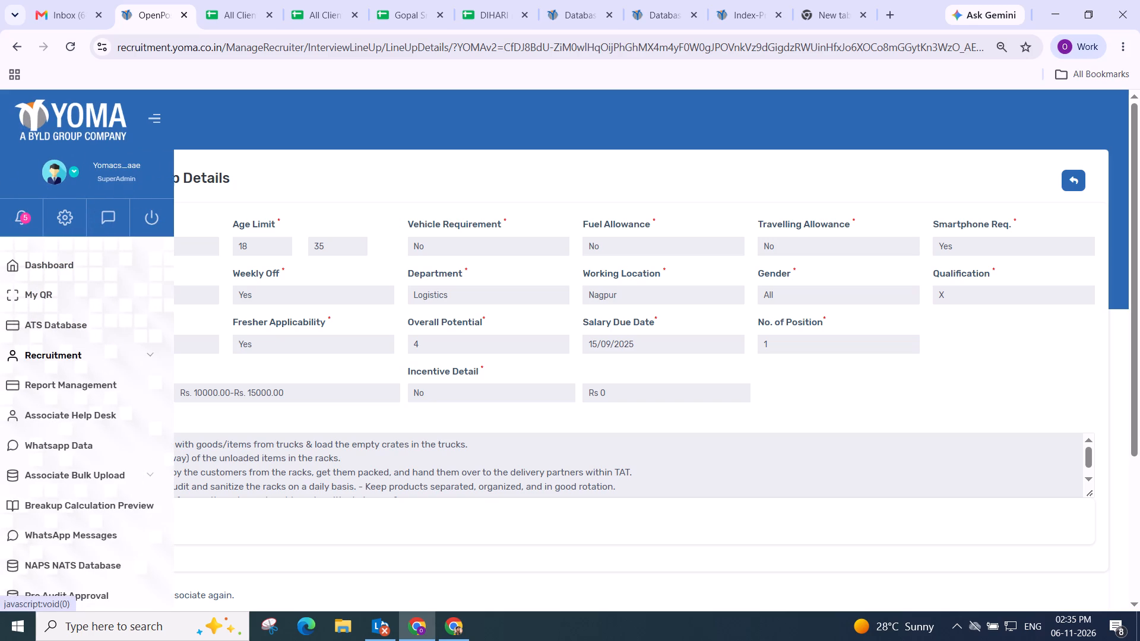
Open the Schedule Interview page in the Recruitment section.
{"action": "left_click", "coordinate": [44, 355]}
{"action": "left_click", "coordinate": [79, 475]}
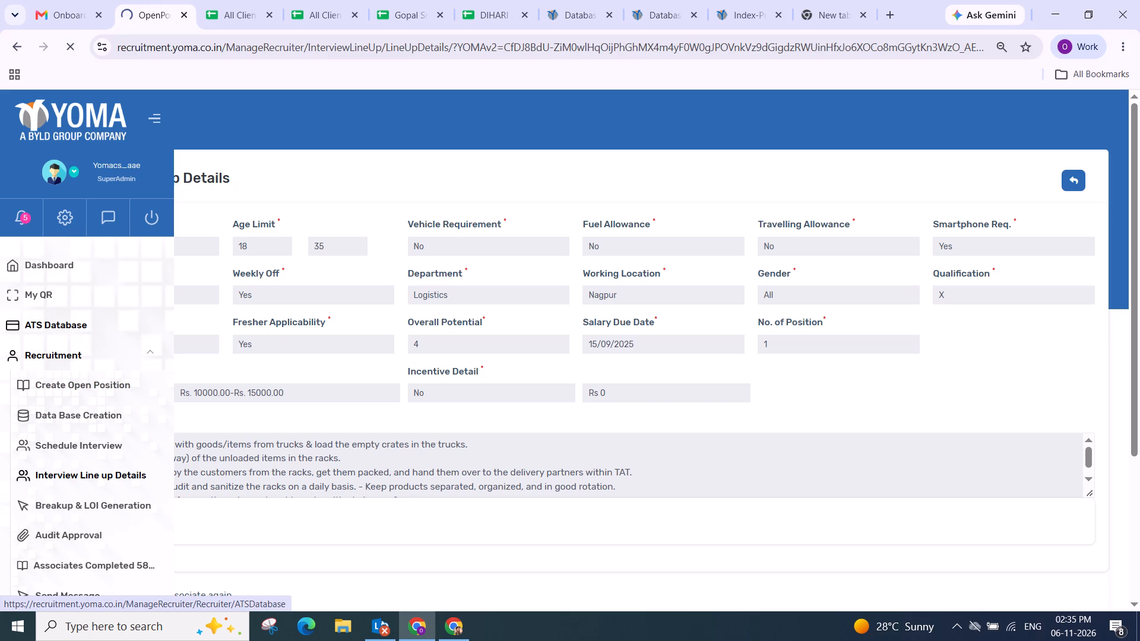
{"action": "scroll", "coordinate": [78, 335], "scroll_direction": "down", "scroll_amount": 3}
{"action": "scroll", "coordinate": [316, 341], "scroll_direction": "up", "scroll_amount": 4}
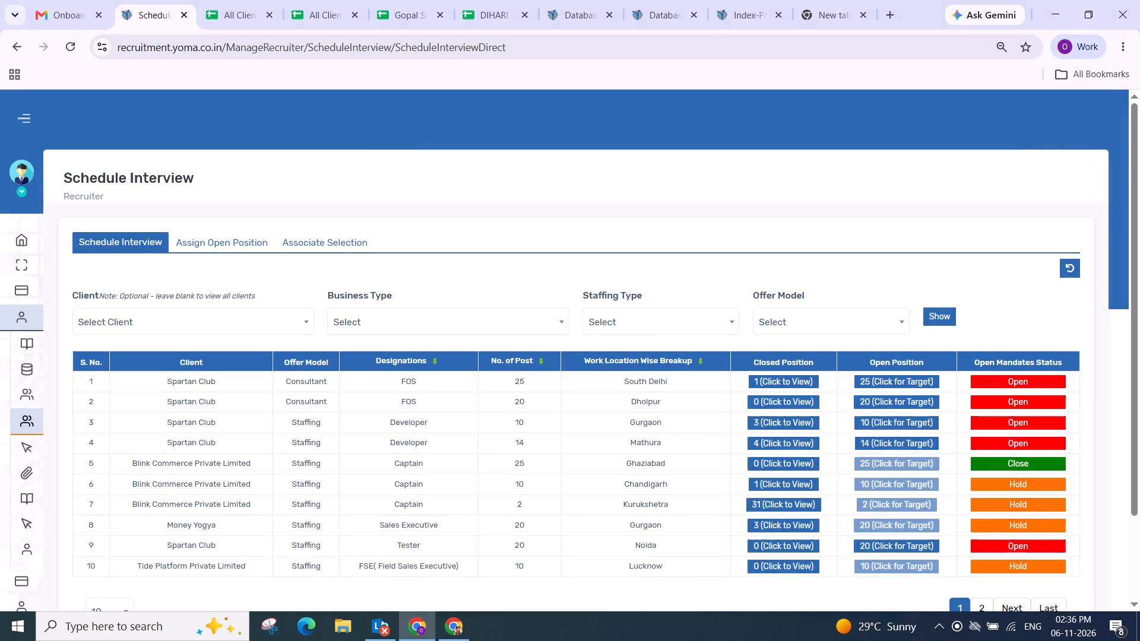
Replace the blank browser tab with a fresh one and start entering the recruitment.yoma.co.in address.
{"action": "left_click", "coordinate": [862, 17]}
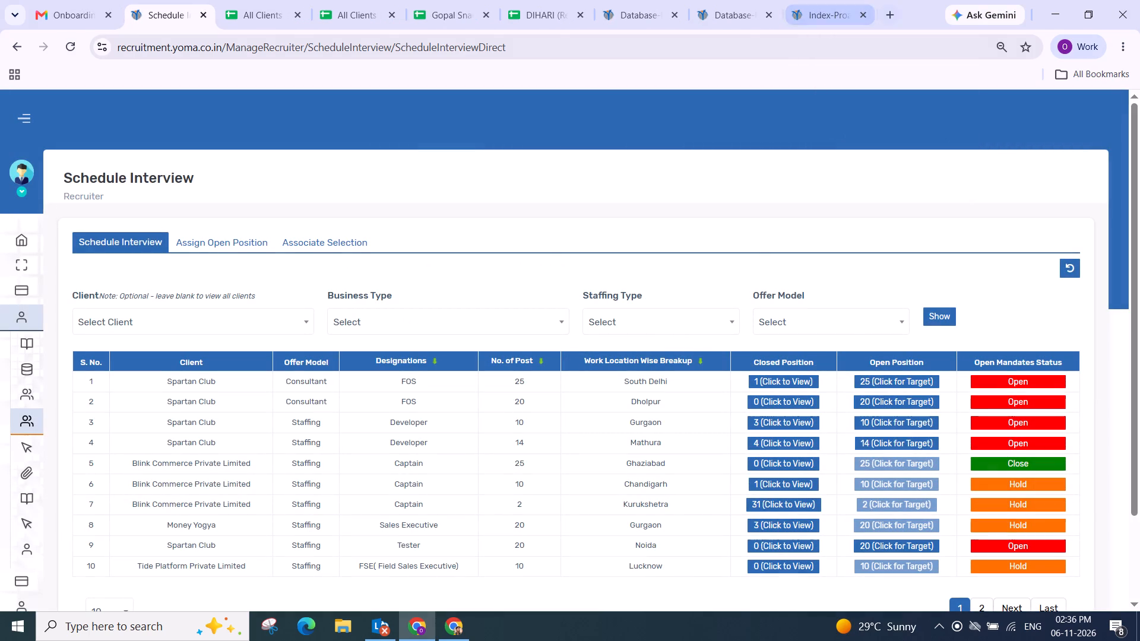
{"action": "left_click", "coordinate": [894, 12]}
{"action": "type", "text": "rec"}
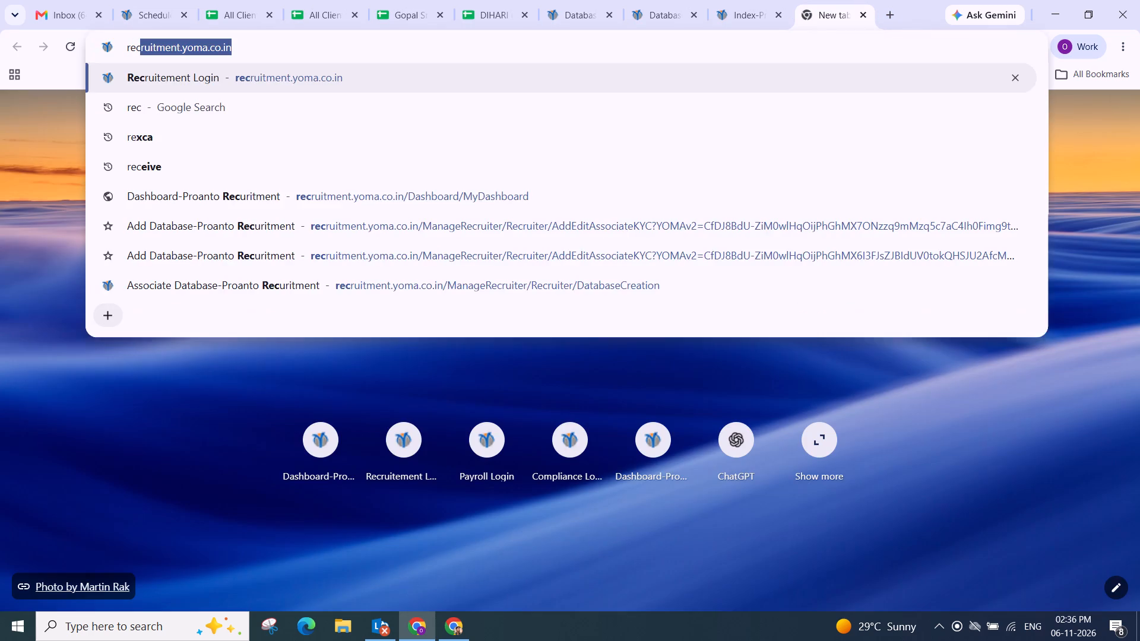
Load the recruitment login site at recruitment.yoma.co.in in the new browser tab.
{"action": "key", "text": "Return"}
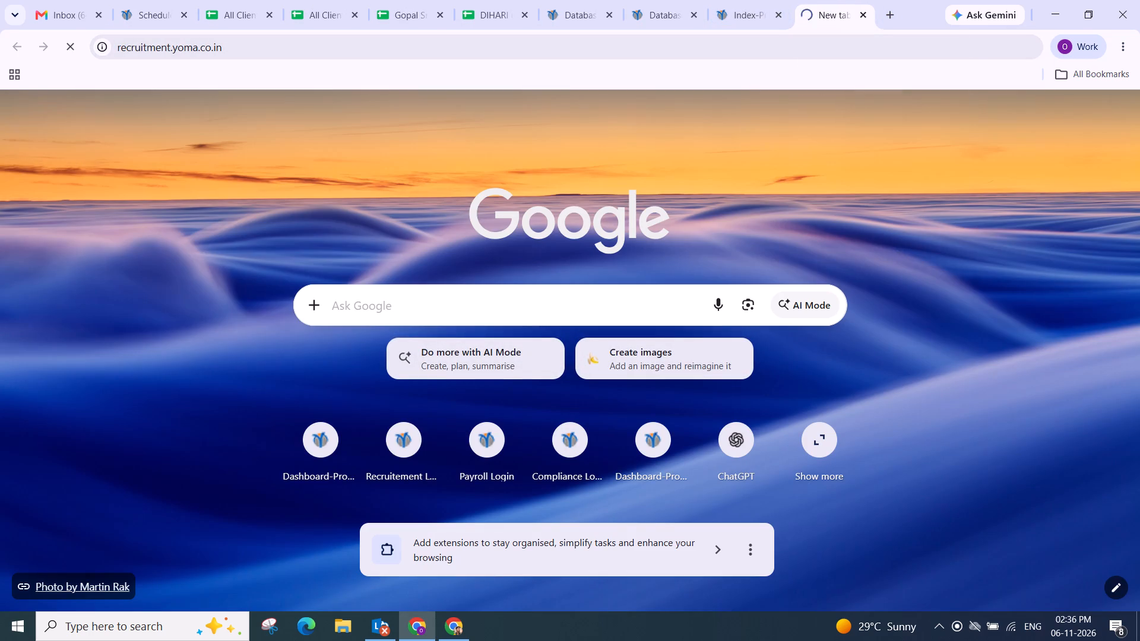
{"action": "scroll", "coordinate": [731, 33], "scroll_direction": "down", "scroll_amount": 4}
{"action": "scroll", "coordinate": [736, 33], "scroll_direction": "up", "scroll_amount": 5}
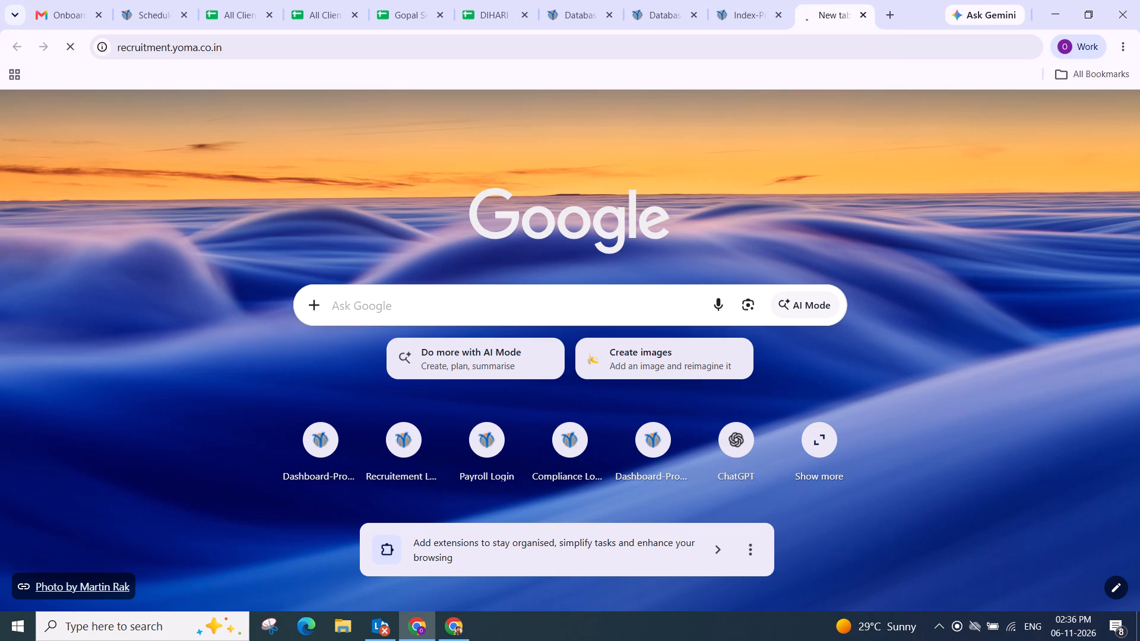